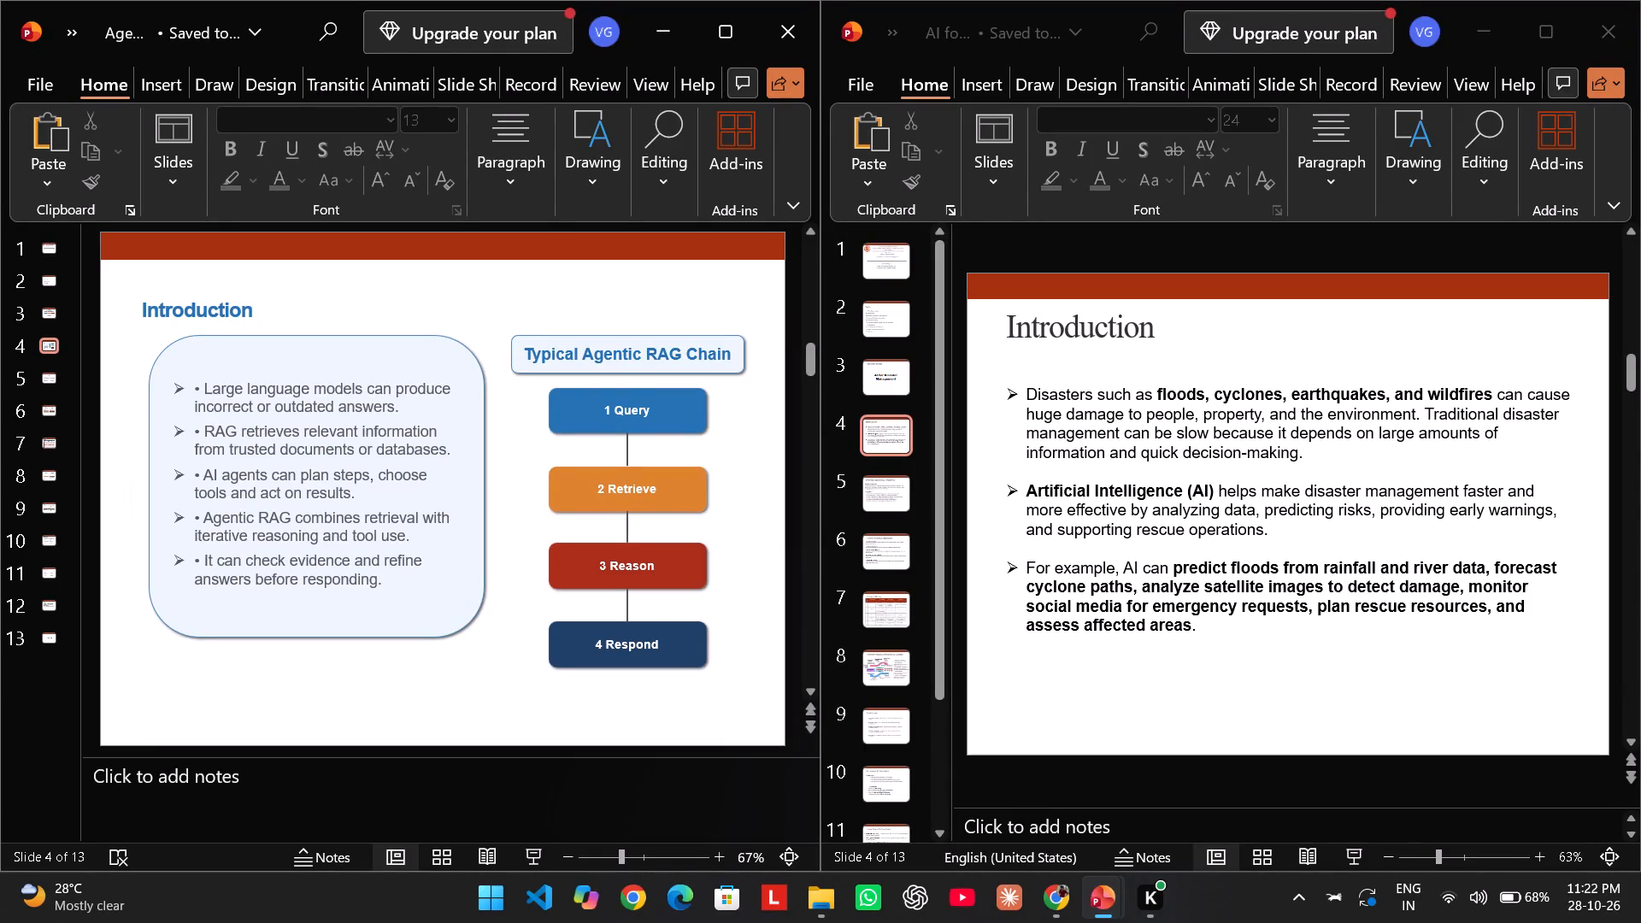
# Delete the redundant typed bullet characters at the start of all five points on the Agentic RAG deck's Introduction slide.
pyautogui.click(202, 385)
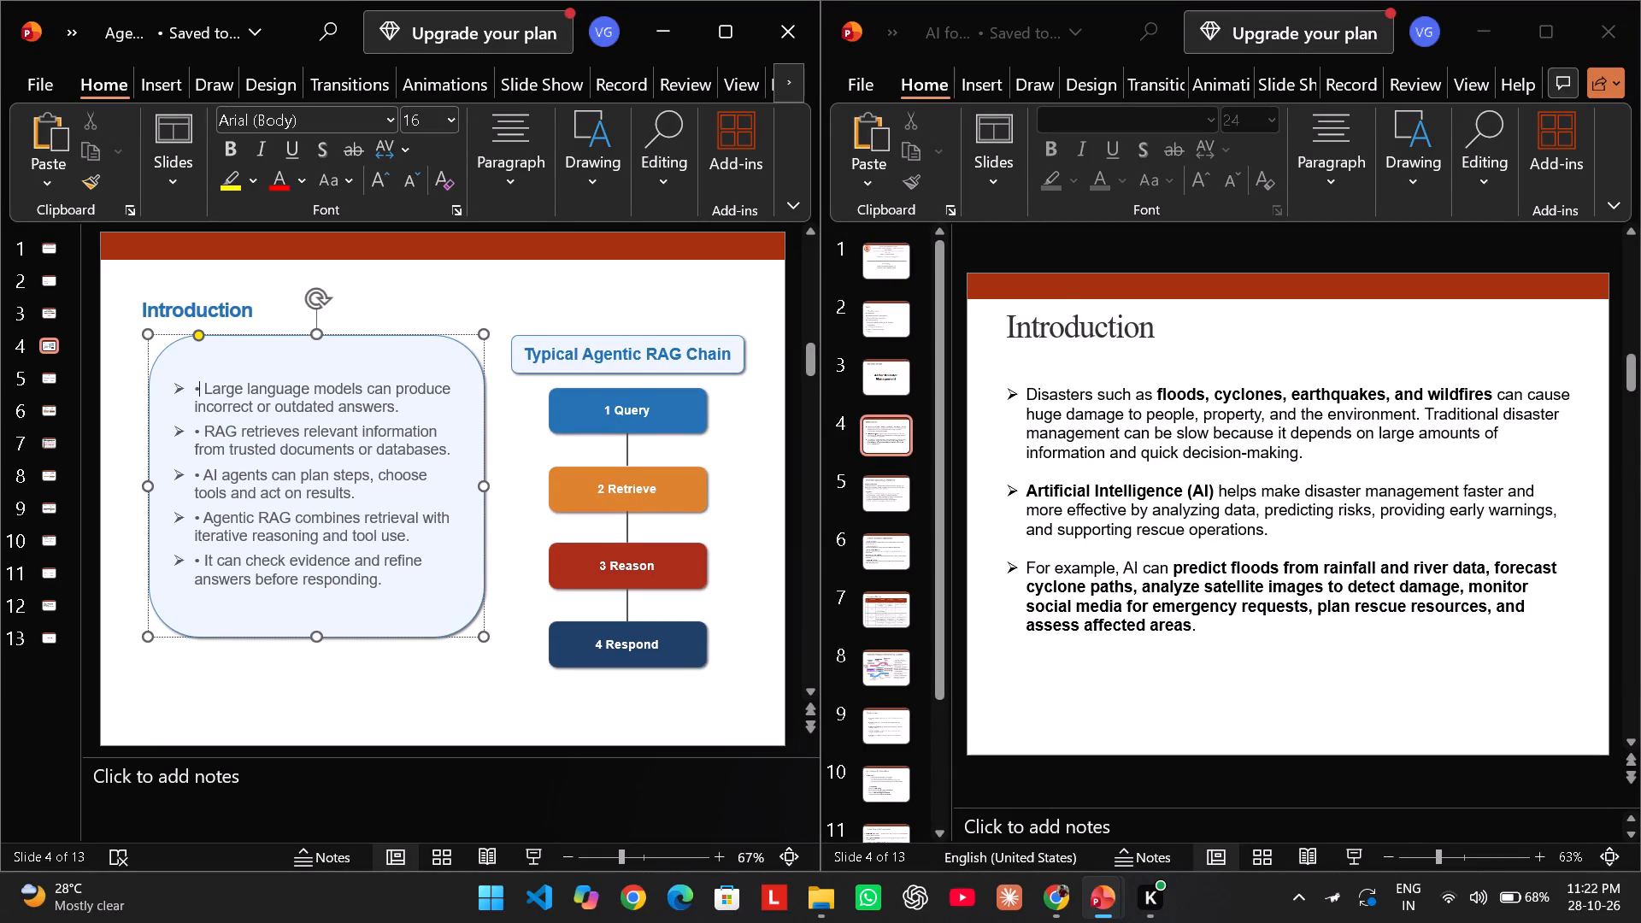
pyautogui.press('BackSpace')
pyautogui.press('Right')
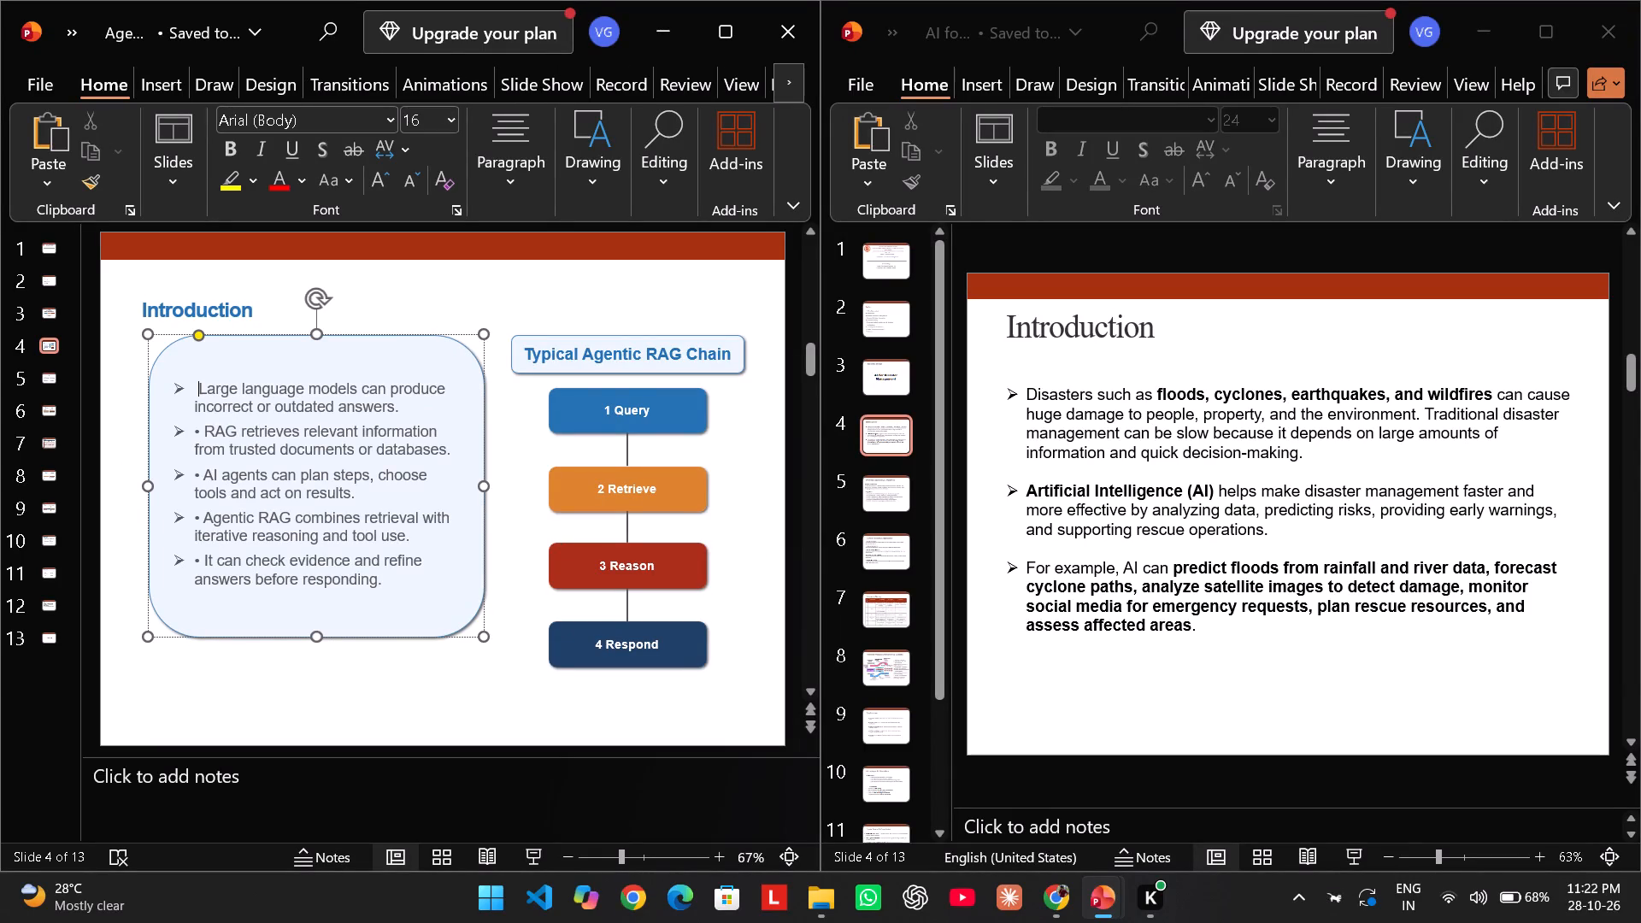
pyautogui.press('BackSpace')
pyautogui.click(205, 427)
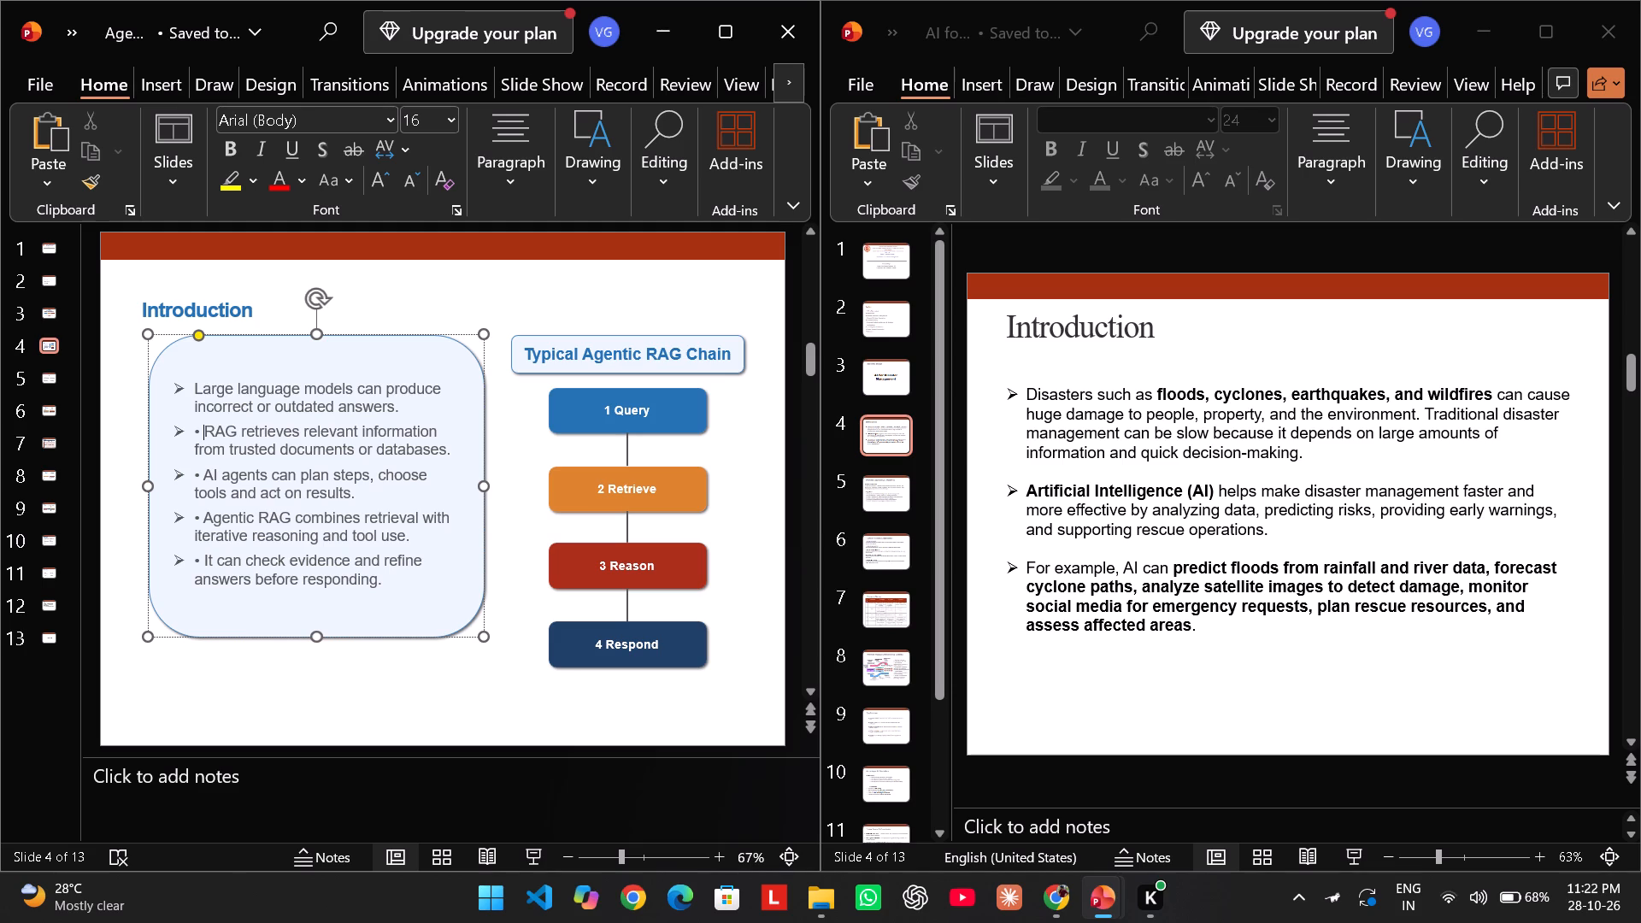
pyautogui.press('BackSpace')
pyautogui.press('BackSpace')
pyautogui.click(200, 473)
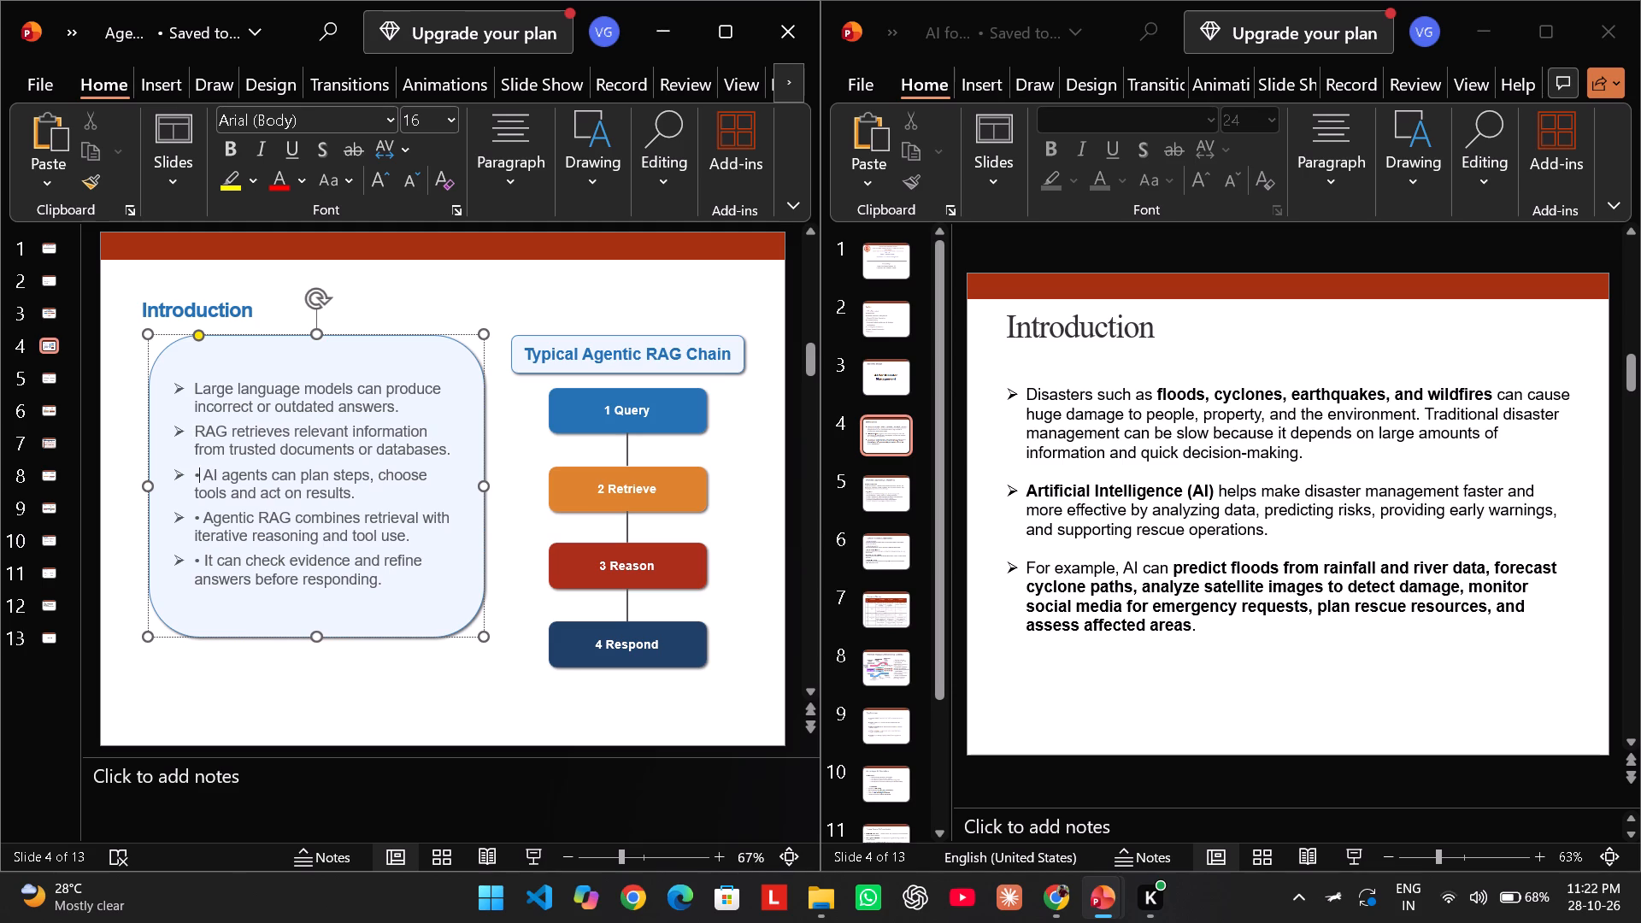
pyautogui.press('Right')
pyautogui.press('BackSpace')
pyautogui.press('BackSpace')
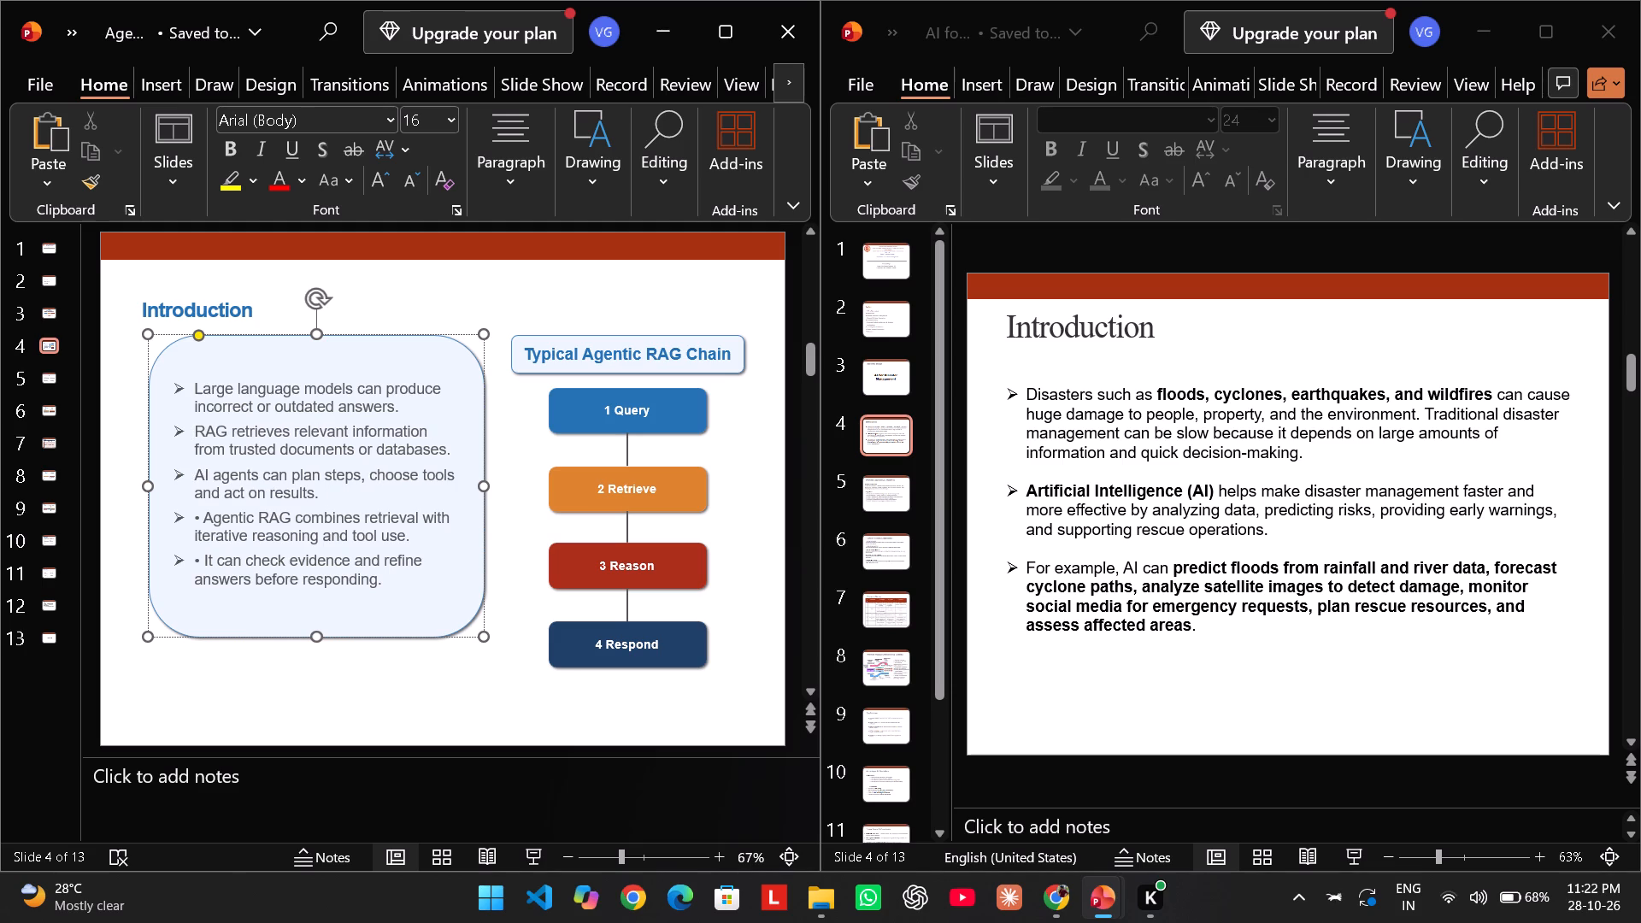
pyautogui.click(203, 518)
pyautogui.press('BackSpace')
pyautogui.press('BackSpace')
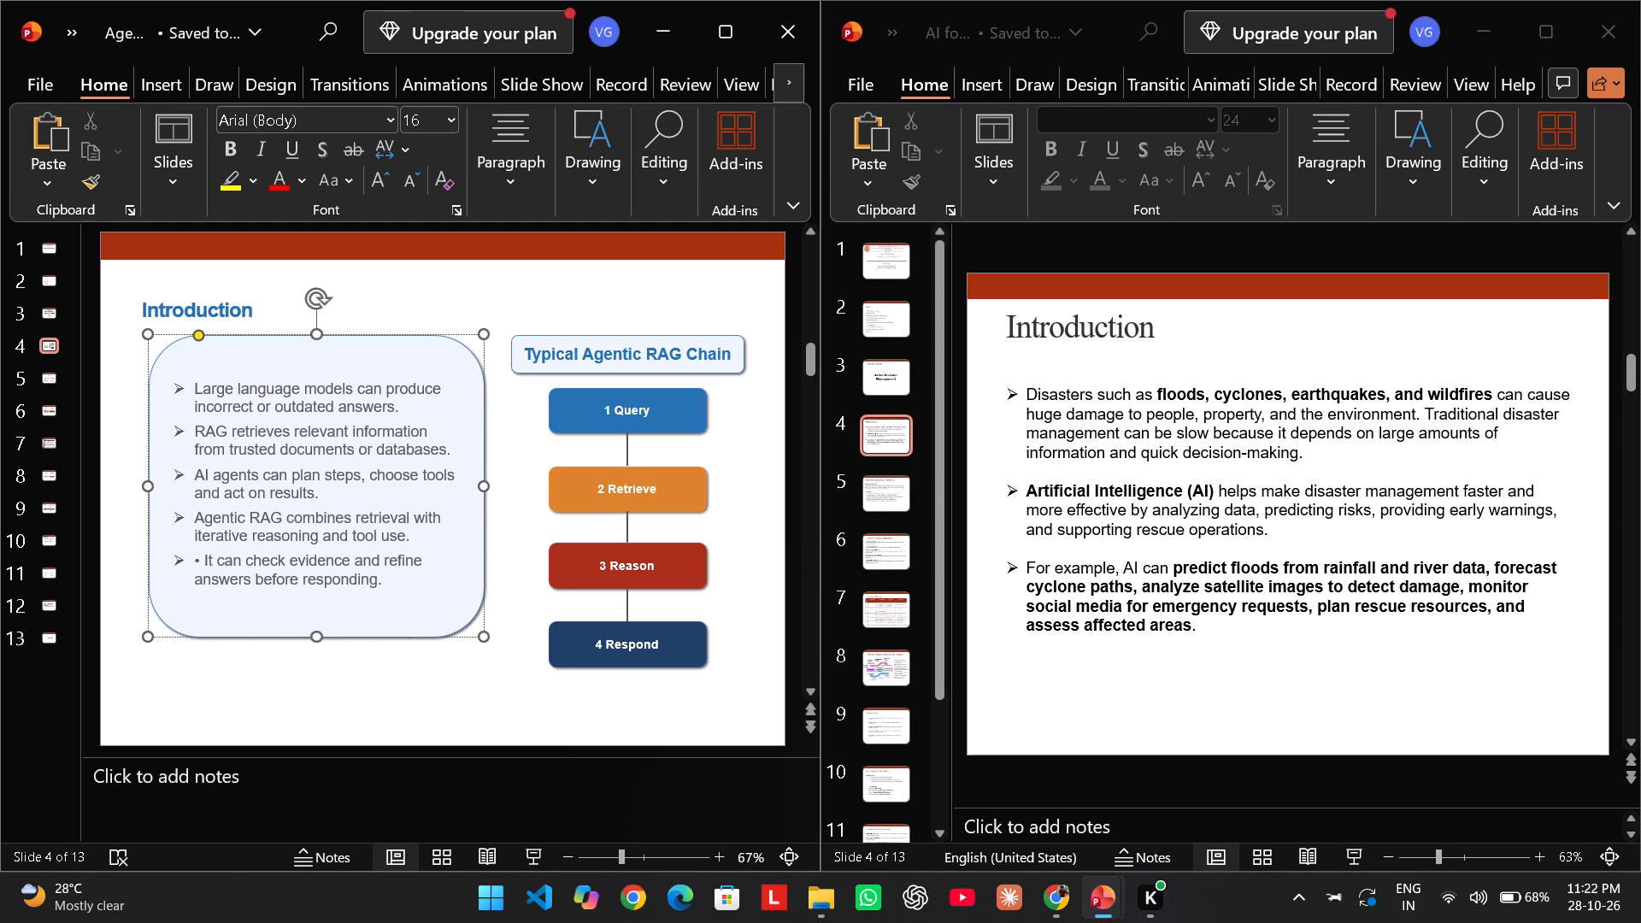
pyautogui.click(202, 561)
pyautogui.press('BackSpace')
pyautogui.press('Right')
pyautogui.press('BackSpace')
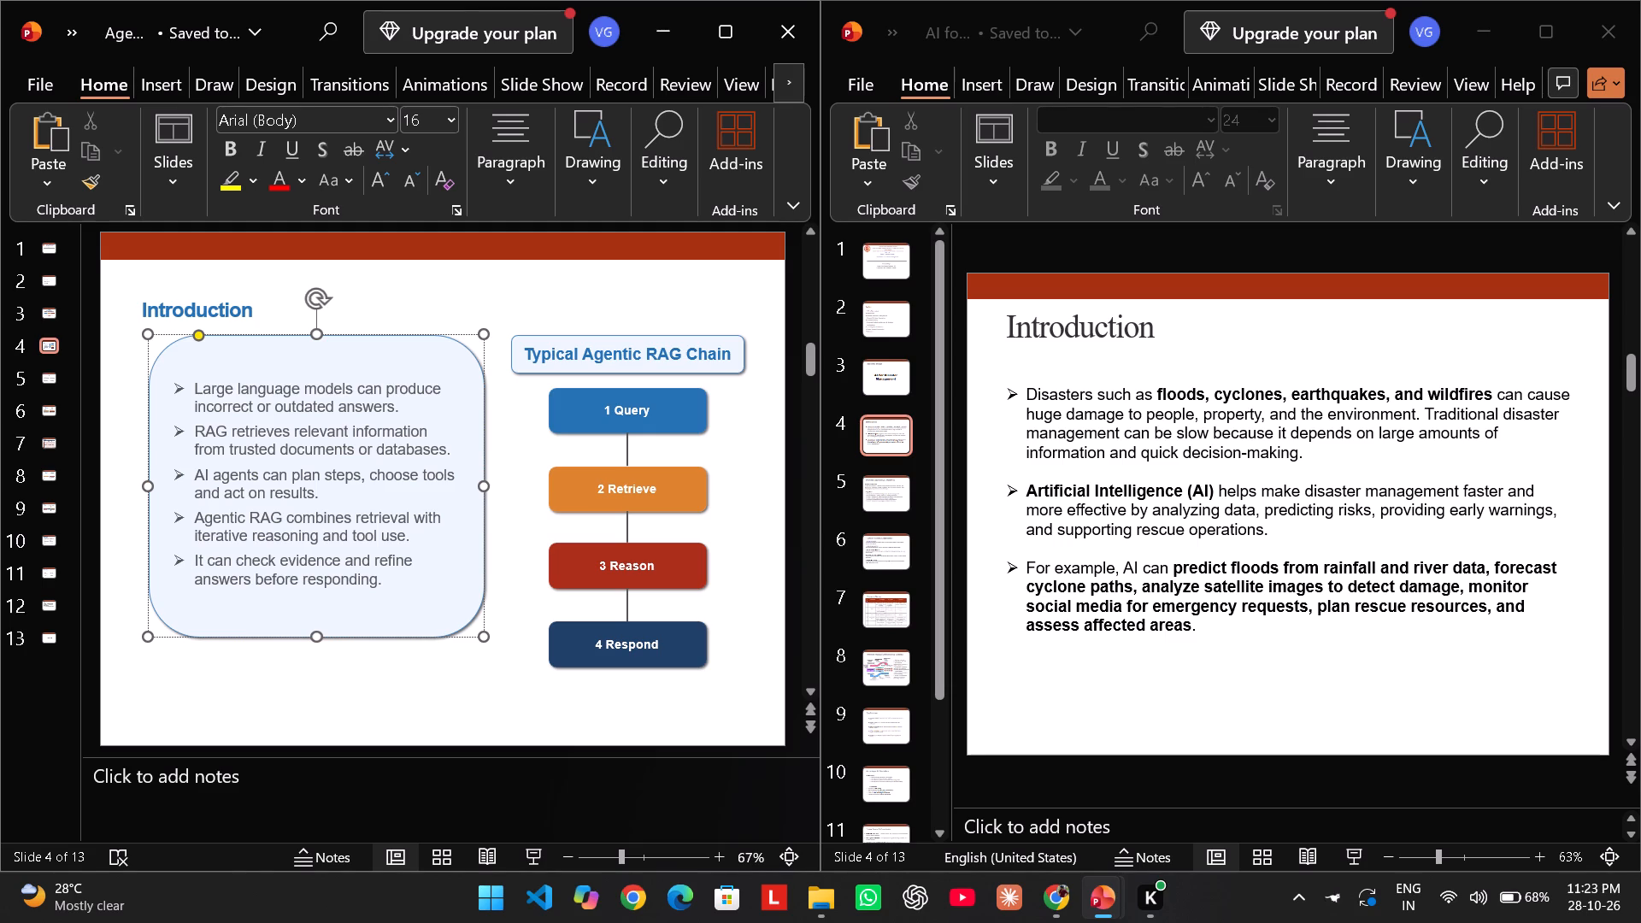
# Make the phrase "produce incorrect or outdated answers" bold in the first Introduction point.
pyautogui.moveTo(194, 404); pyautogui.dragTo(368, 410)
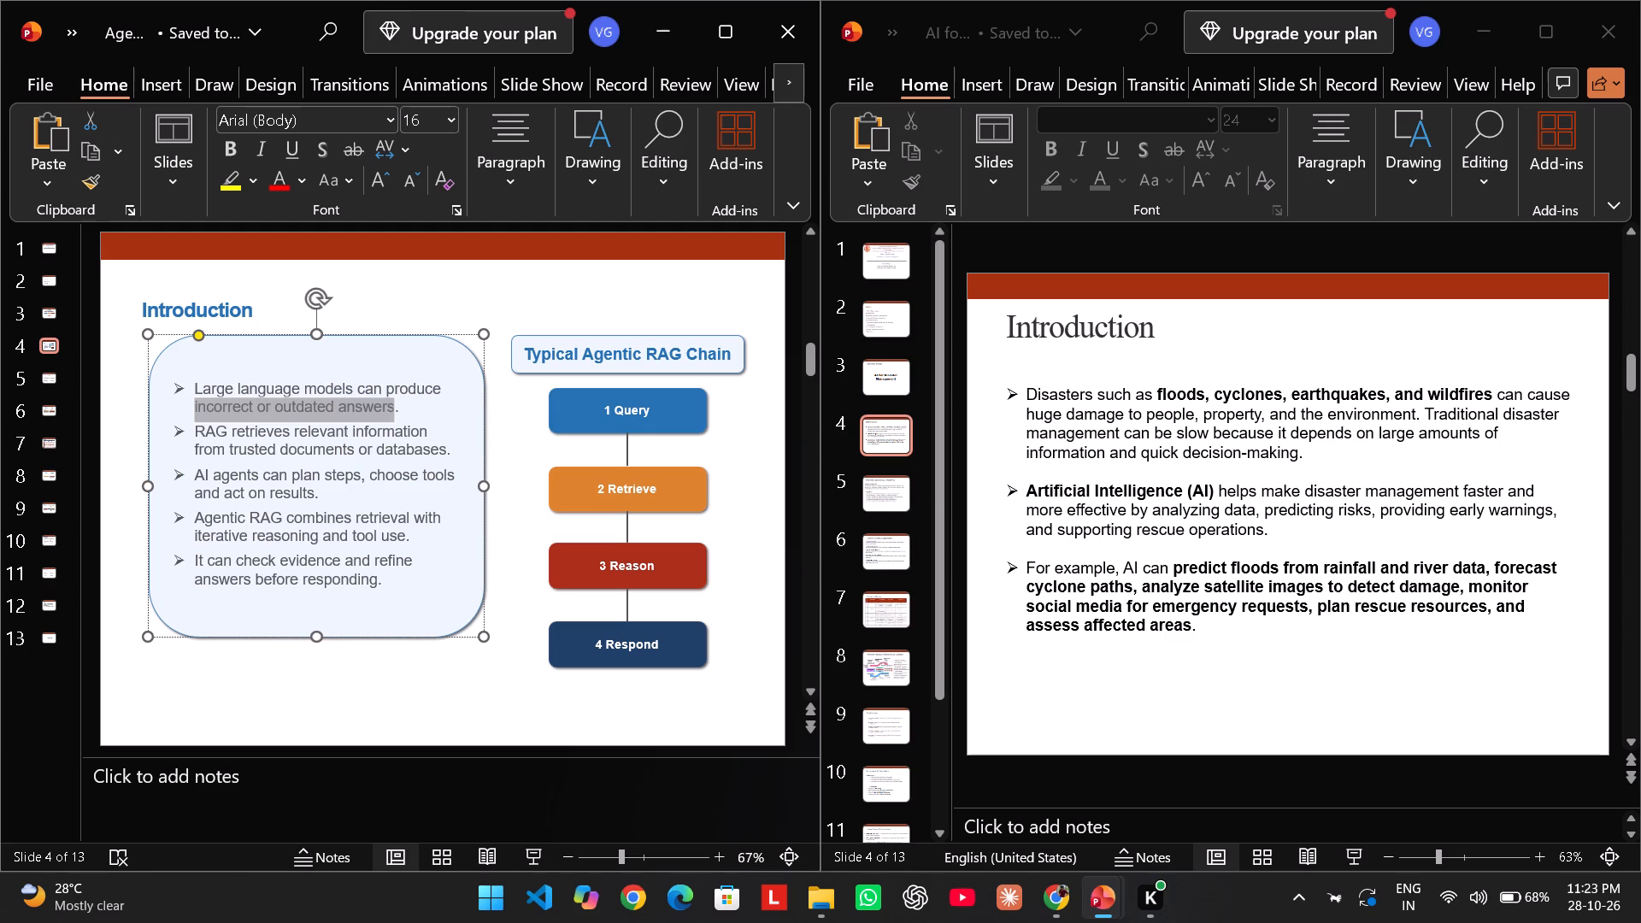
pyautogui.moveTo(368, 410); pyautogui.dragTo(379, 407)
pyautogui.click(395, 395)
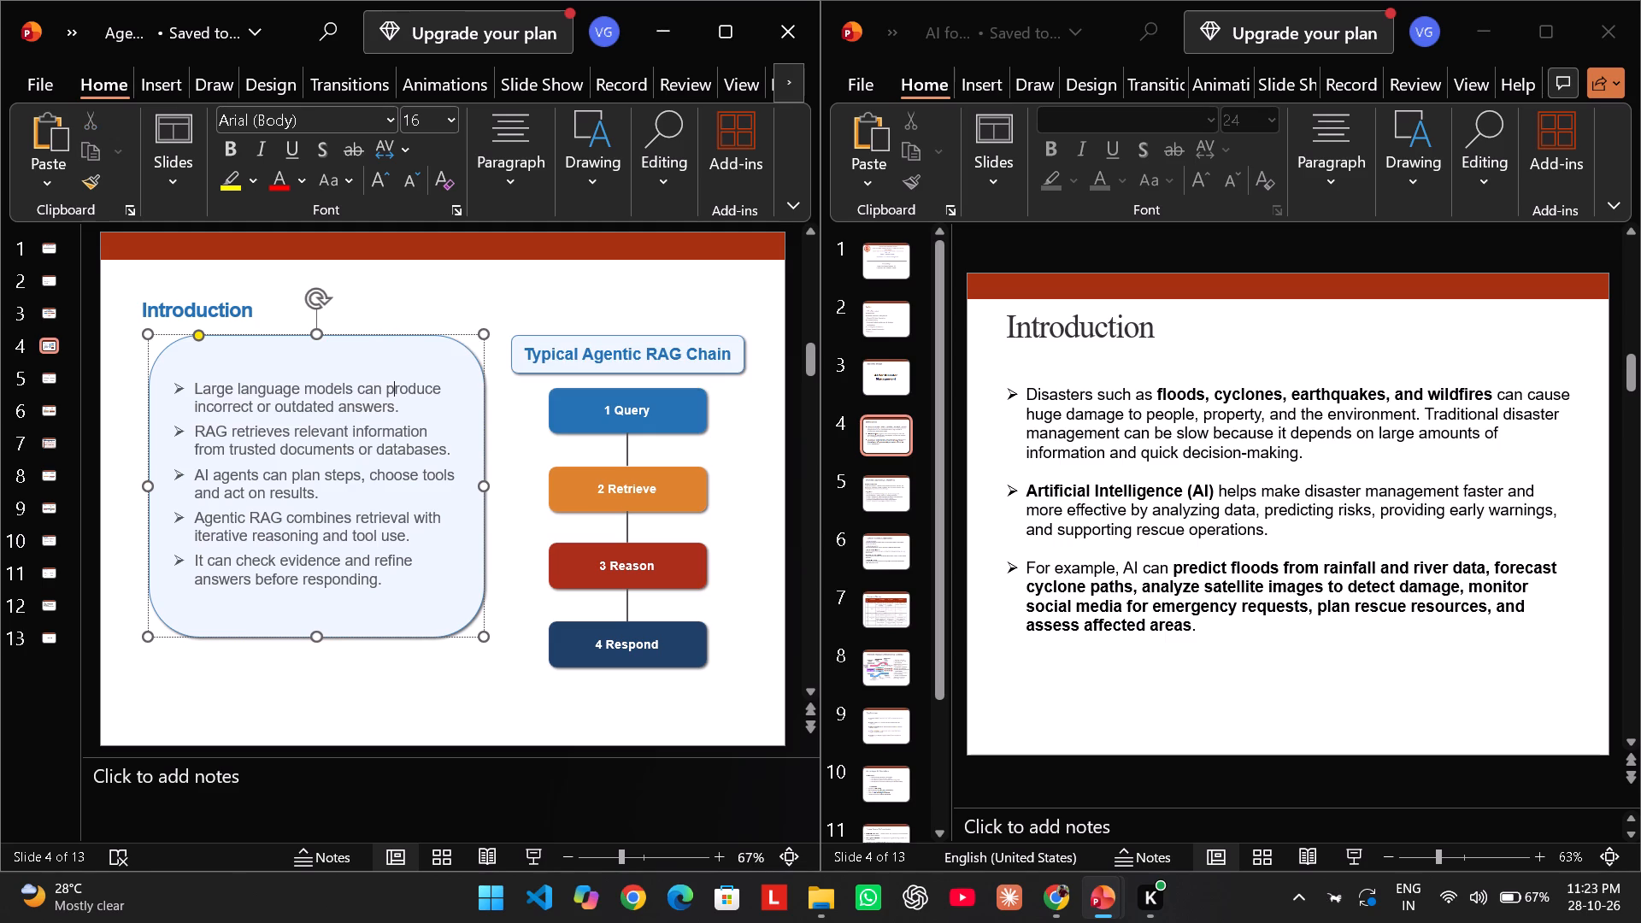
pyautogui.moveTo(385, 391); pyautogui.dragTo(391, 407)
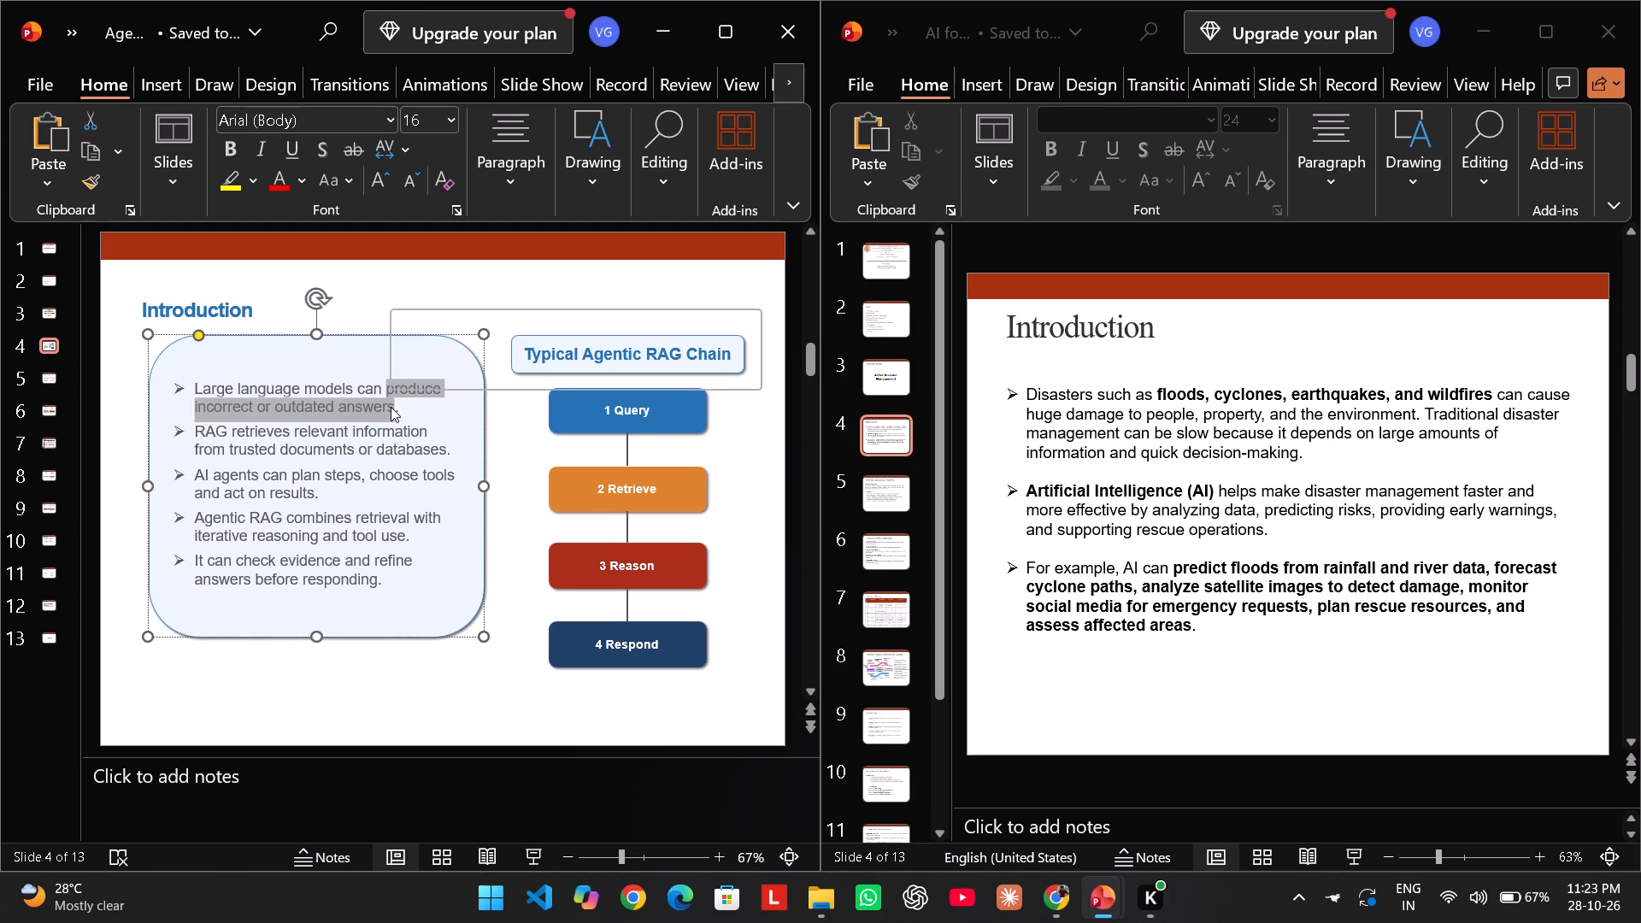
pyautogui.click(415, 367)
pyautogui.click(425, 405)
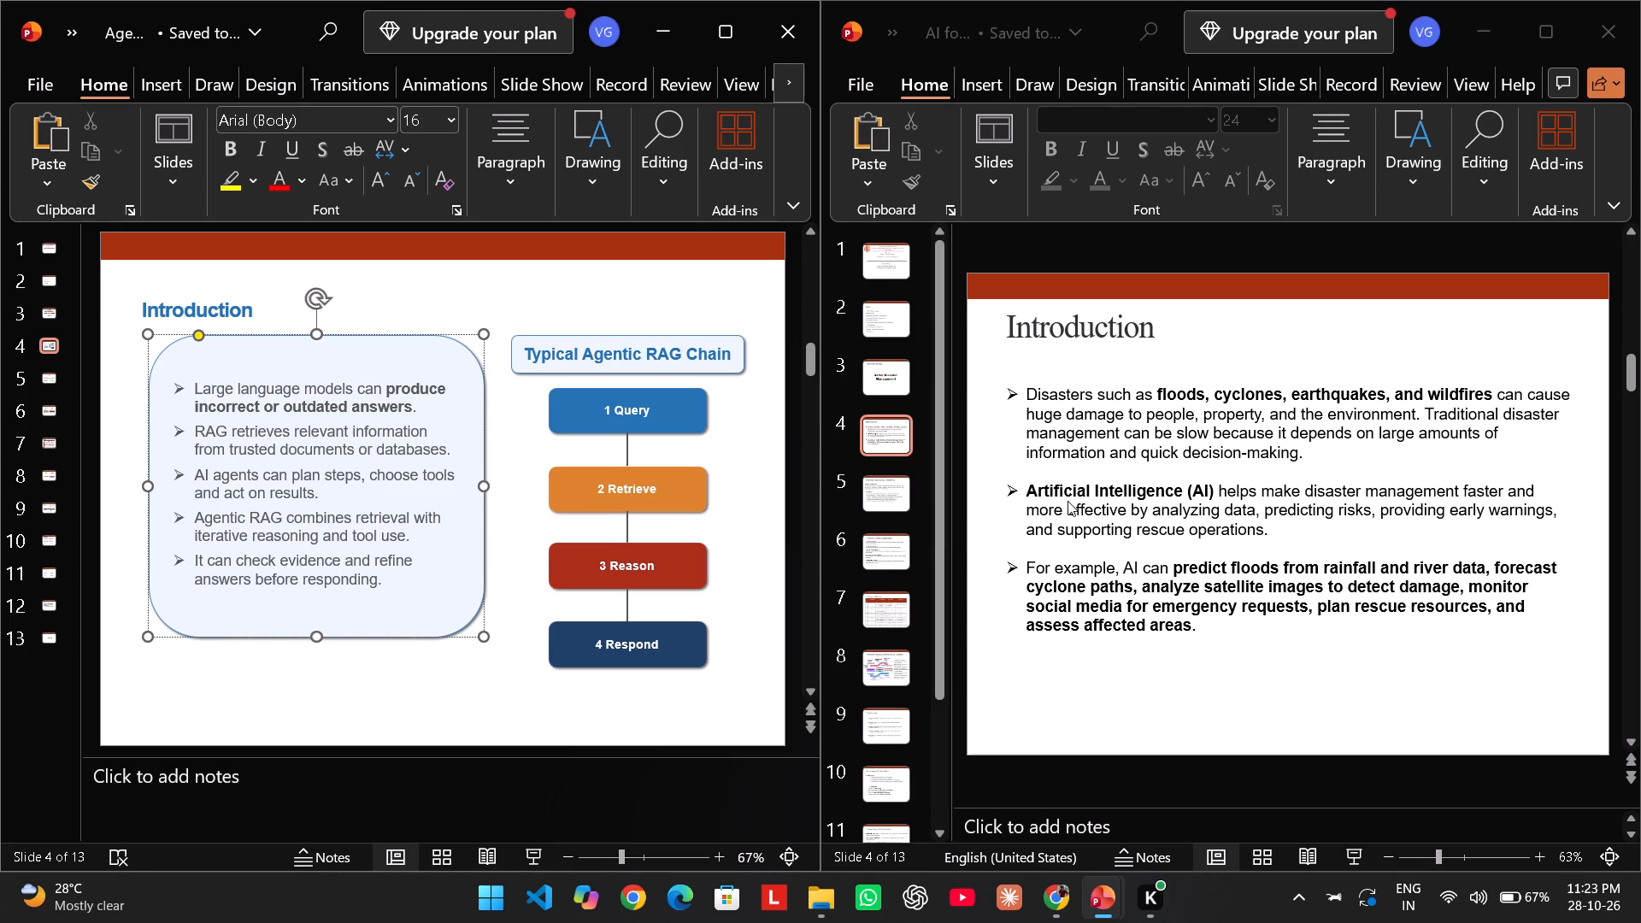
# Set the font size of the "Introduction" slide title to 24.
pyautogui.scroll(-1, 575, 639)
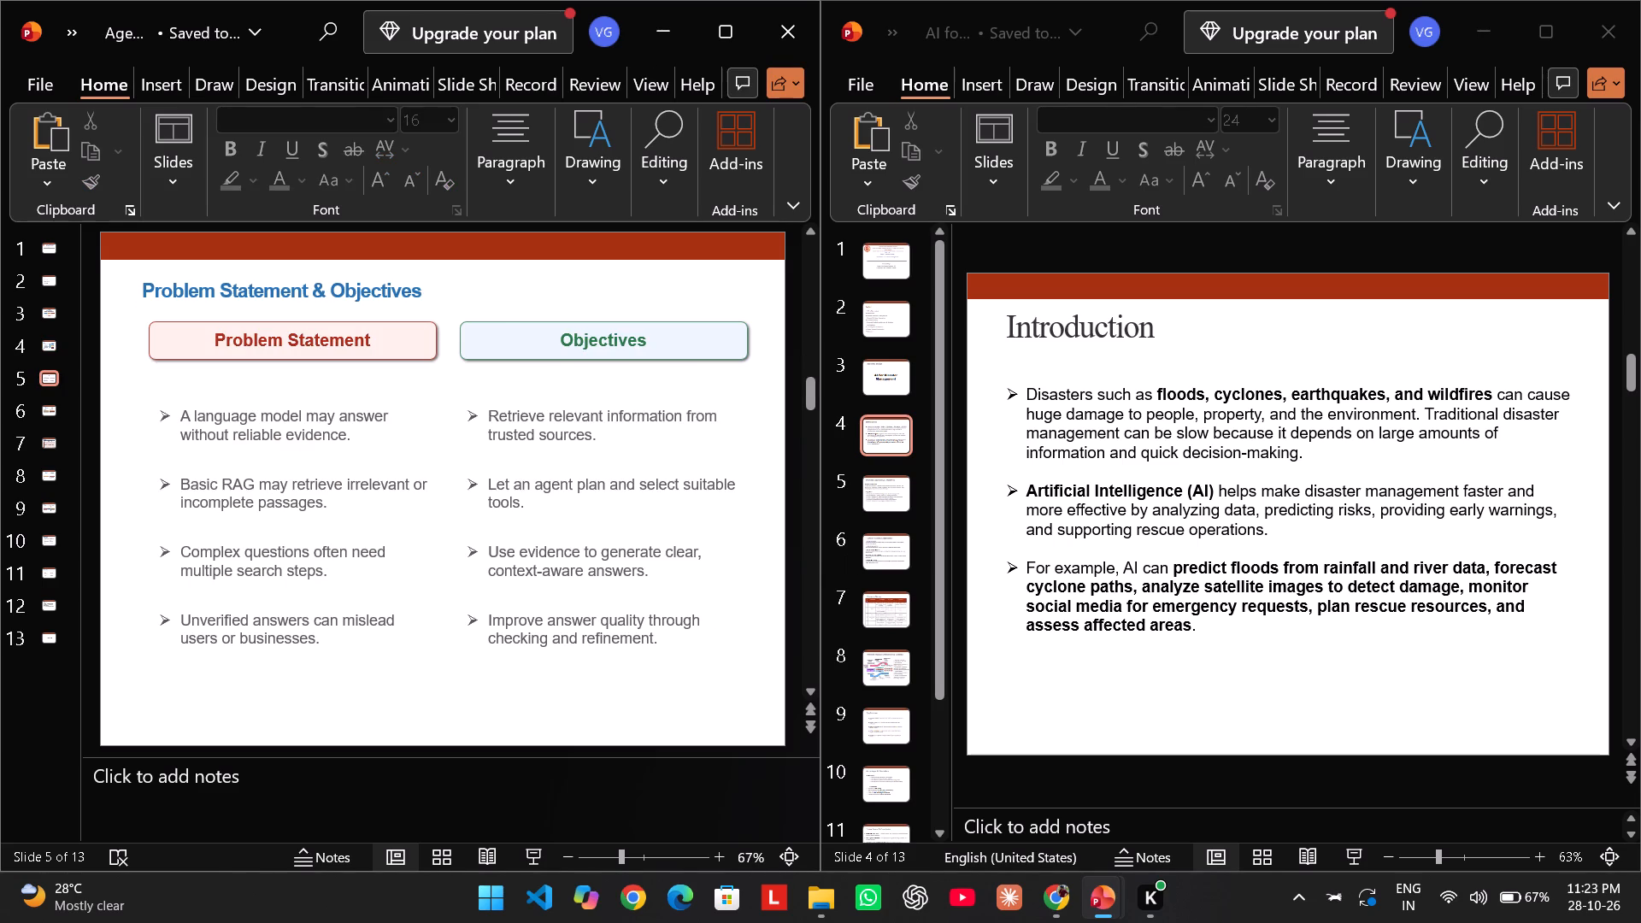
pyautogui.scroll(1, 604, 555)
pyautogui.moveTo(270, 307); pyautogui.dragTo(154, 309)
pyautogui.click(144, 310)
pyautogui.moveTo(144, 310); pyautogui.dragTo(291, 309)
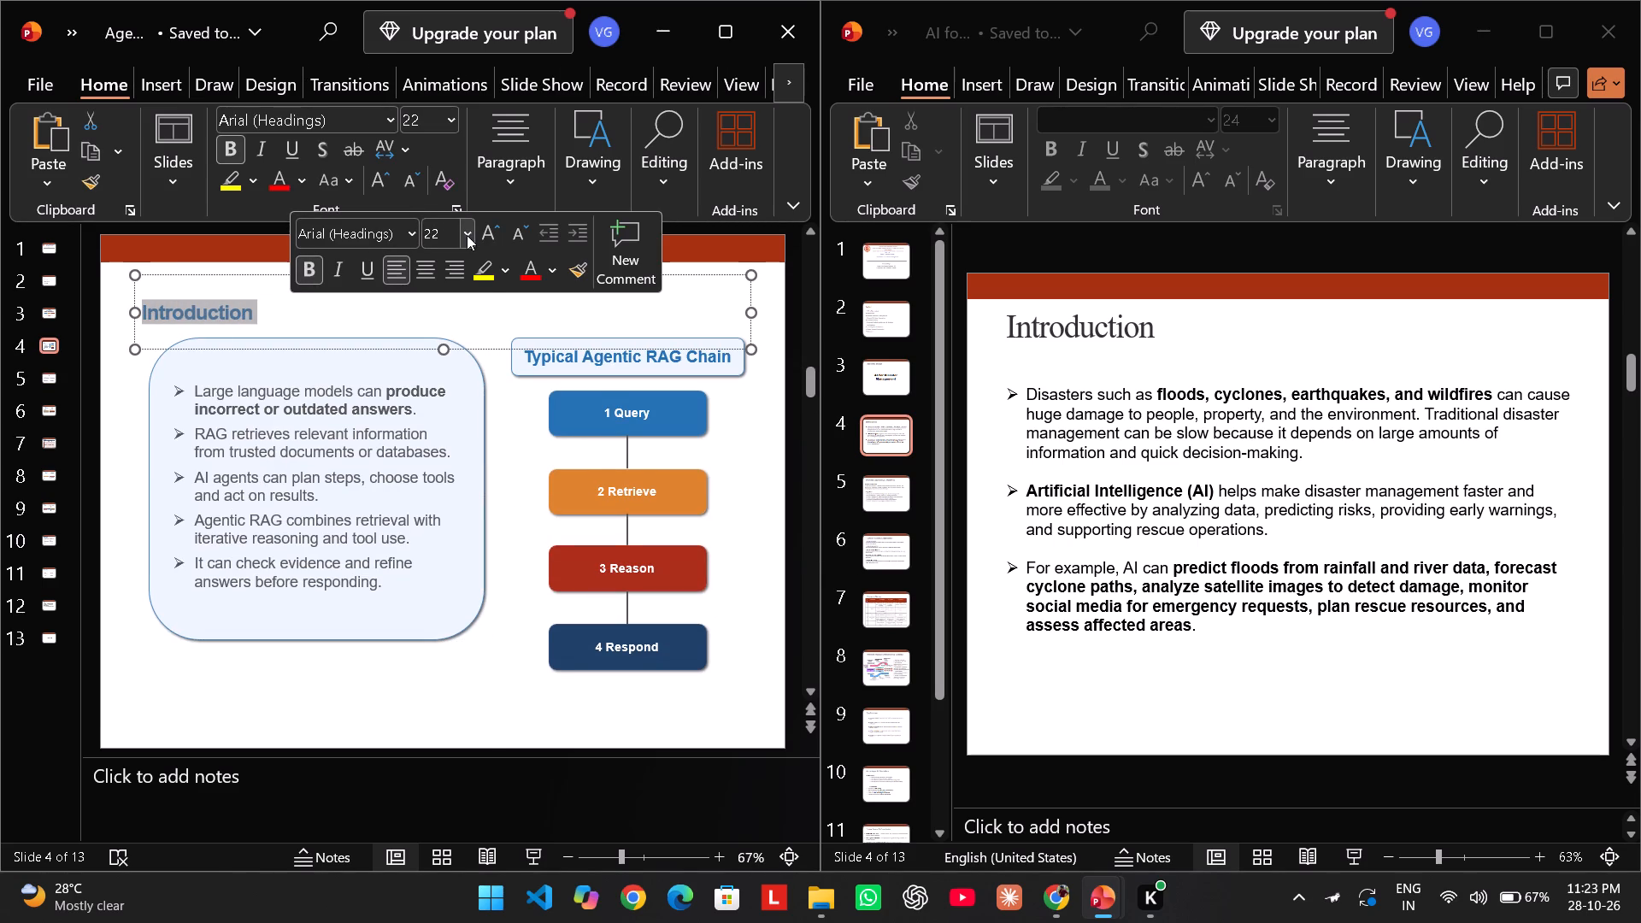
pyautogui.click(467, 235)
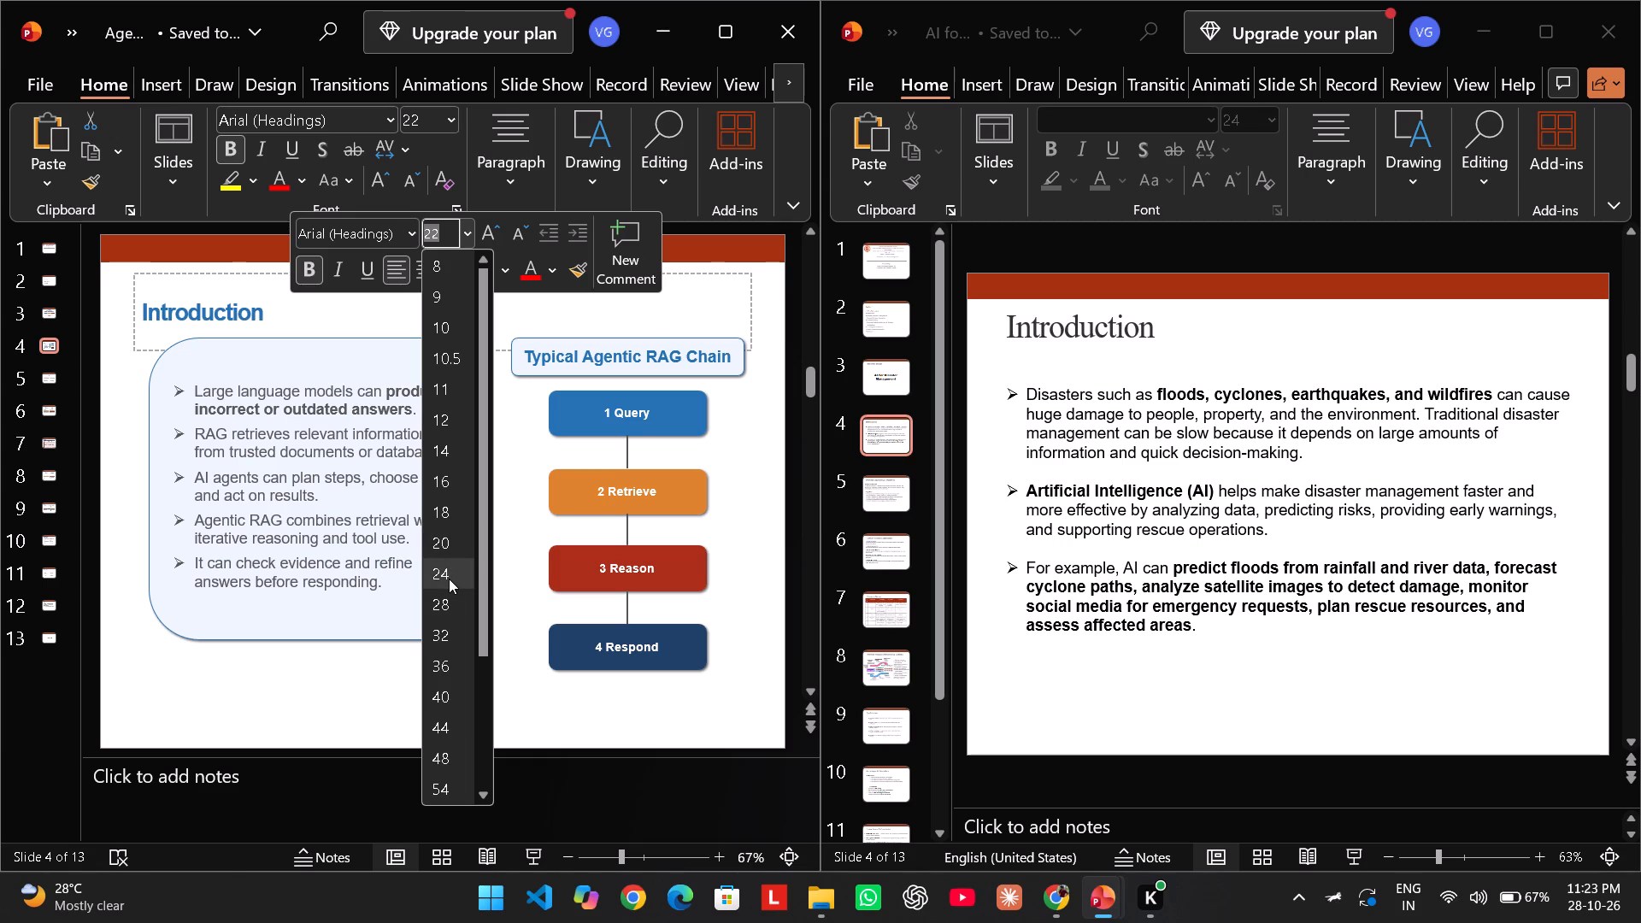
pyautogui.click(449, 579)
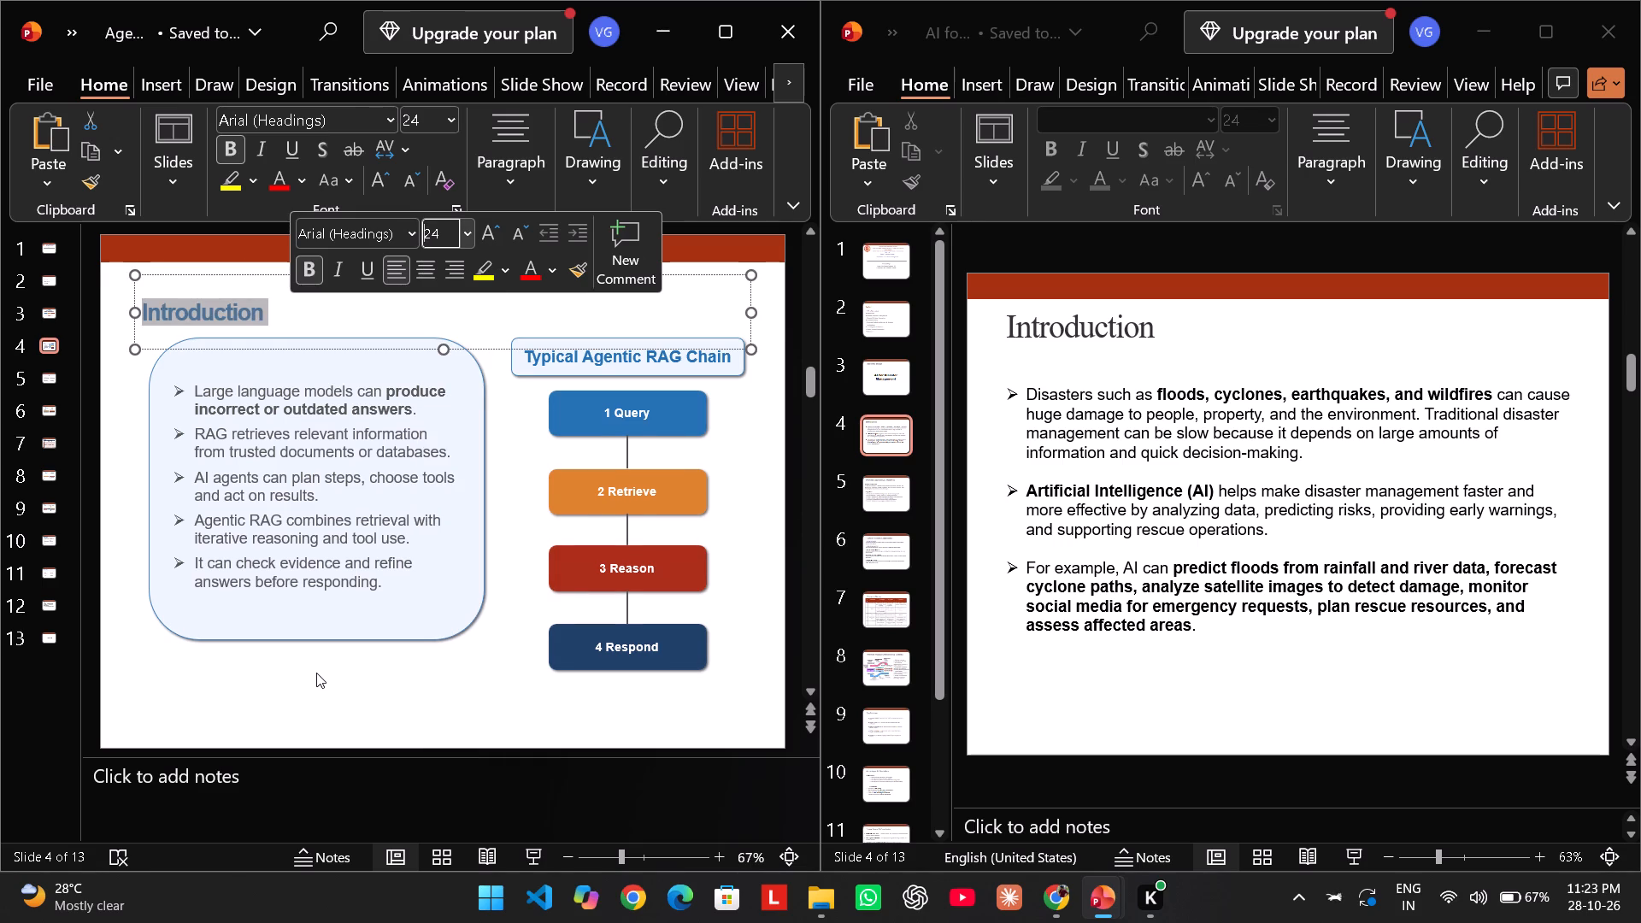
pyautogui.click(316, 673)
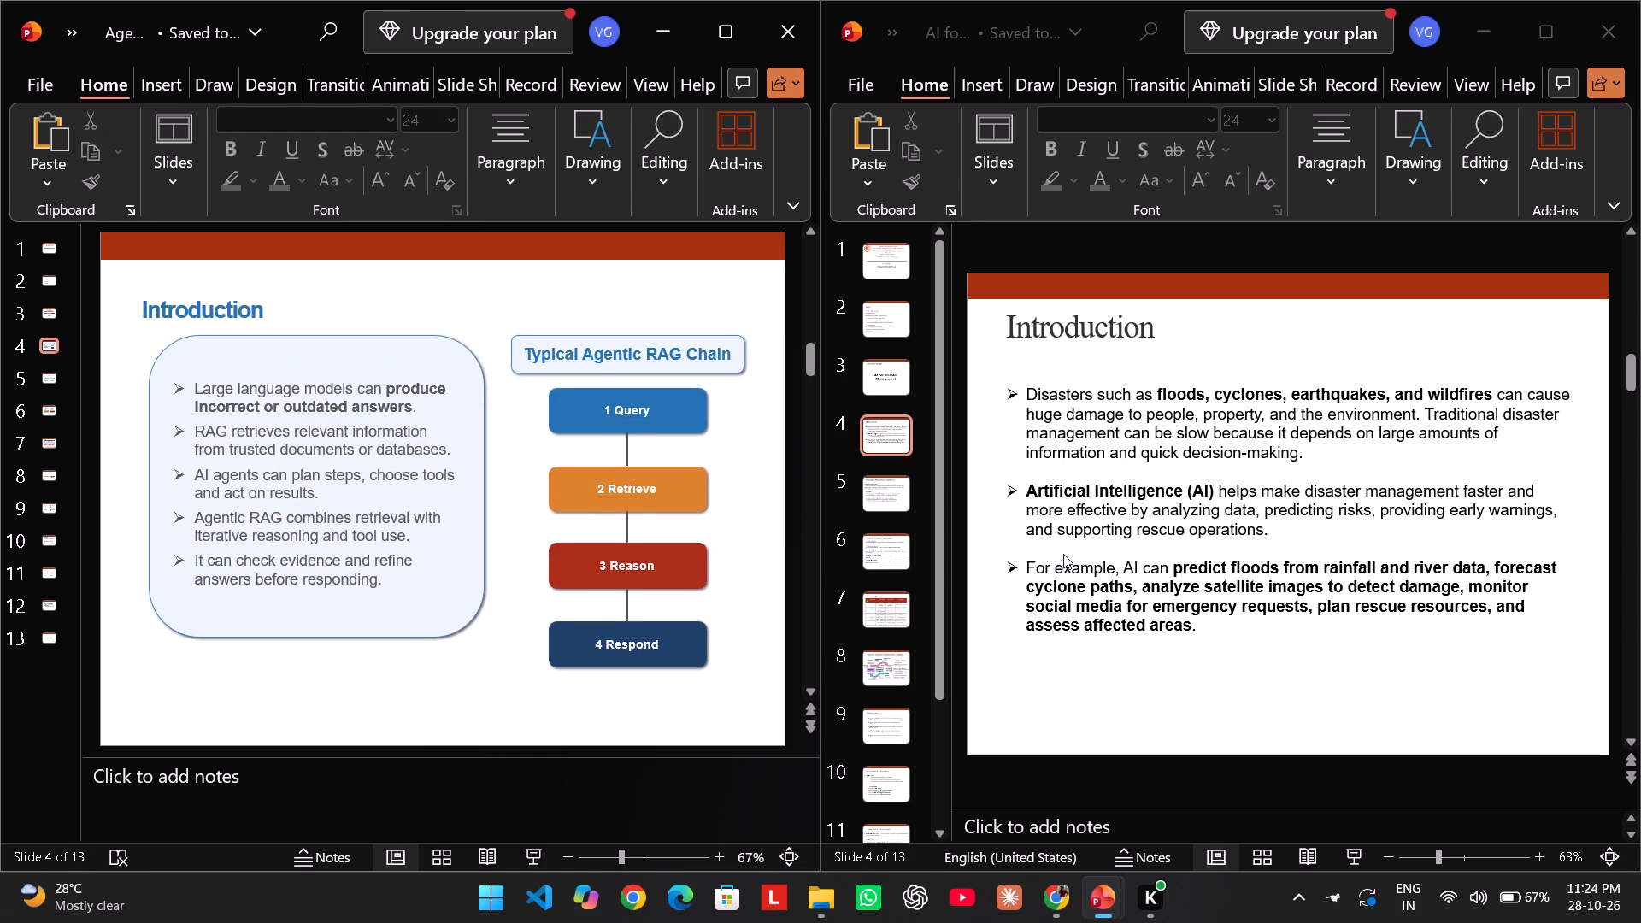
# Remove the empty paragraphs below the last point and above the first point in the Introduction text box.
pyautogui.click(368, 616)
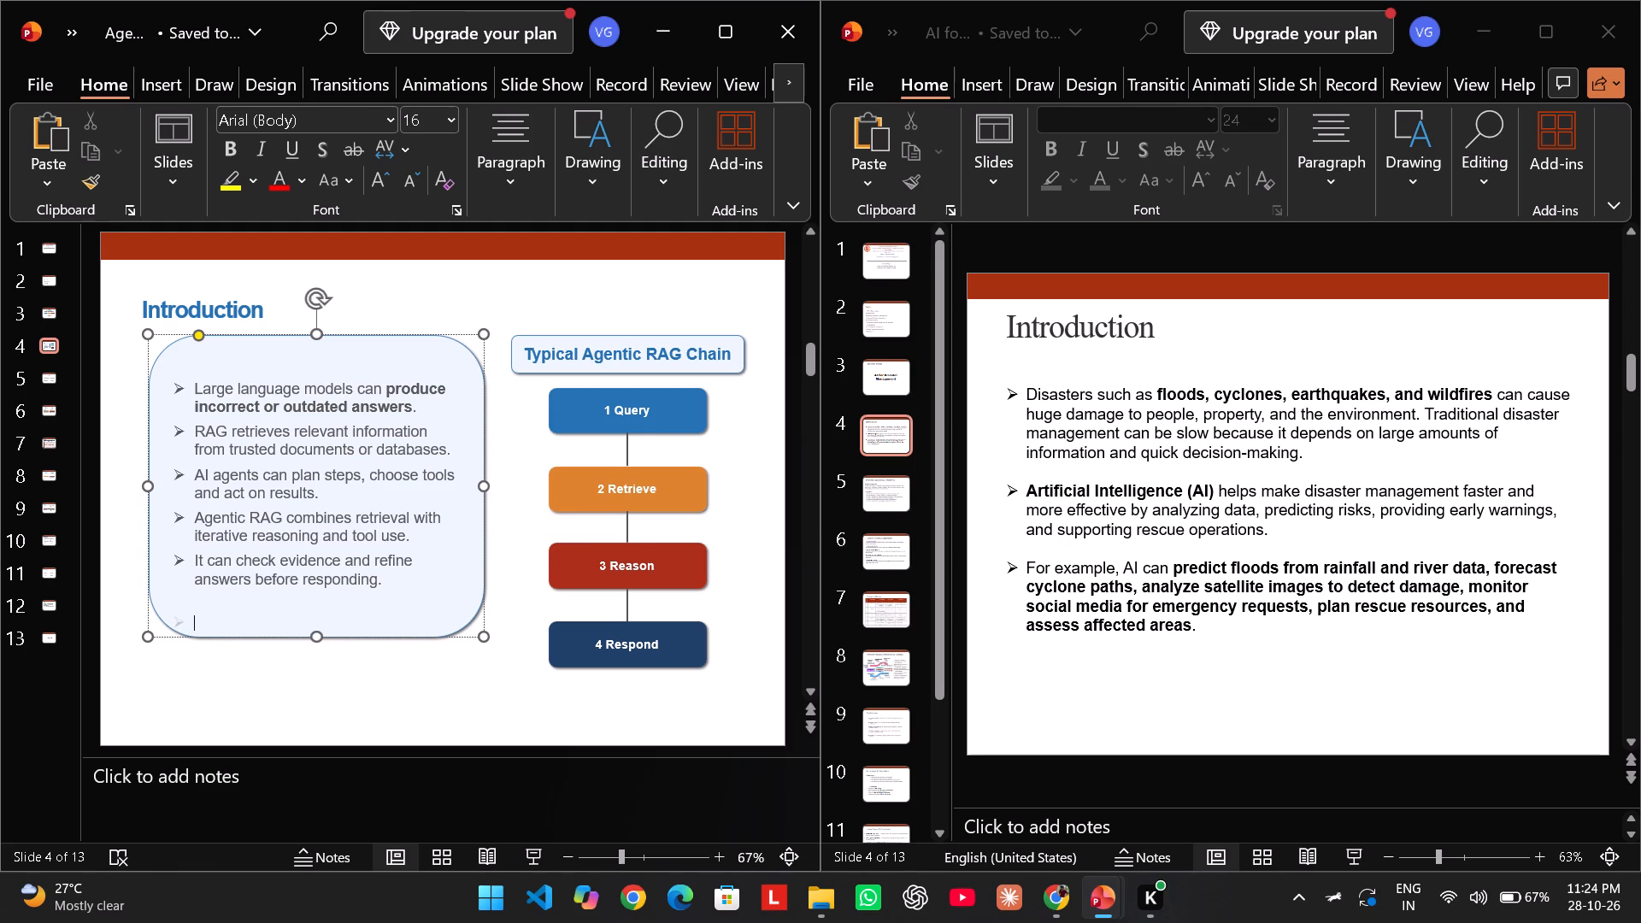
pyautogui.press('BackSpace')
pyautogui.press('BackSpace')
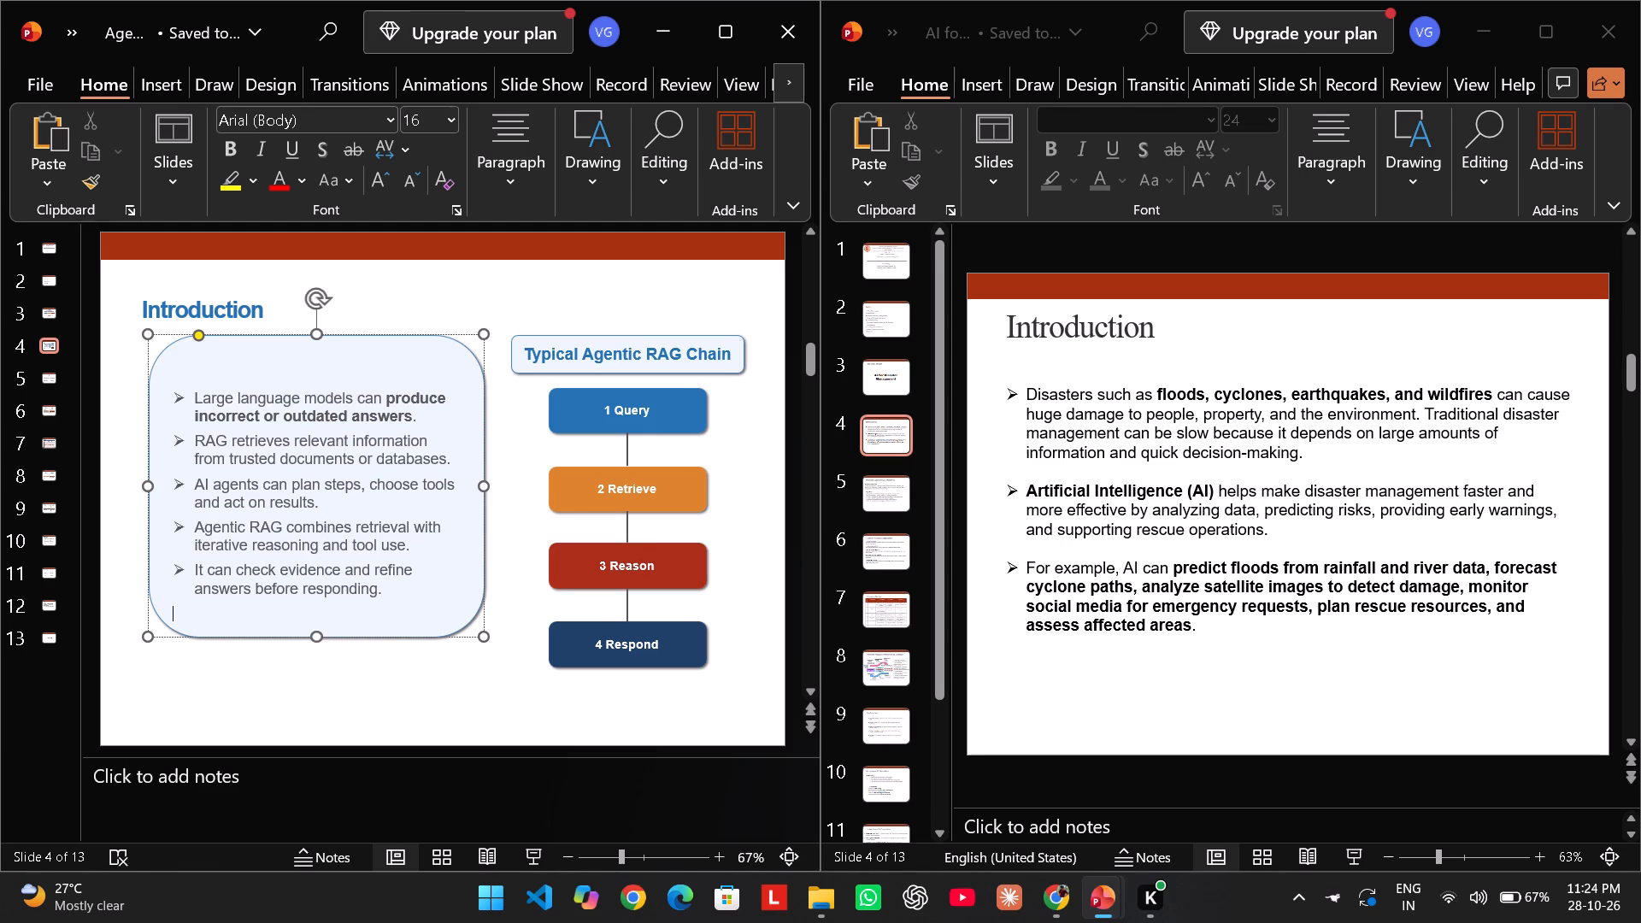
pyautogui.click(249, 367)
pyautogui.press('BackSpace')
pyautogui.press('BackSpace')
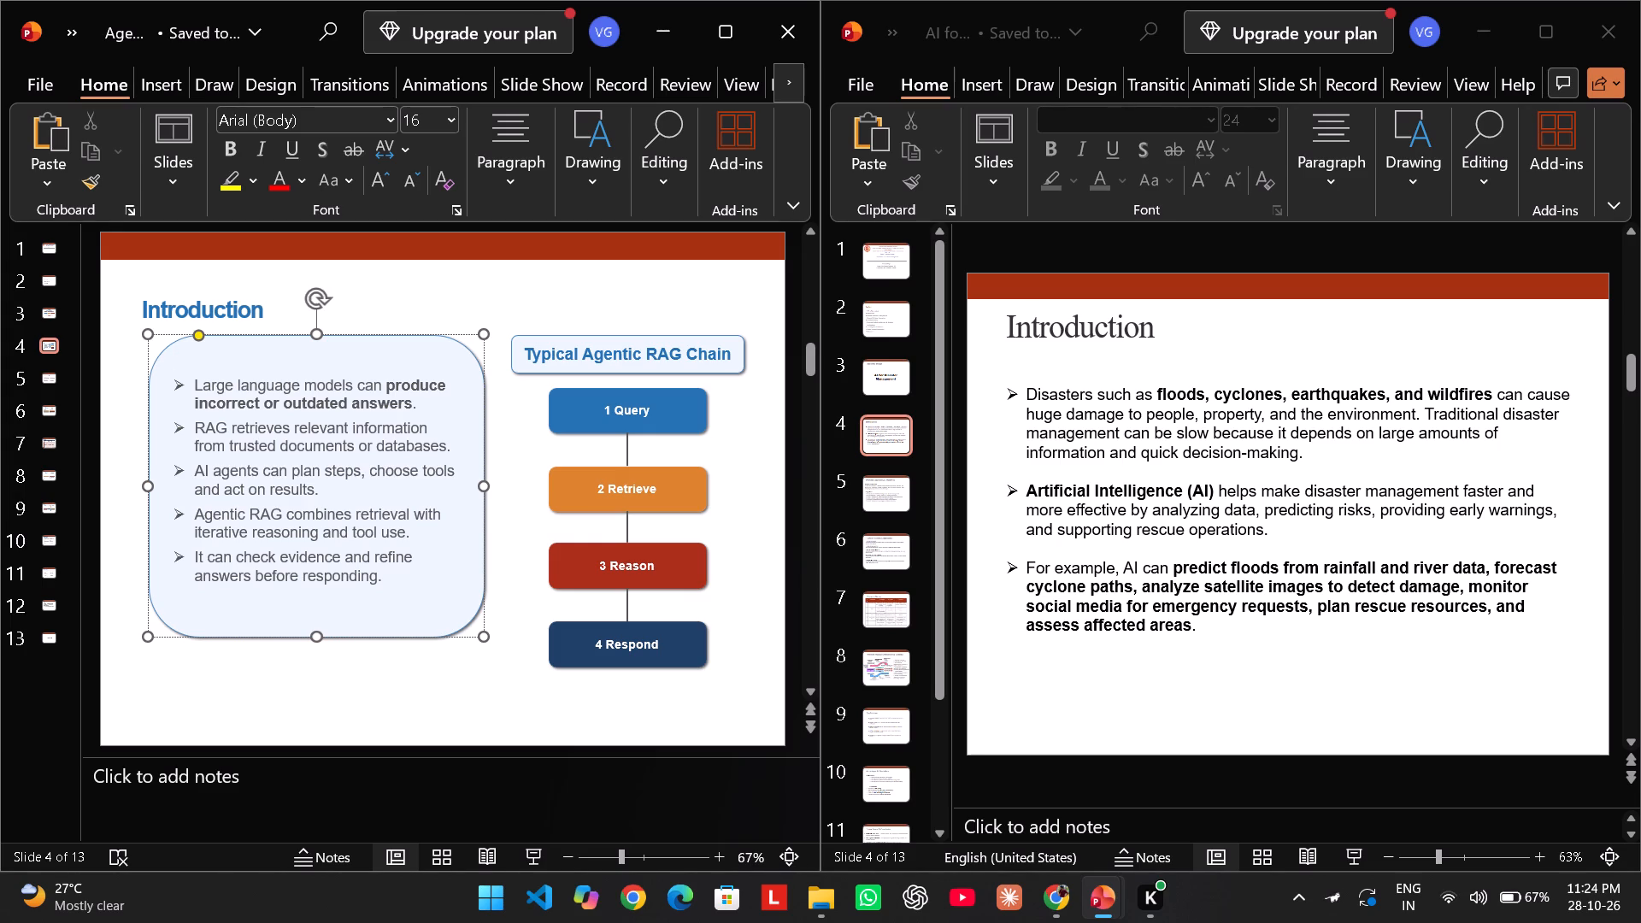
# Compare the Problem Statement & Objectives, Current / Existing Approaches and Index slides of the Agentic RAG and disaster-management decks.
pyautogui.scroll(-1, 1261, 420)
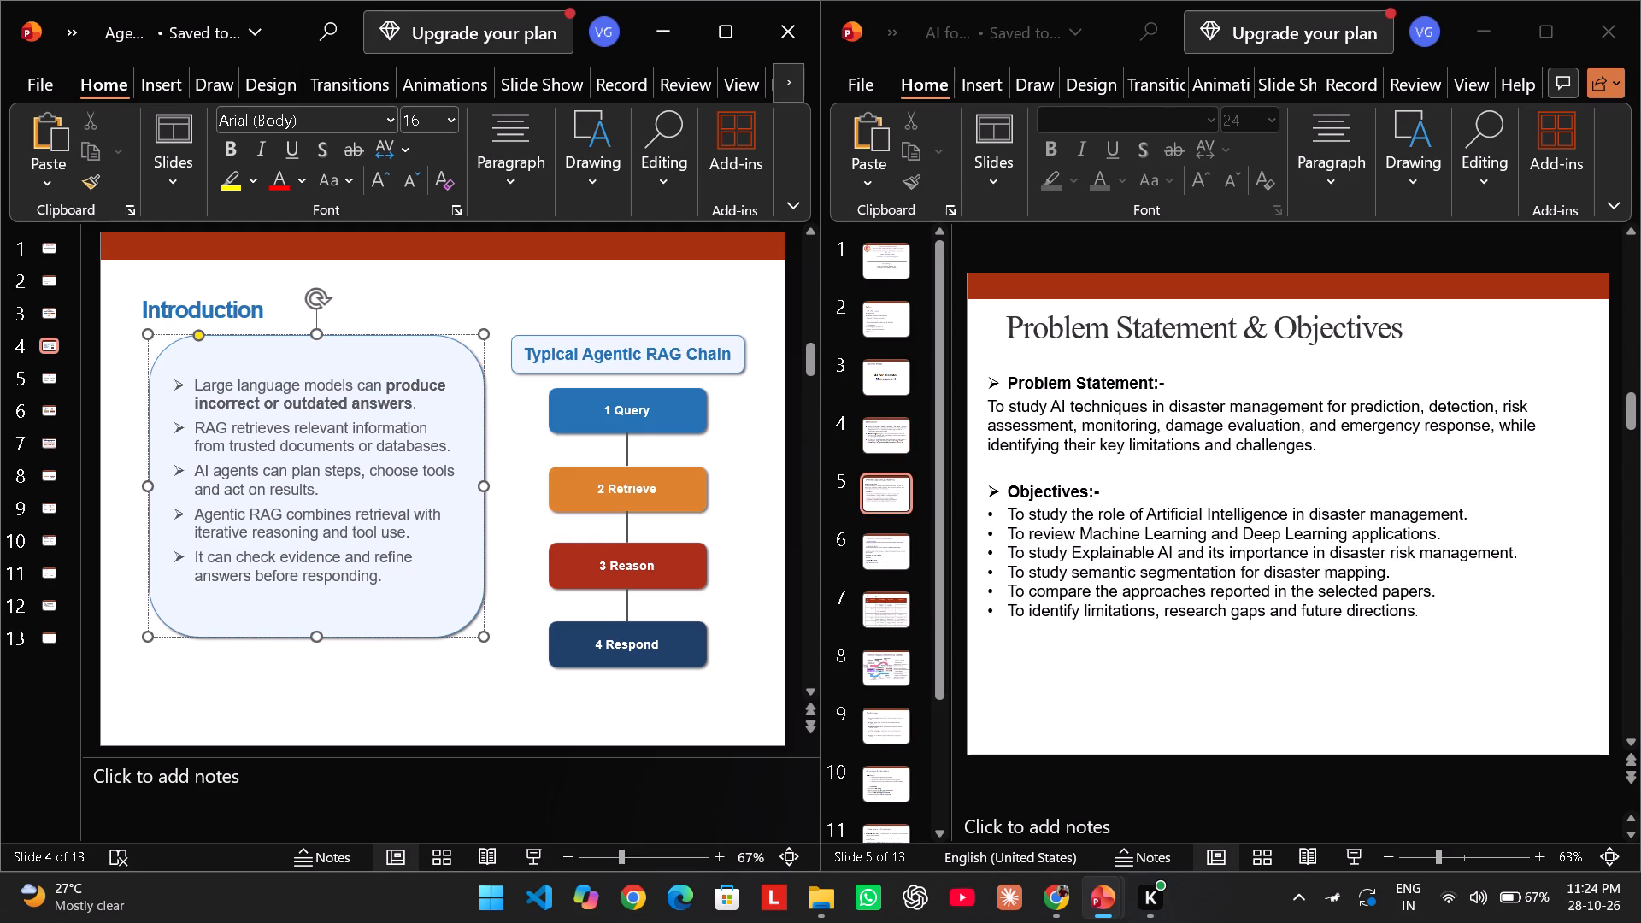
pyautogui.scroll(-1, 674, 458)
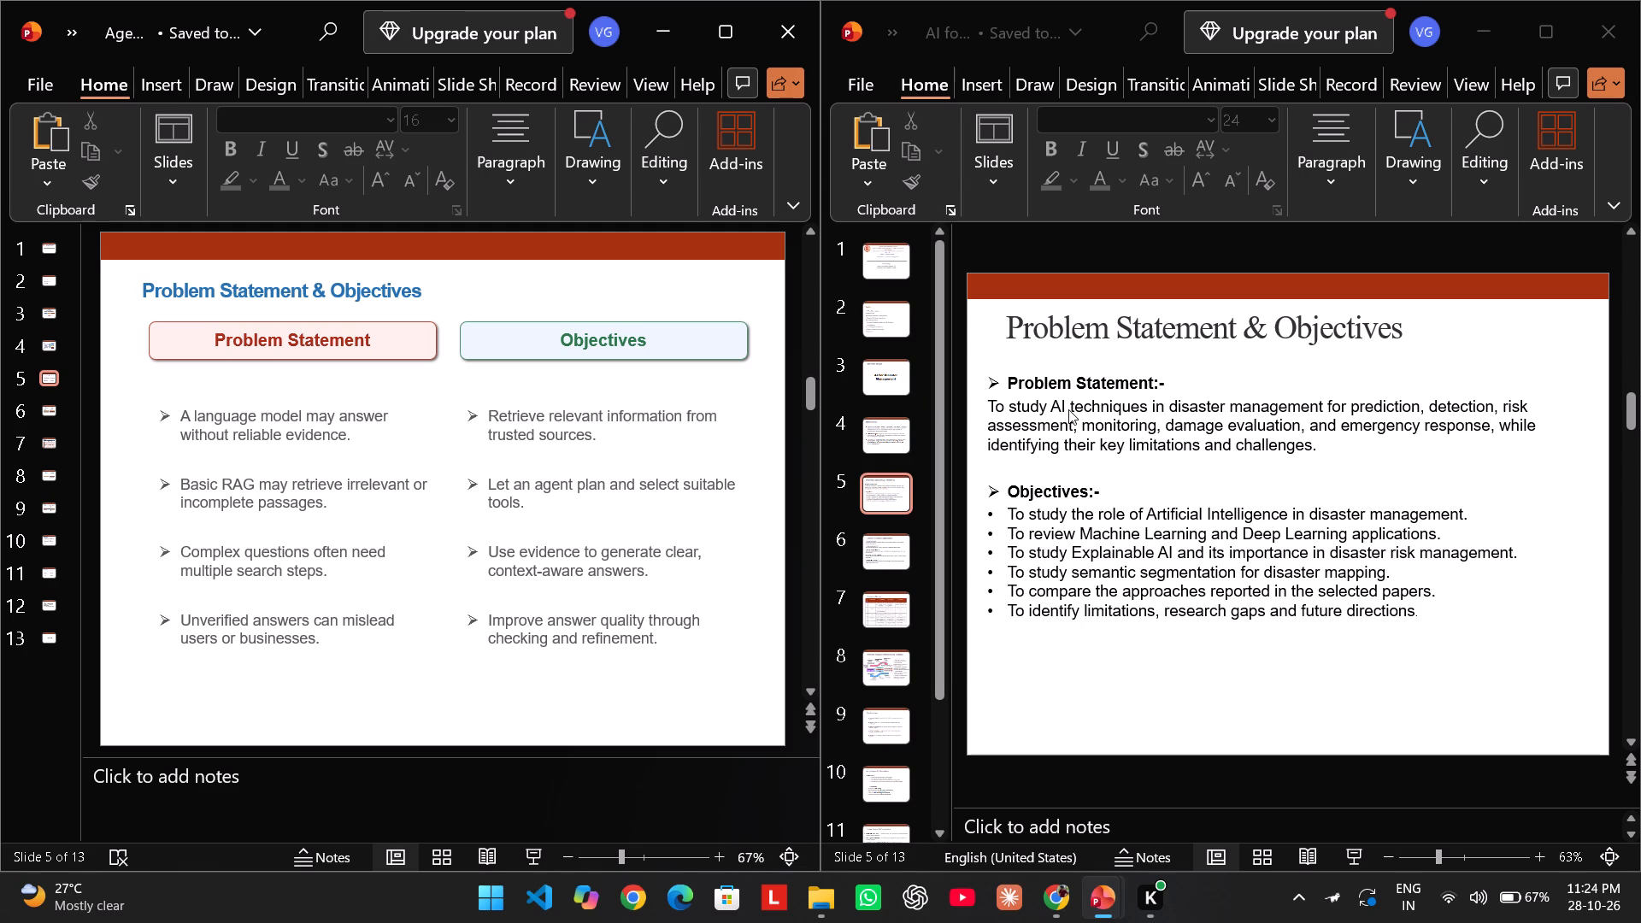
pyautogui.scroll(-1, 1183, 466)
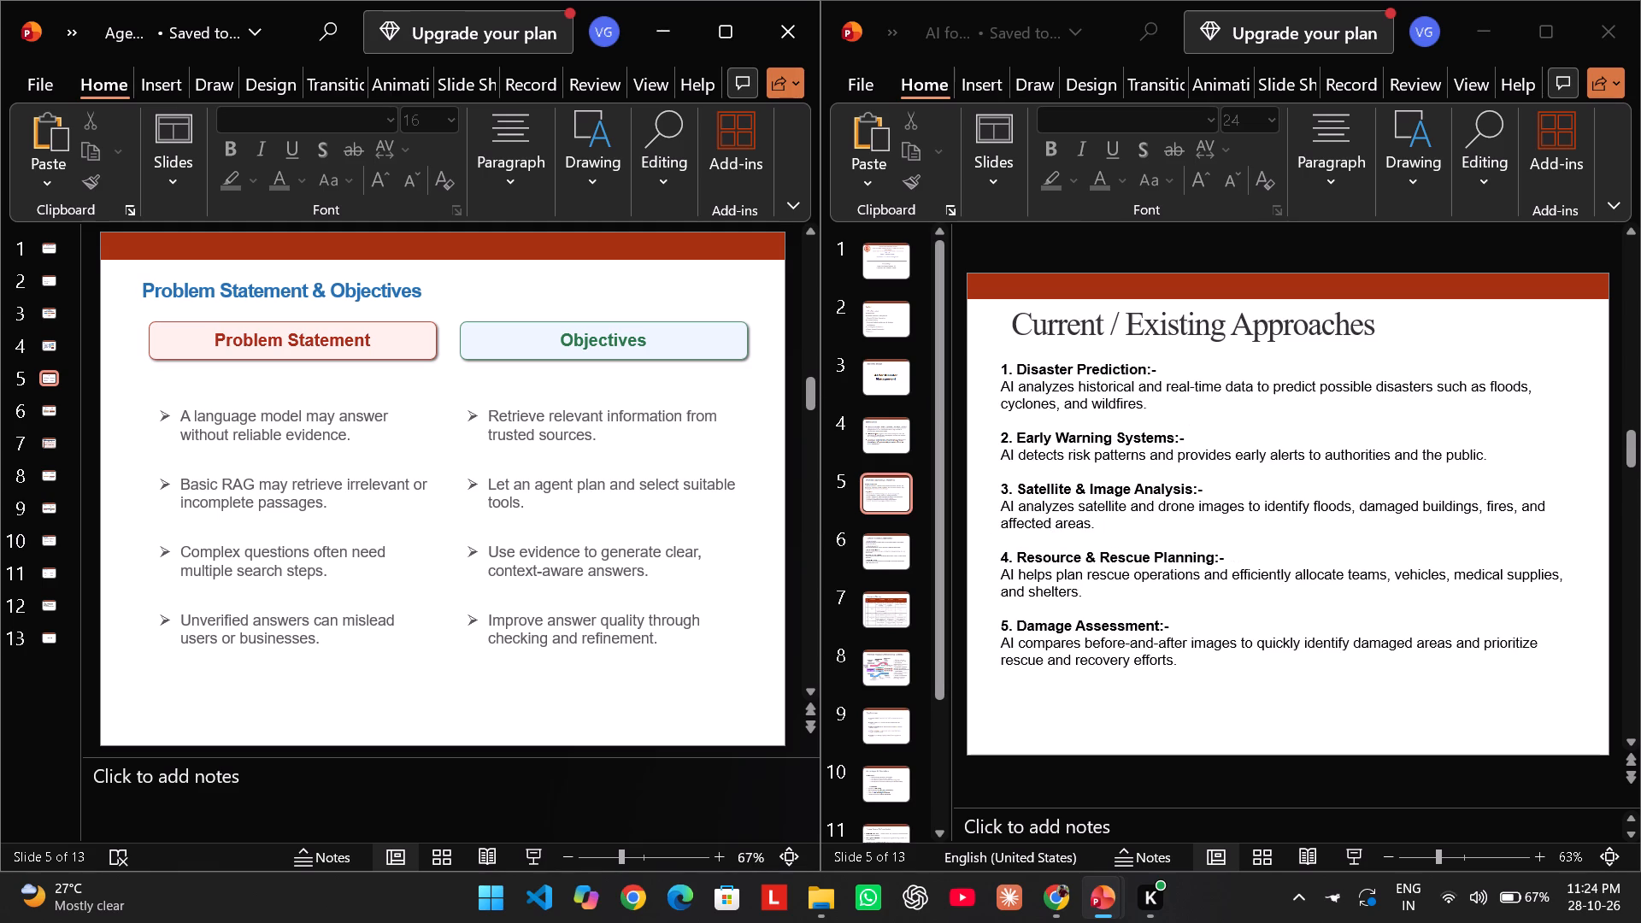
pyautogui.scroll(-1, 632, 468)
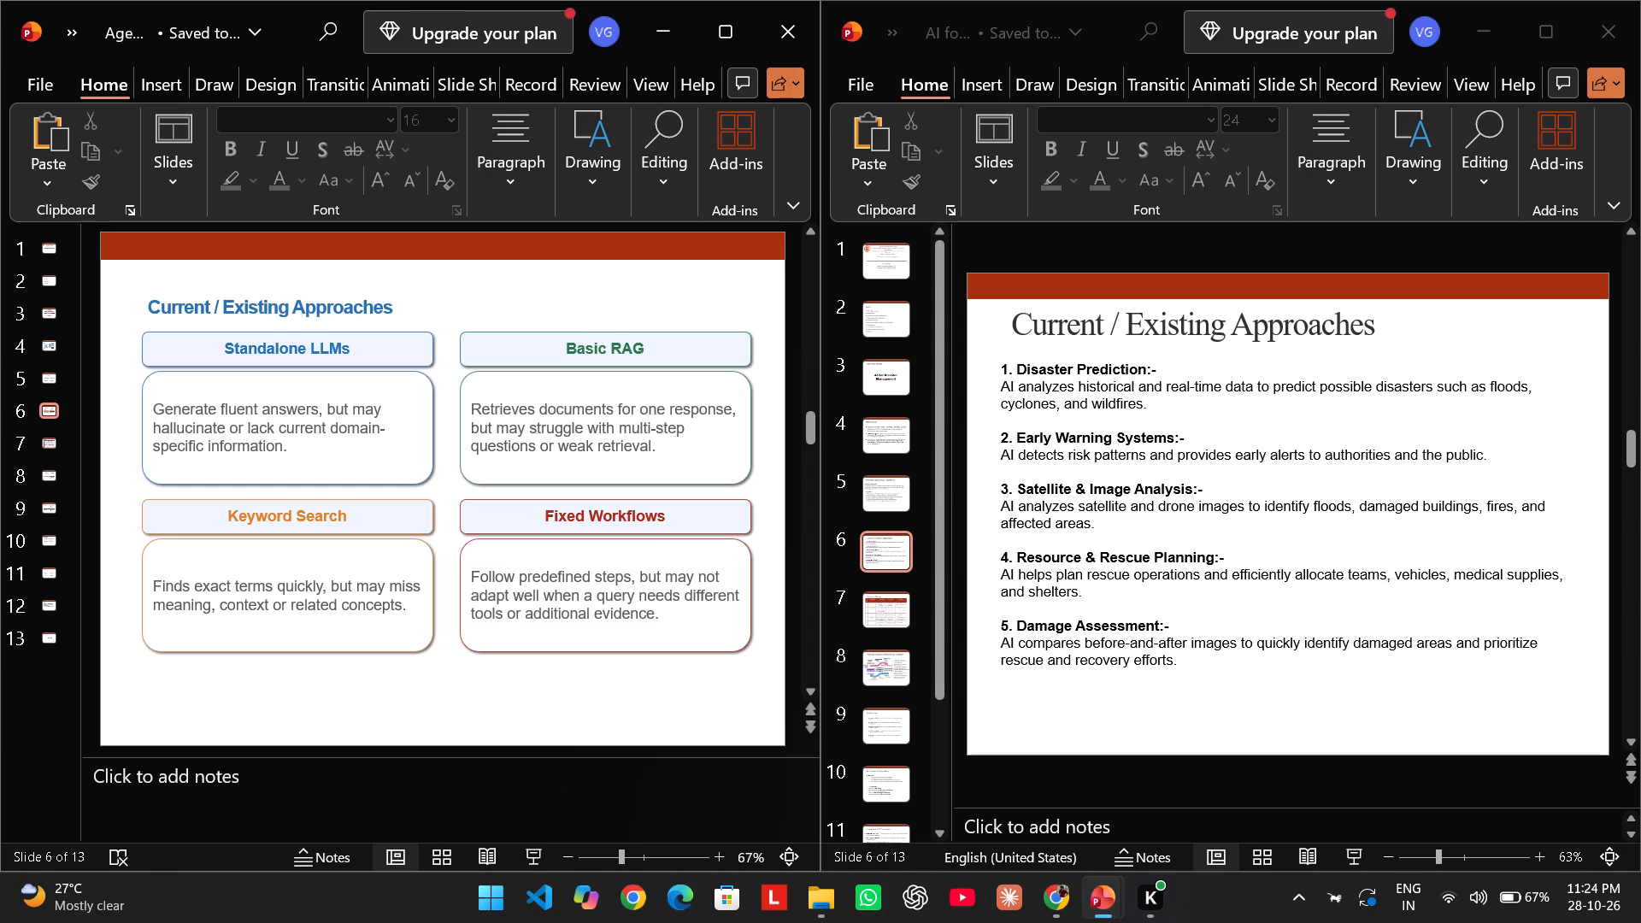
pyautogui.scroll(4, 483, 501)
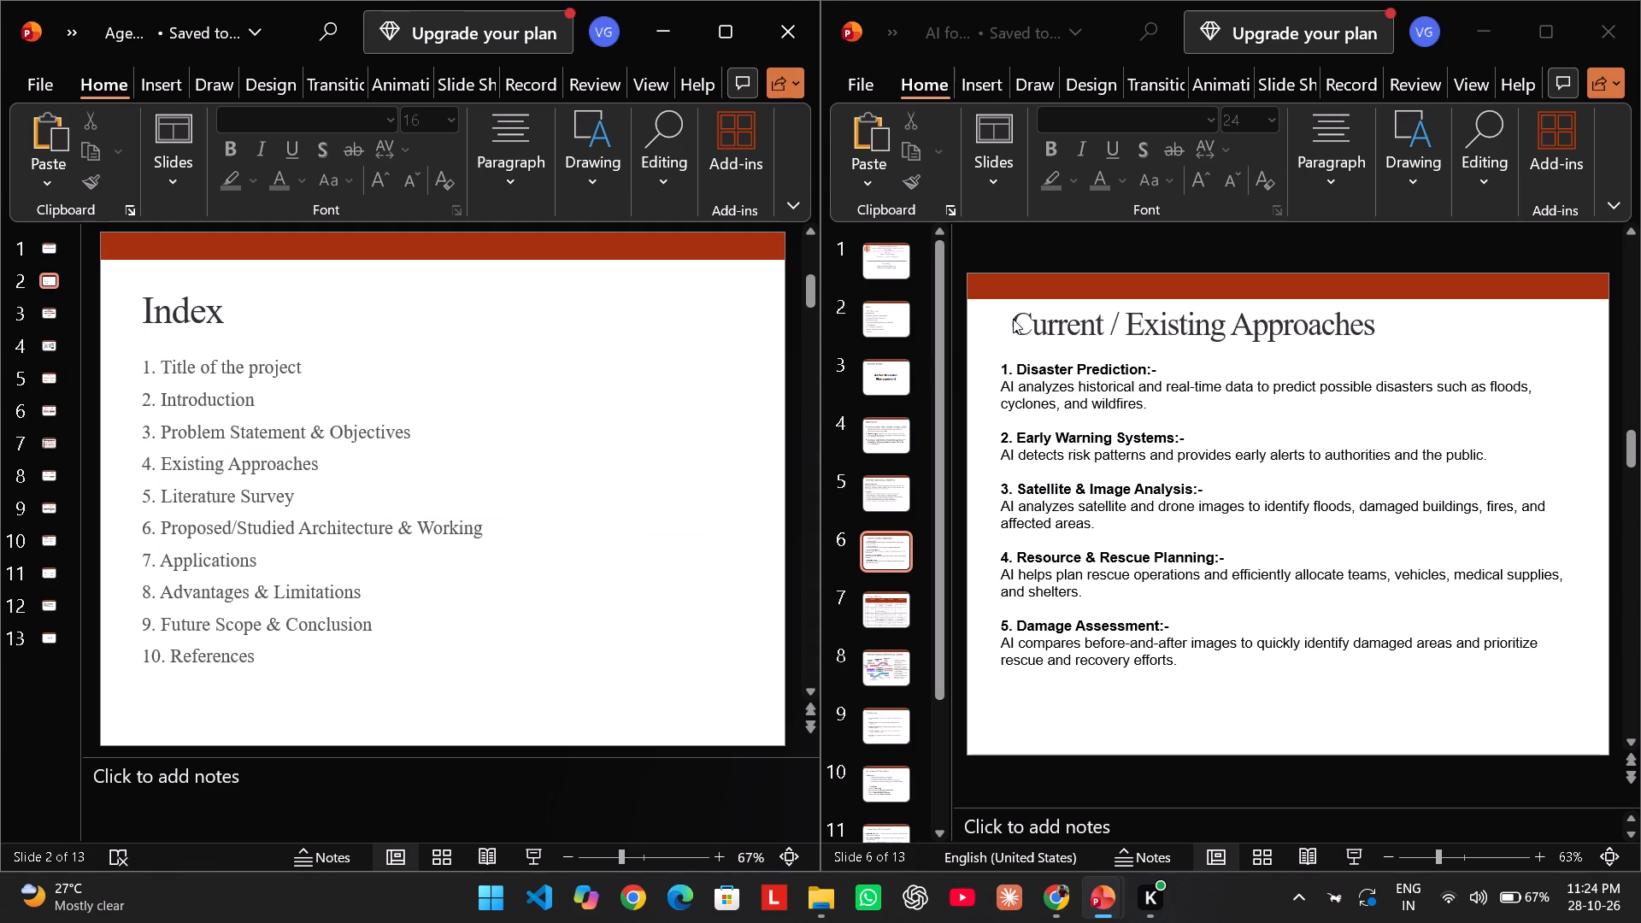
pyautogui.scroll(6, 1058, 456)
pyautogui.scroll(-1, 1106, 573)
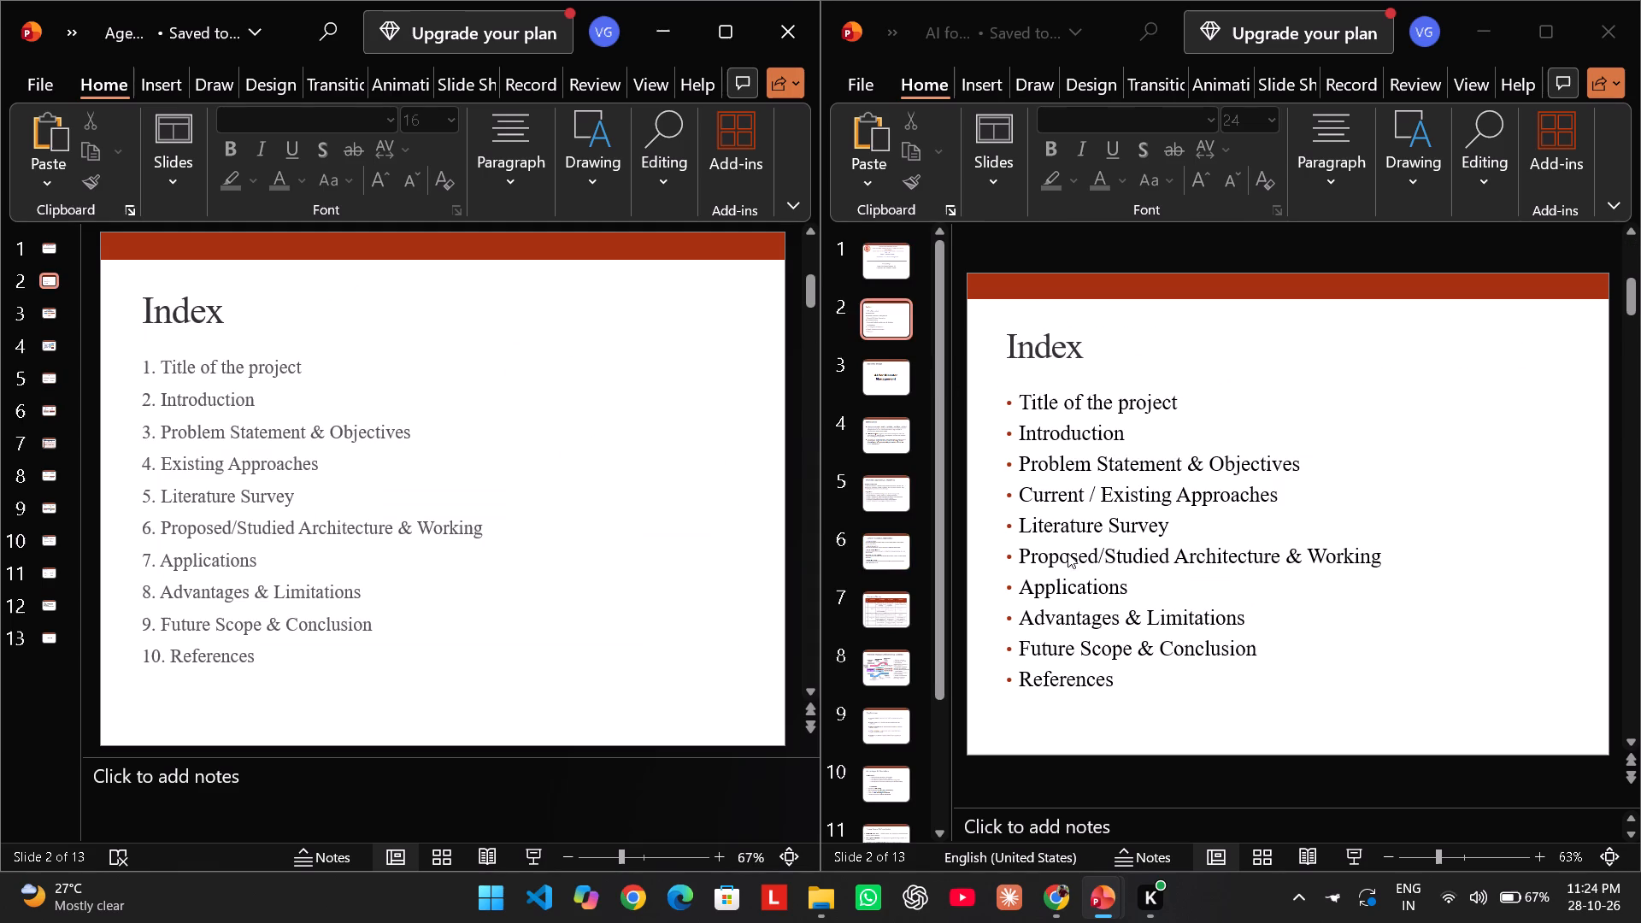
# Copy "Current / Existing Approaches" from the disaster-management Index over item 4's text in the Agentic RAG Index, clearing the pasted line break and bullets.
pyautogui.moveTo(1020, 498); pyautogui.dragTo(1044, 498)
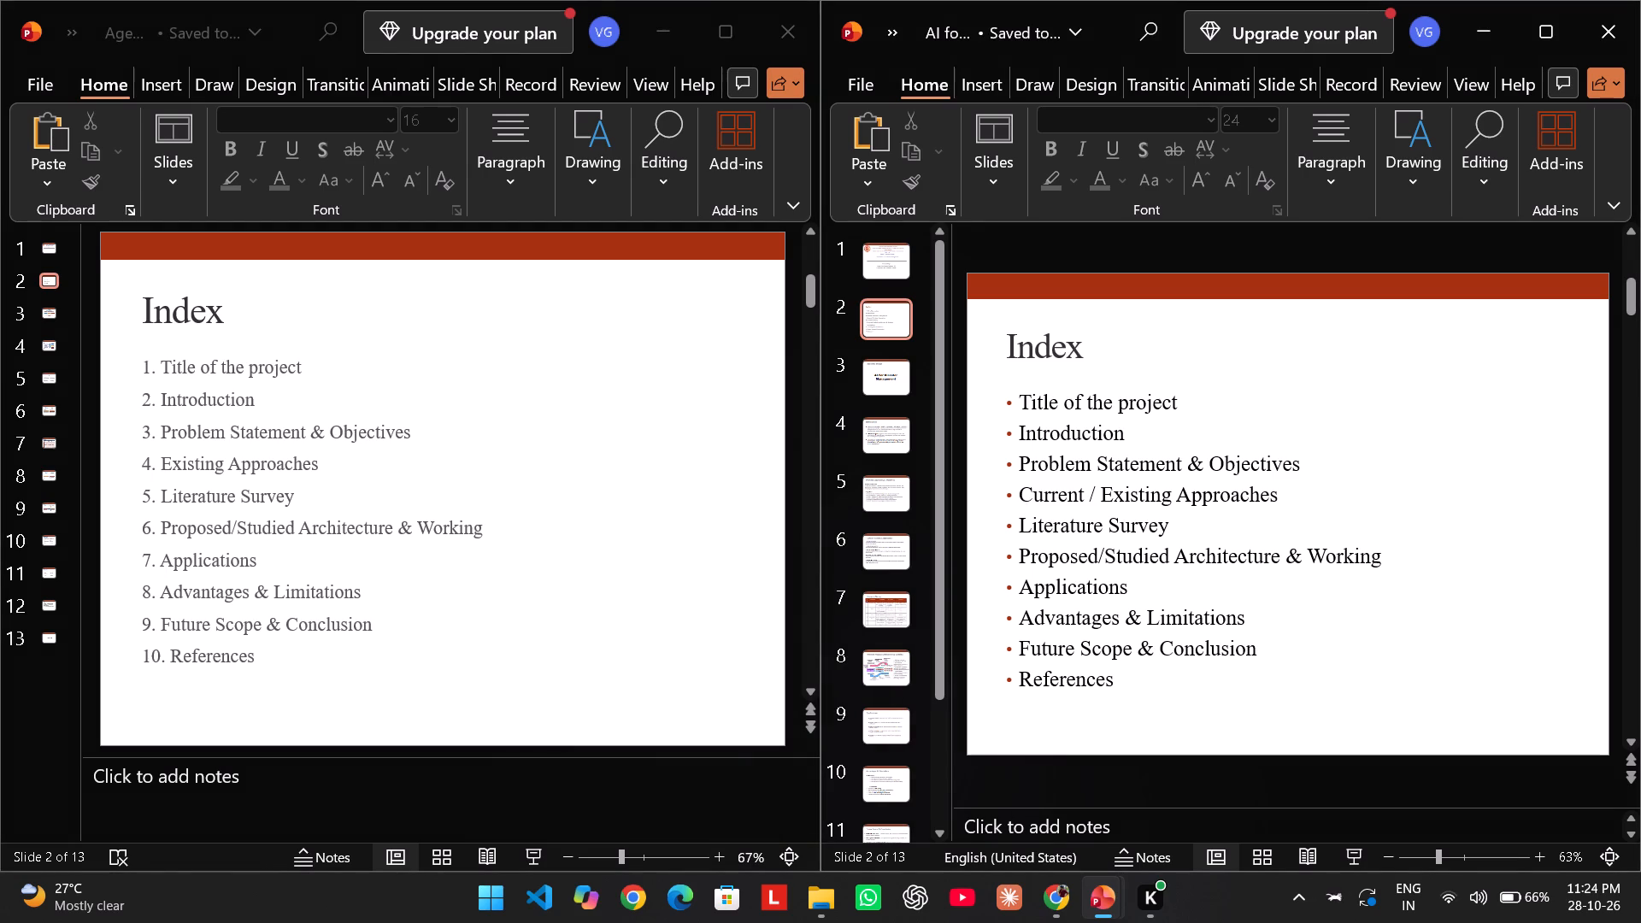
pyautogui.moveTo(1018, 497); pyautogui.dragTo(1087, 497)
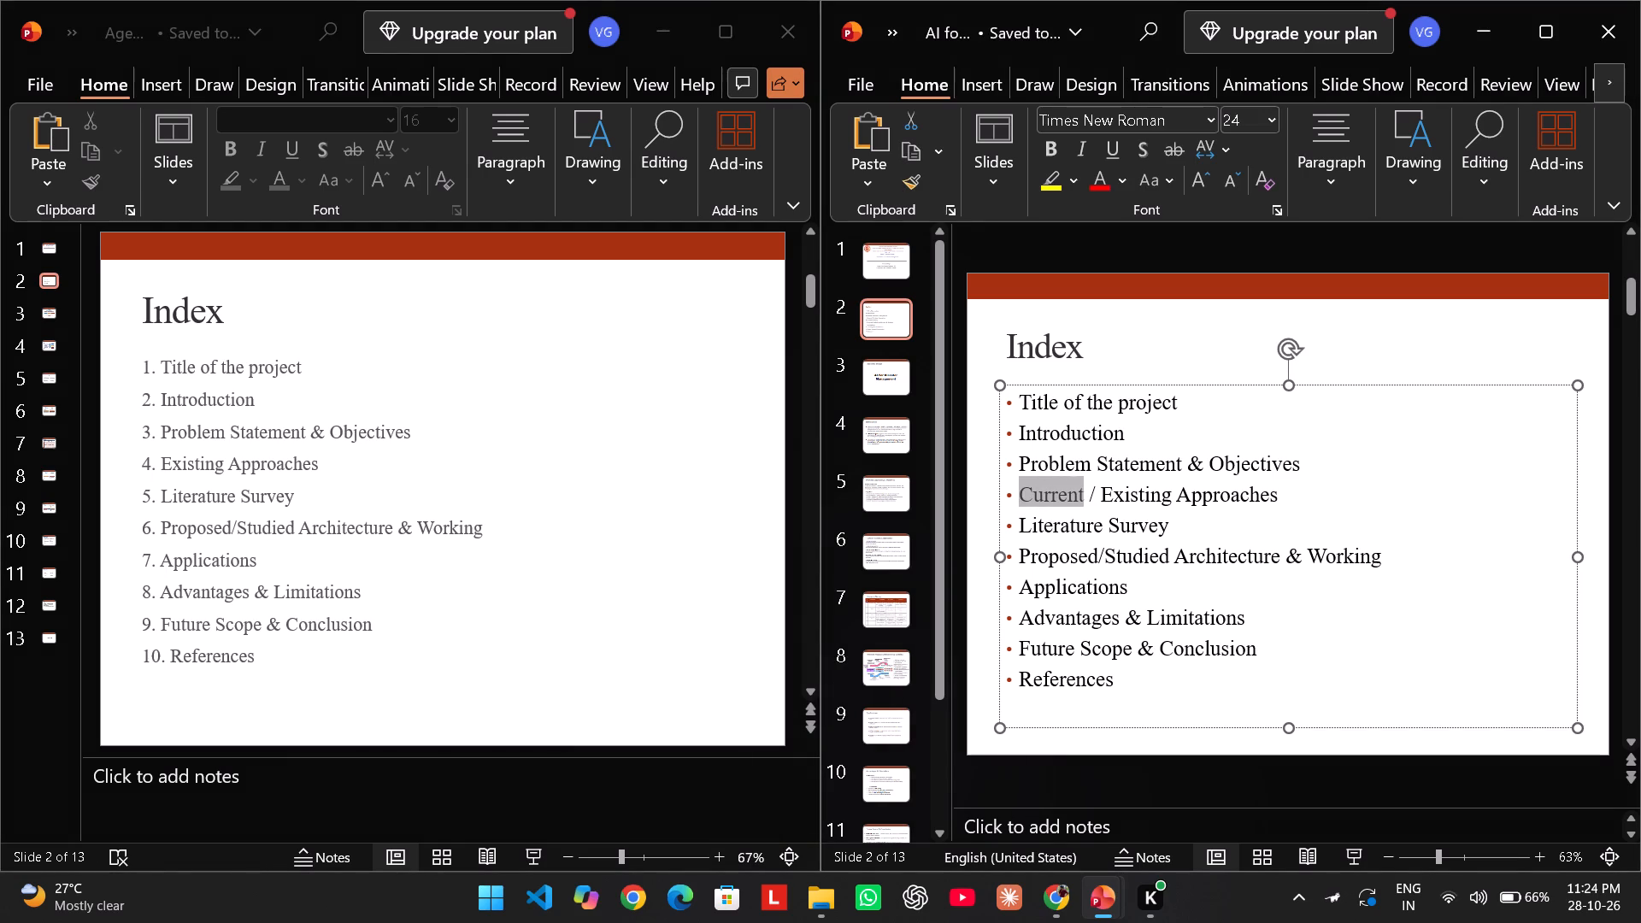
pyautogui.moveTo(1087, 497); pyautogui.dragTo(1266, 499)
pyautogui.hotkey('ctrl', 'c')
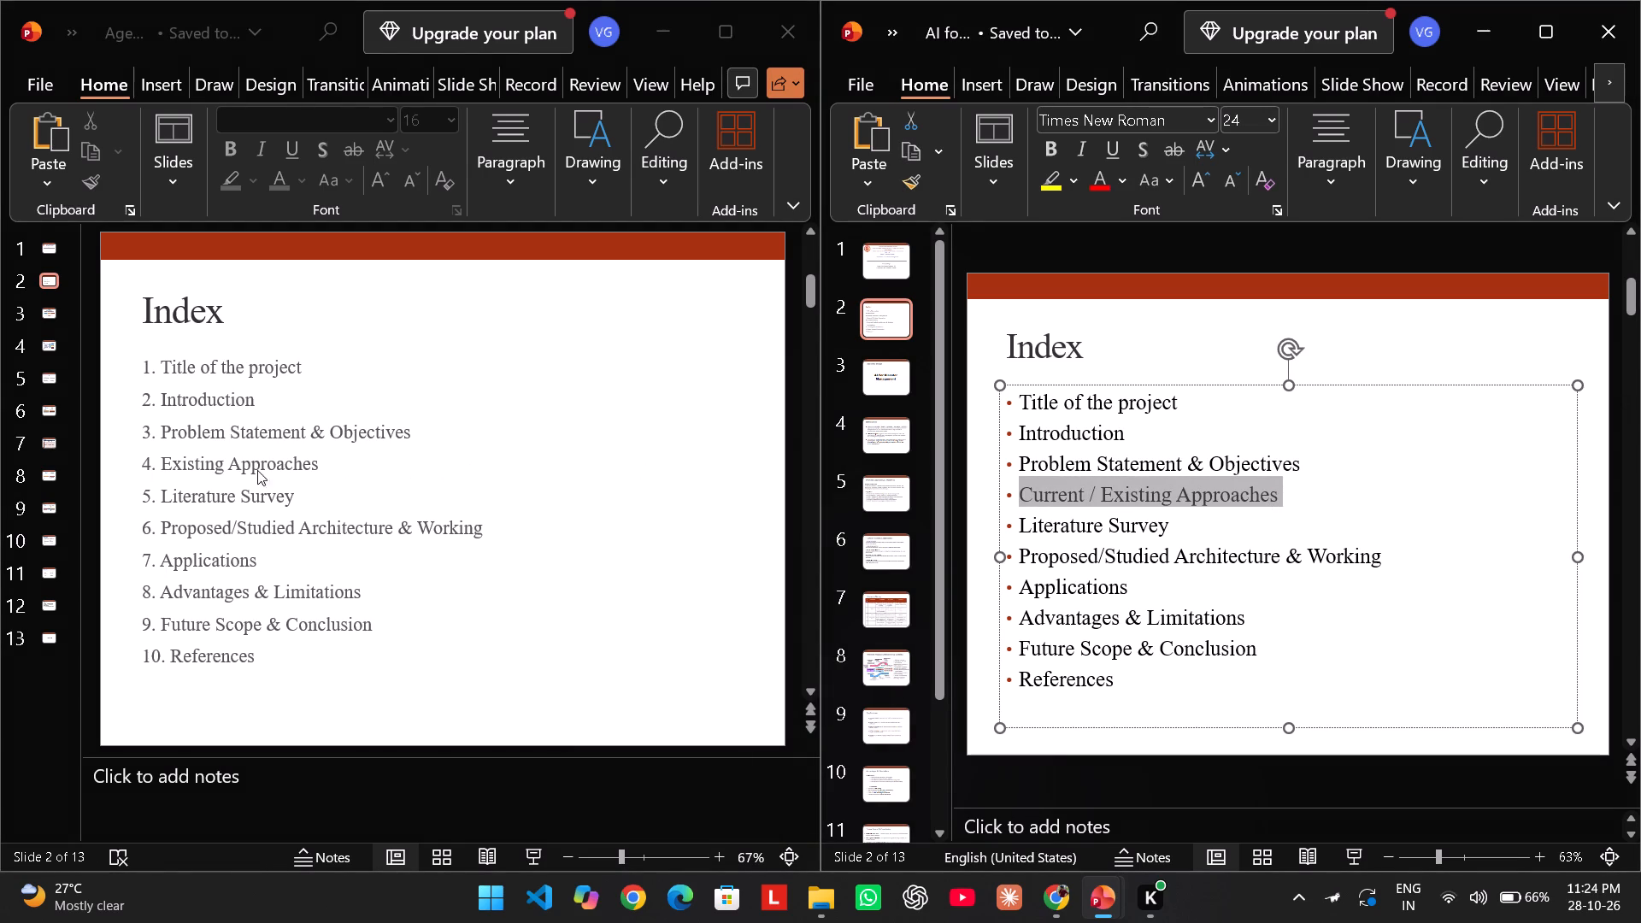
pyautogui.tripleClick(263, 466)
pyautogui.click(263, 466)
pyautogui.click(323, 467)
pyautogui.moveTo(326, 467); pyautogui.dragTo(312, 460)
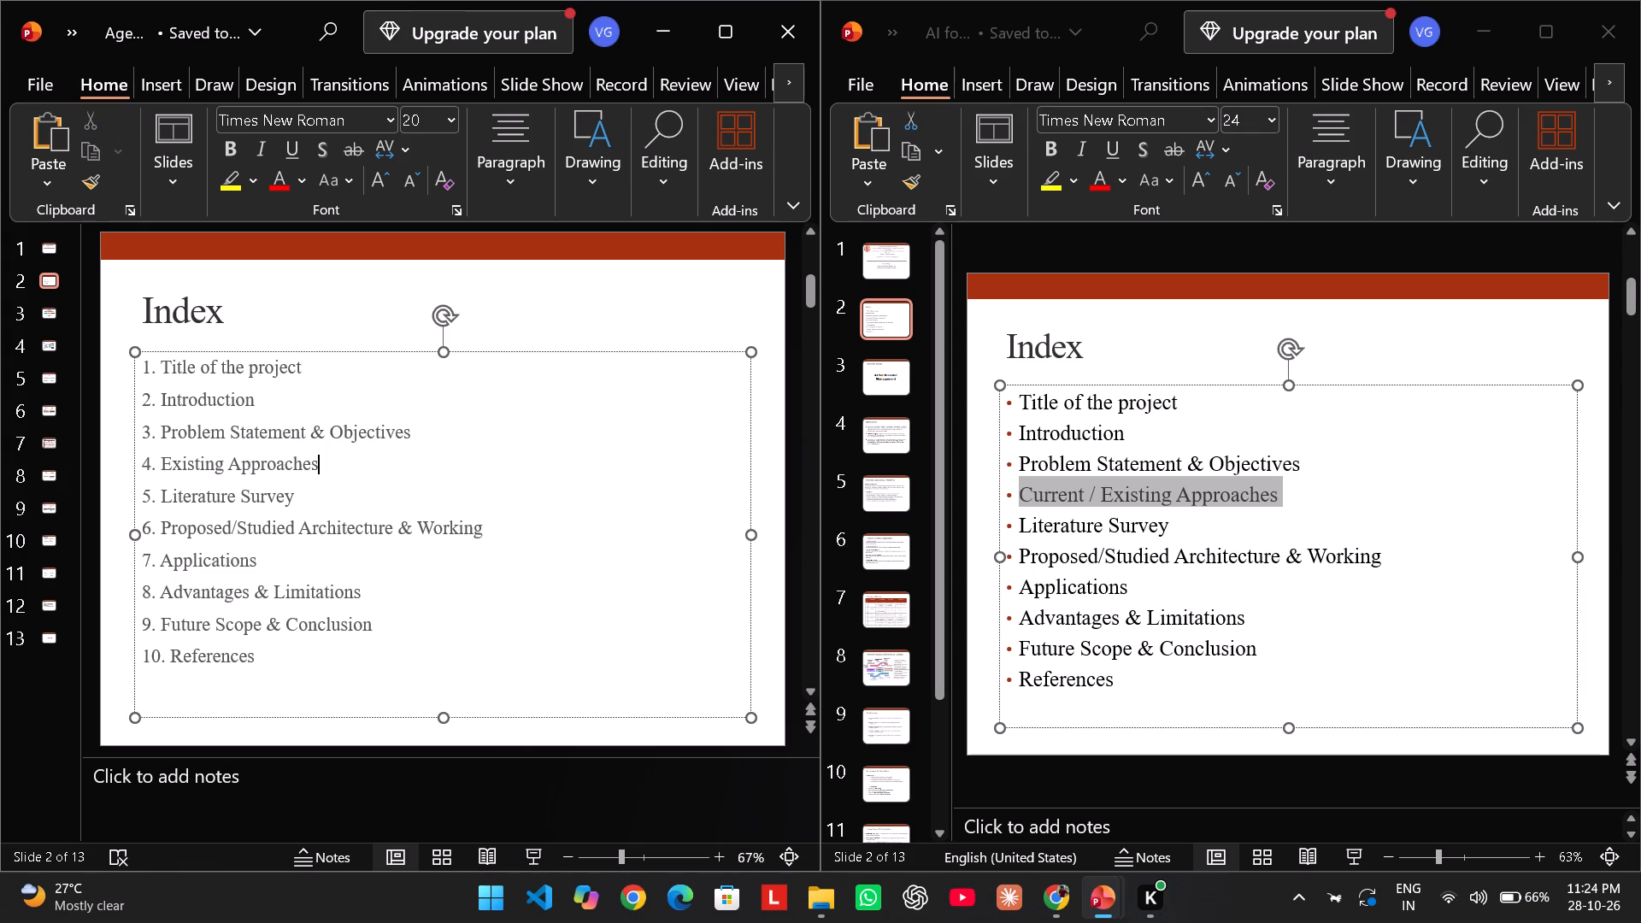
pyautogui.moveTo(312, 460); pyautogui.dragTo(168, 468)
pyautogui.hotkey('ctrl', 'v')
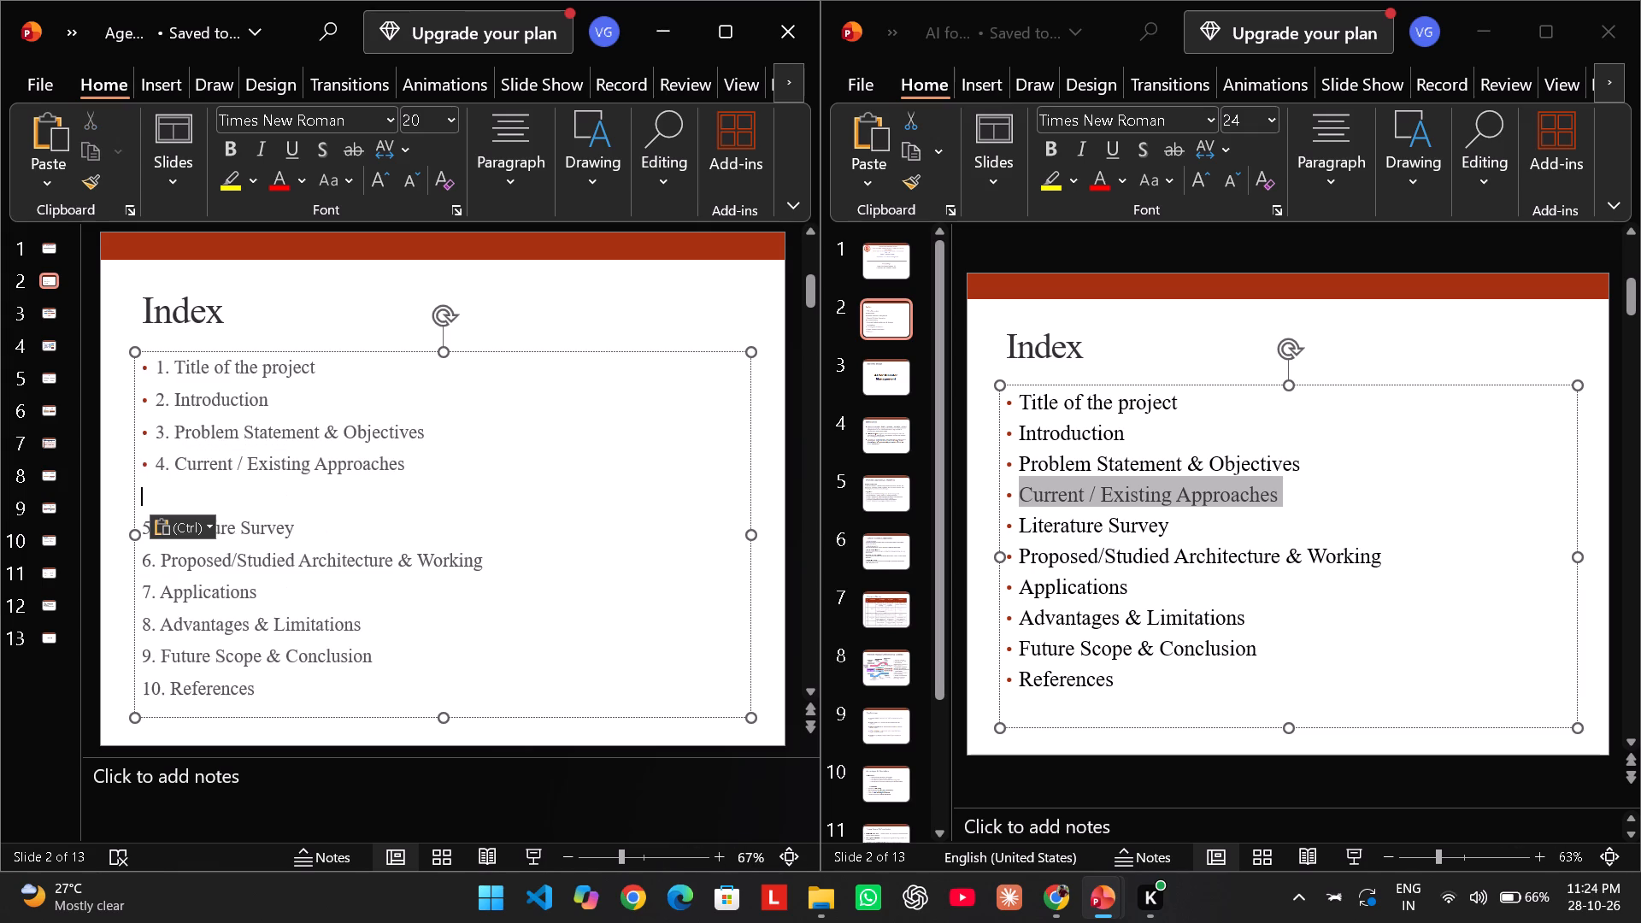
pyautogui.press('BackSpace')
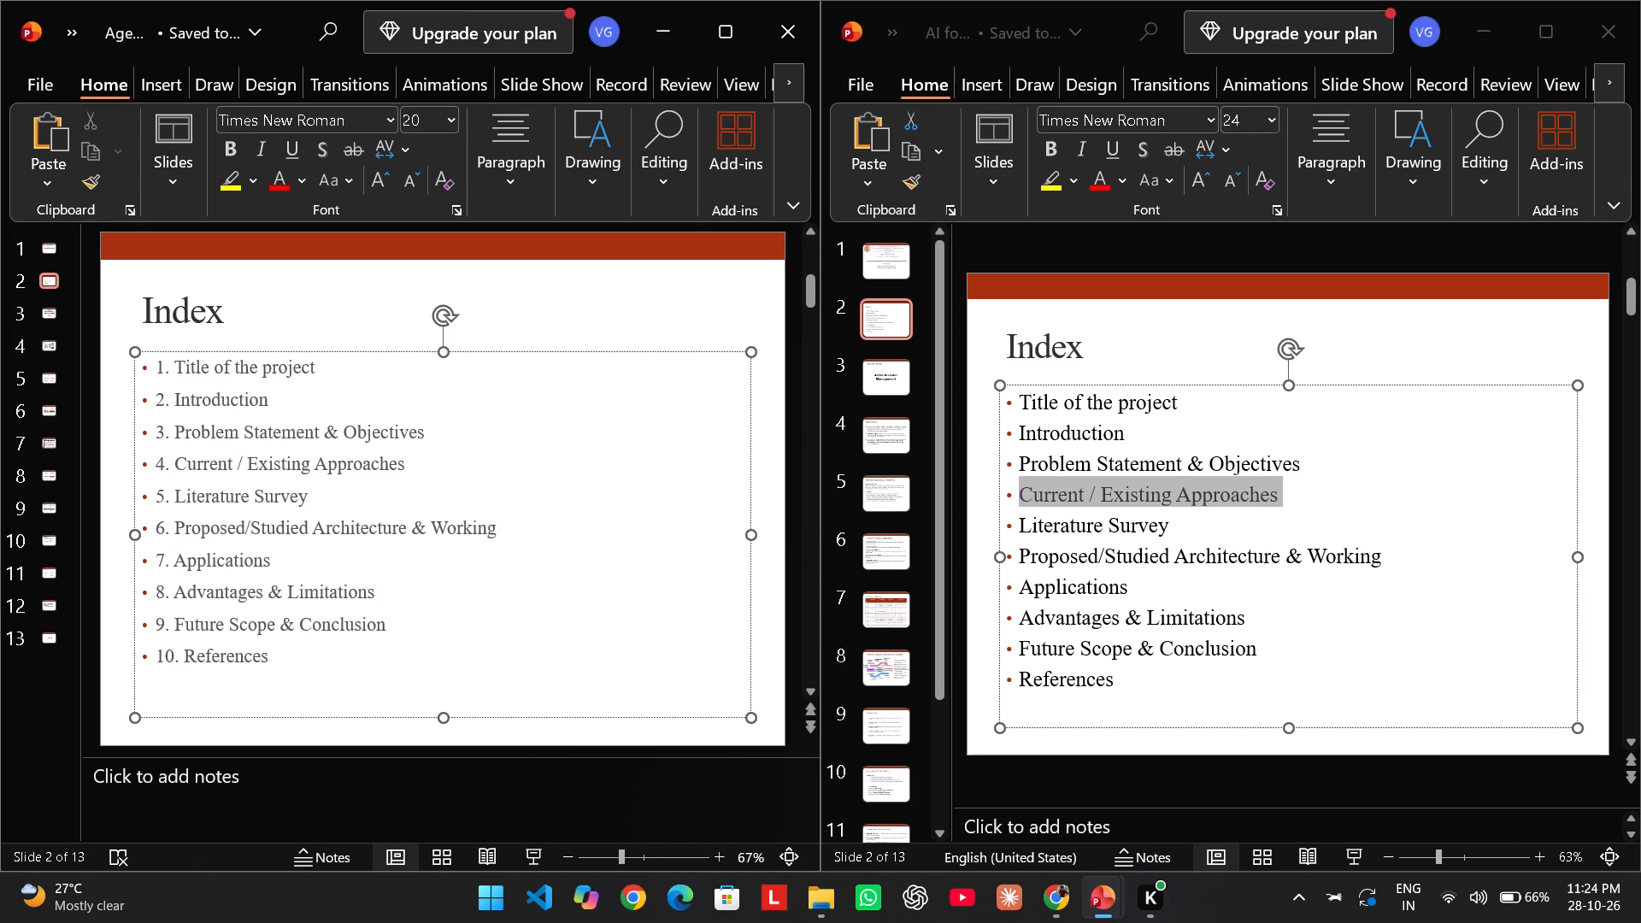
pyautogui.click(150, 362)
pyautogui.press('BackSpace')
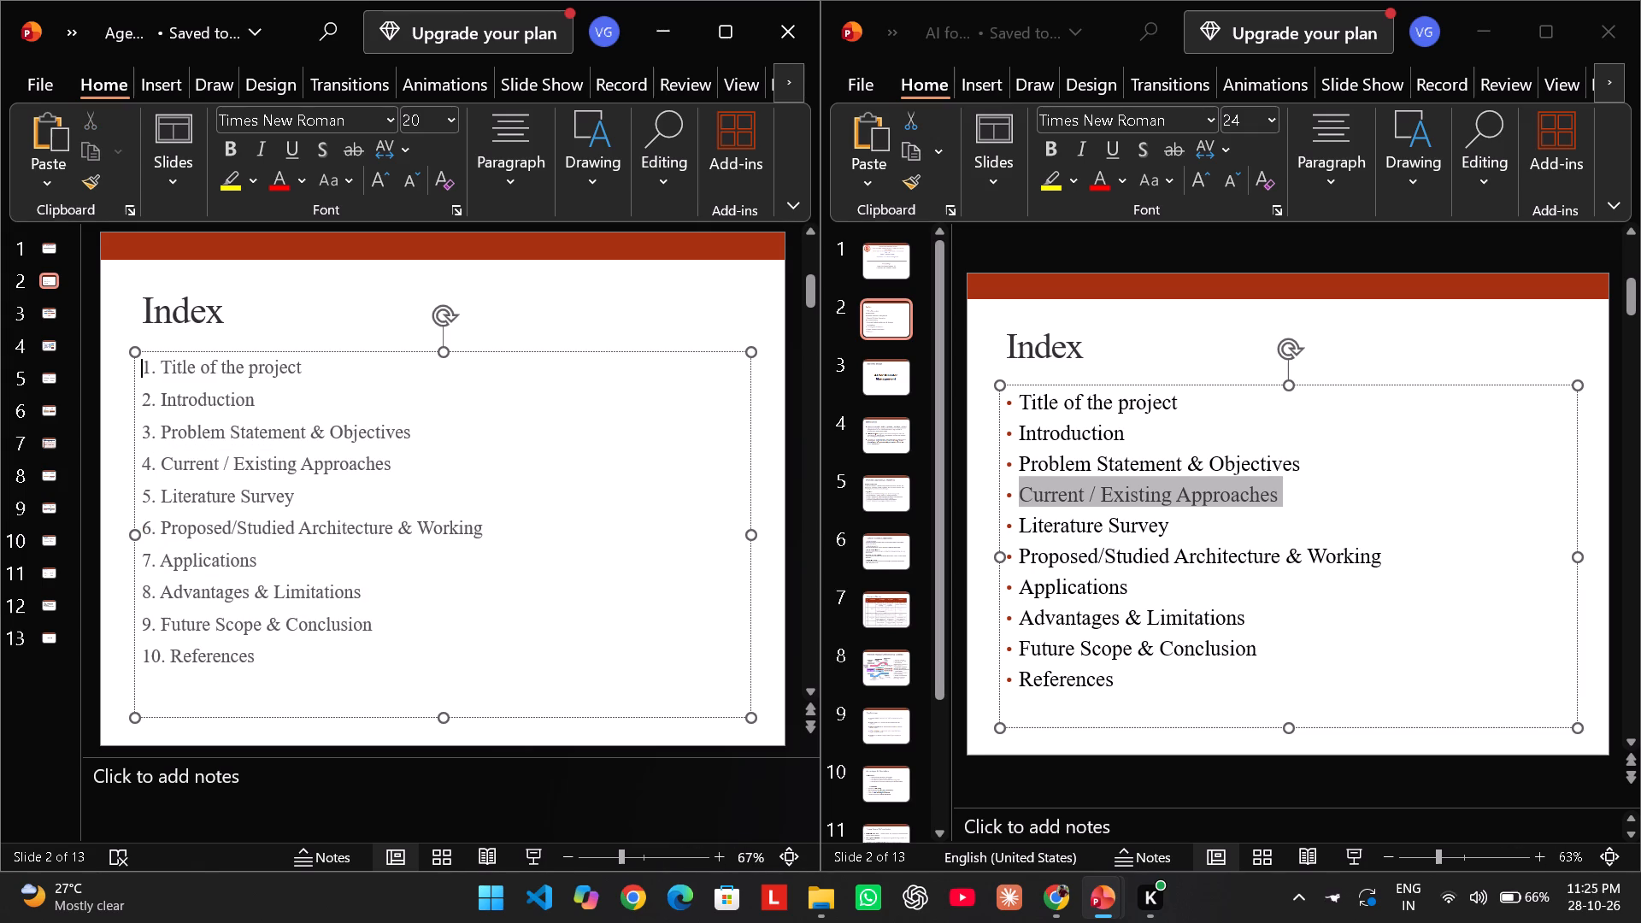
# Compare the Current / Existing Approaches and Literature Survey slides of the Agentic RAG and disaster-management decks.
pyautogui.scroll(-4, 562, 518)
pyautogui.scroll(-3, 1120, 494)
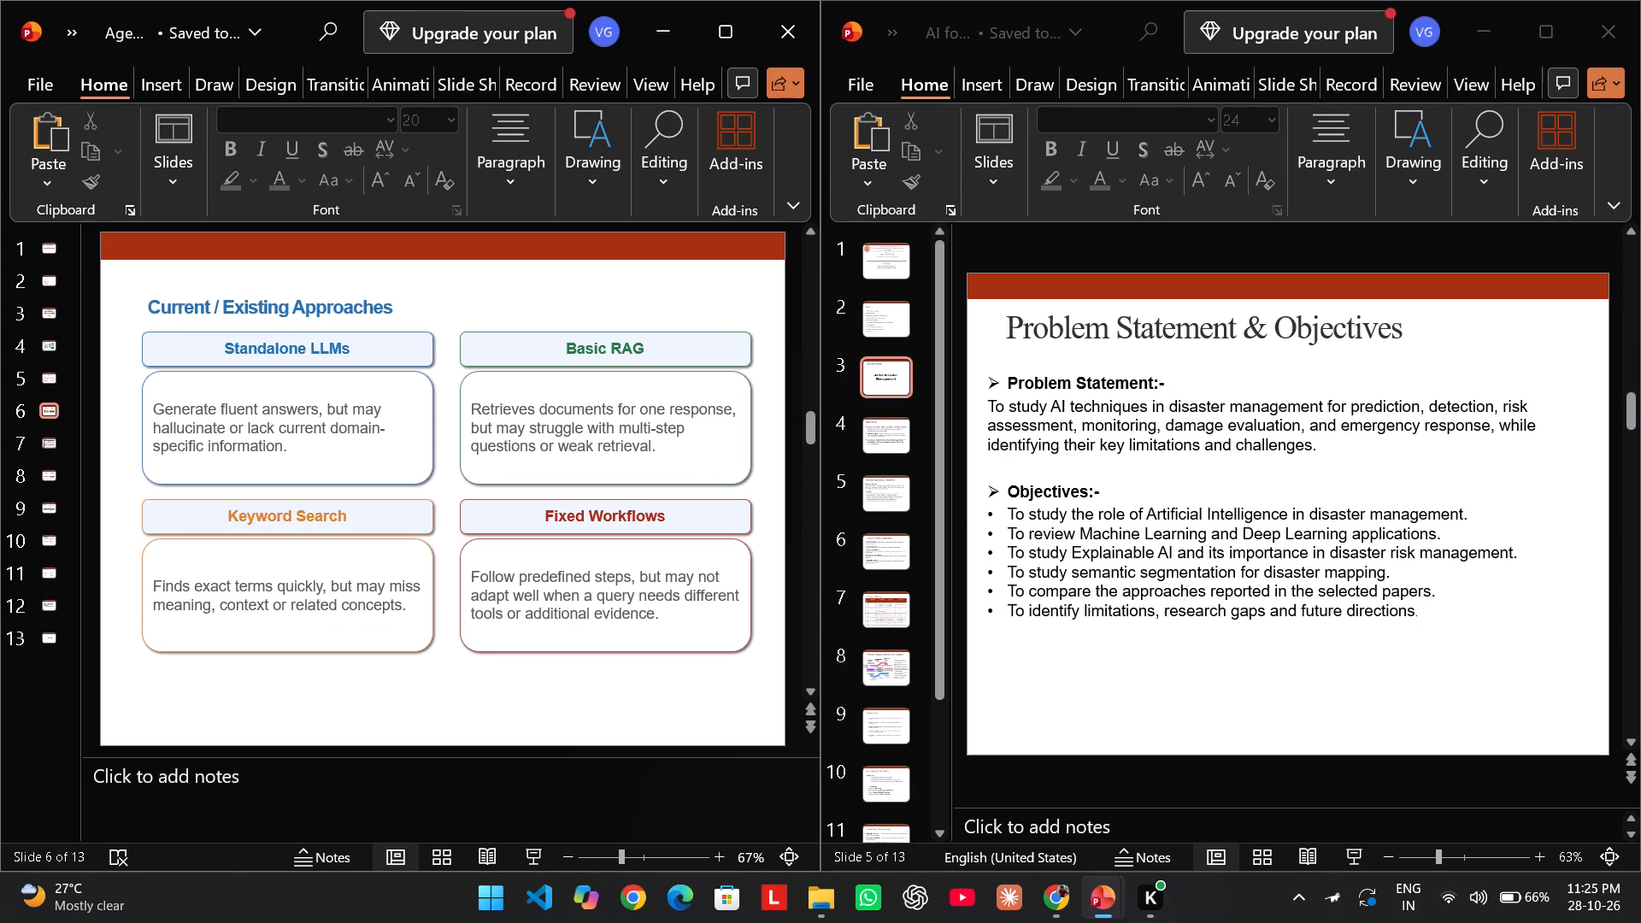
pyautogui.scroll(-1, 1120, 494)
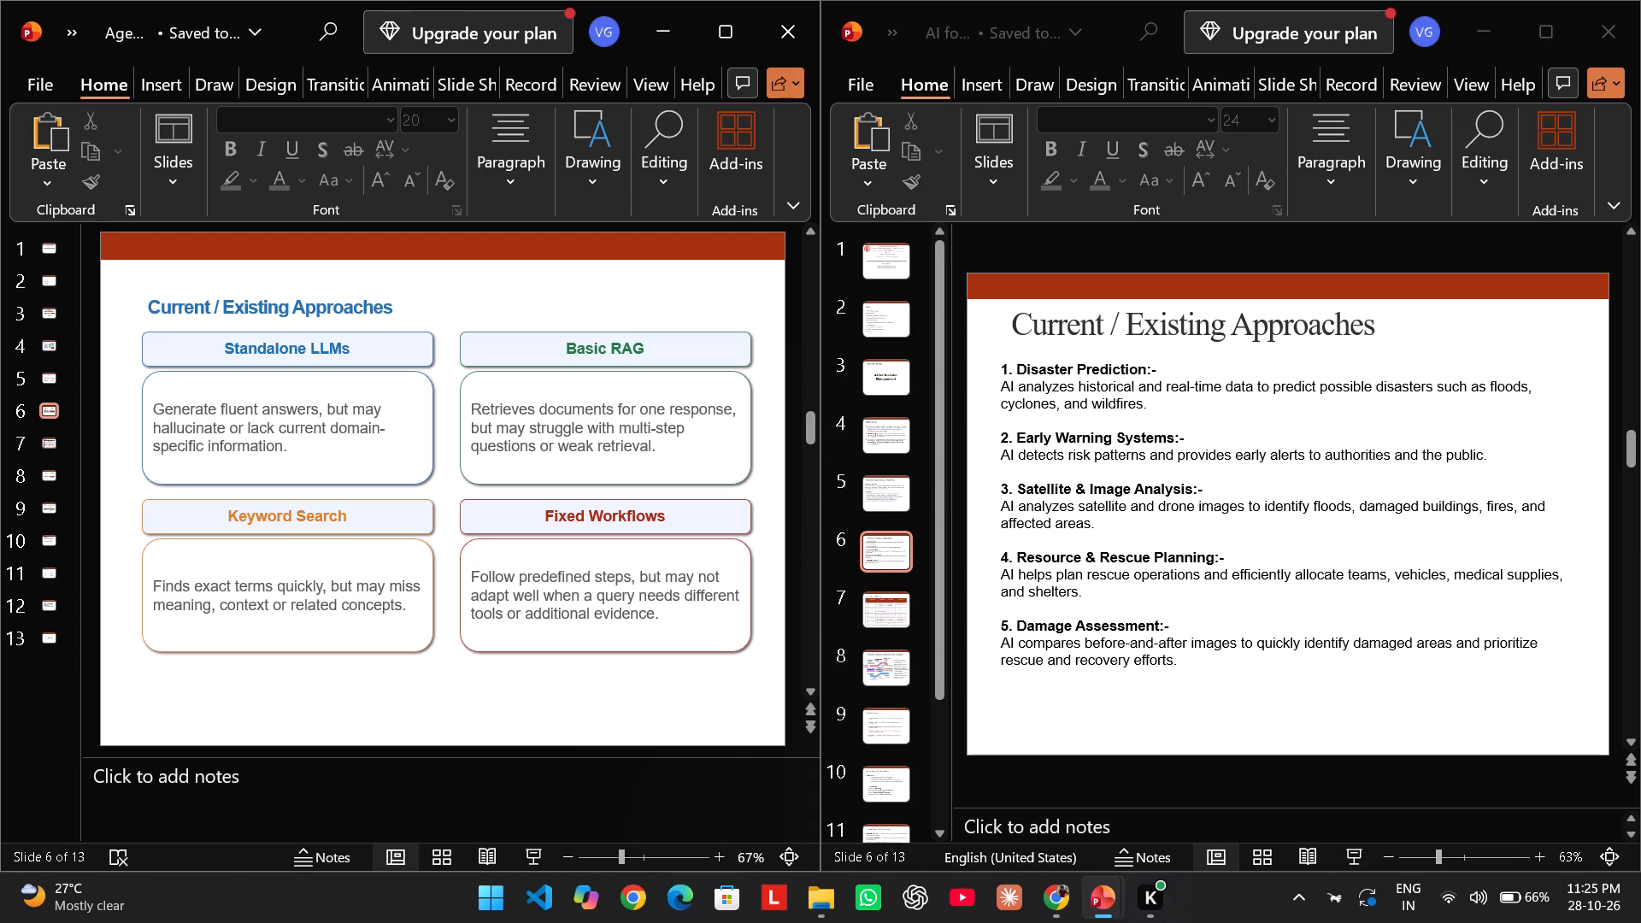
pyautogui.click(186, 573)
pyautogui.click(183, 573)
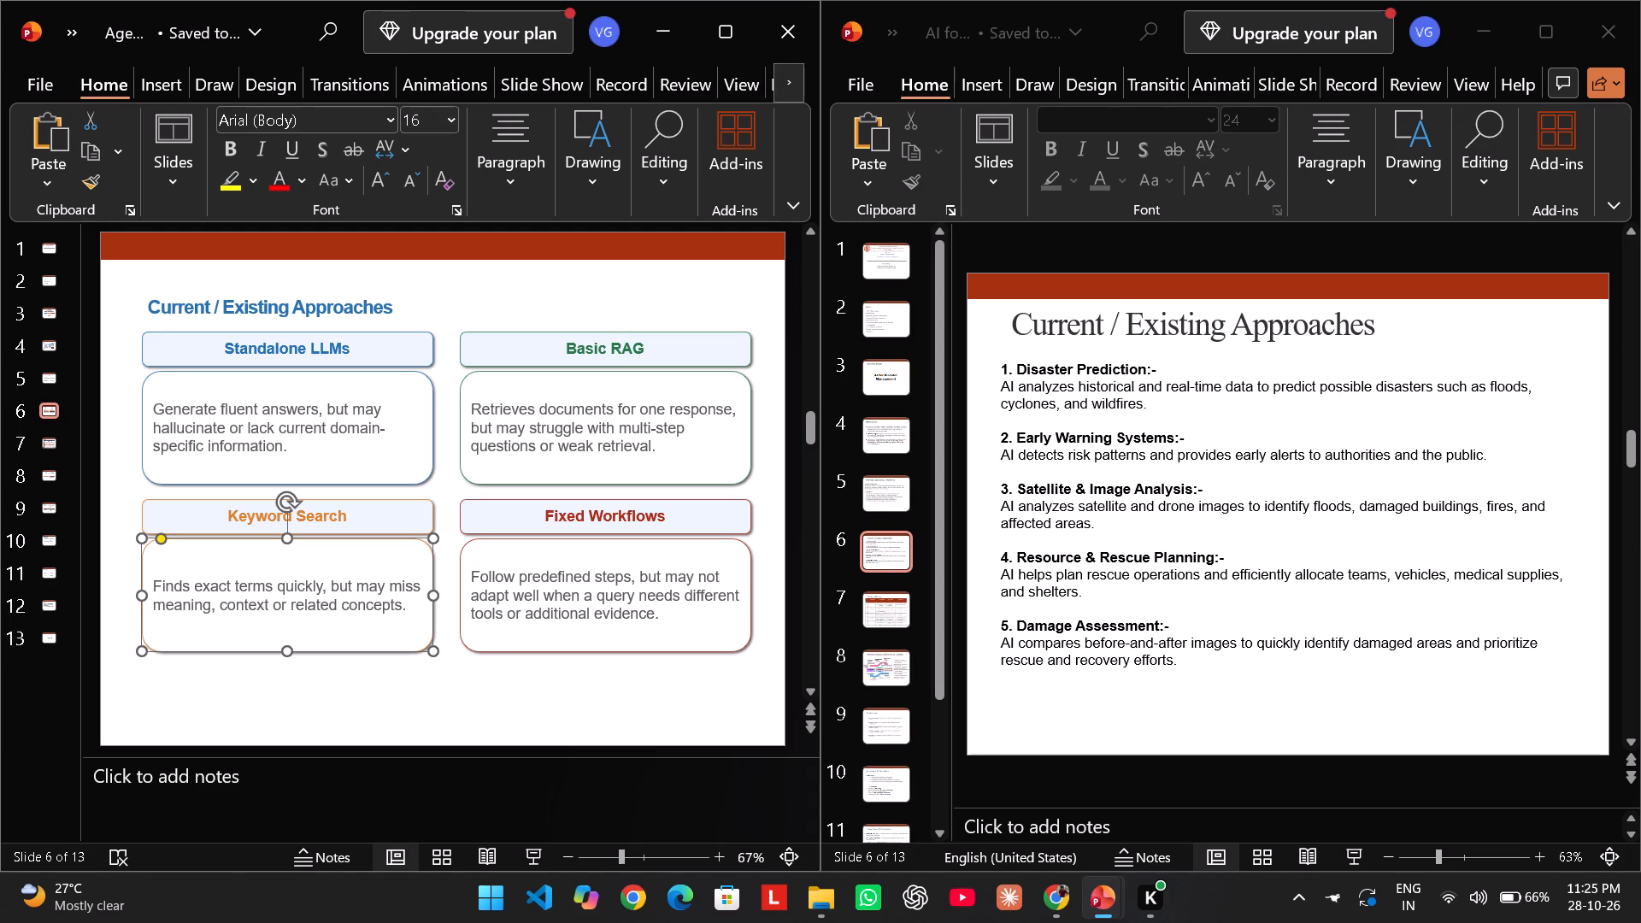
pyautogui.click(151, 580)
pyautogui.click(174, 570)
pyautogui.click(243, 568)
pyautogui.scroll(-1, 281, 553)
pyautogui.scroll(-1, 1297, 463)
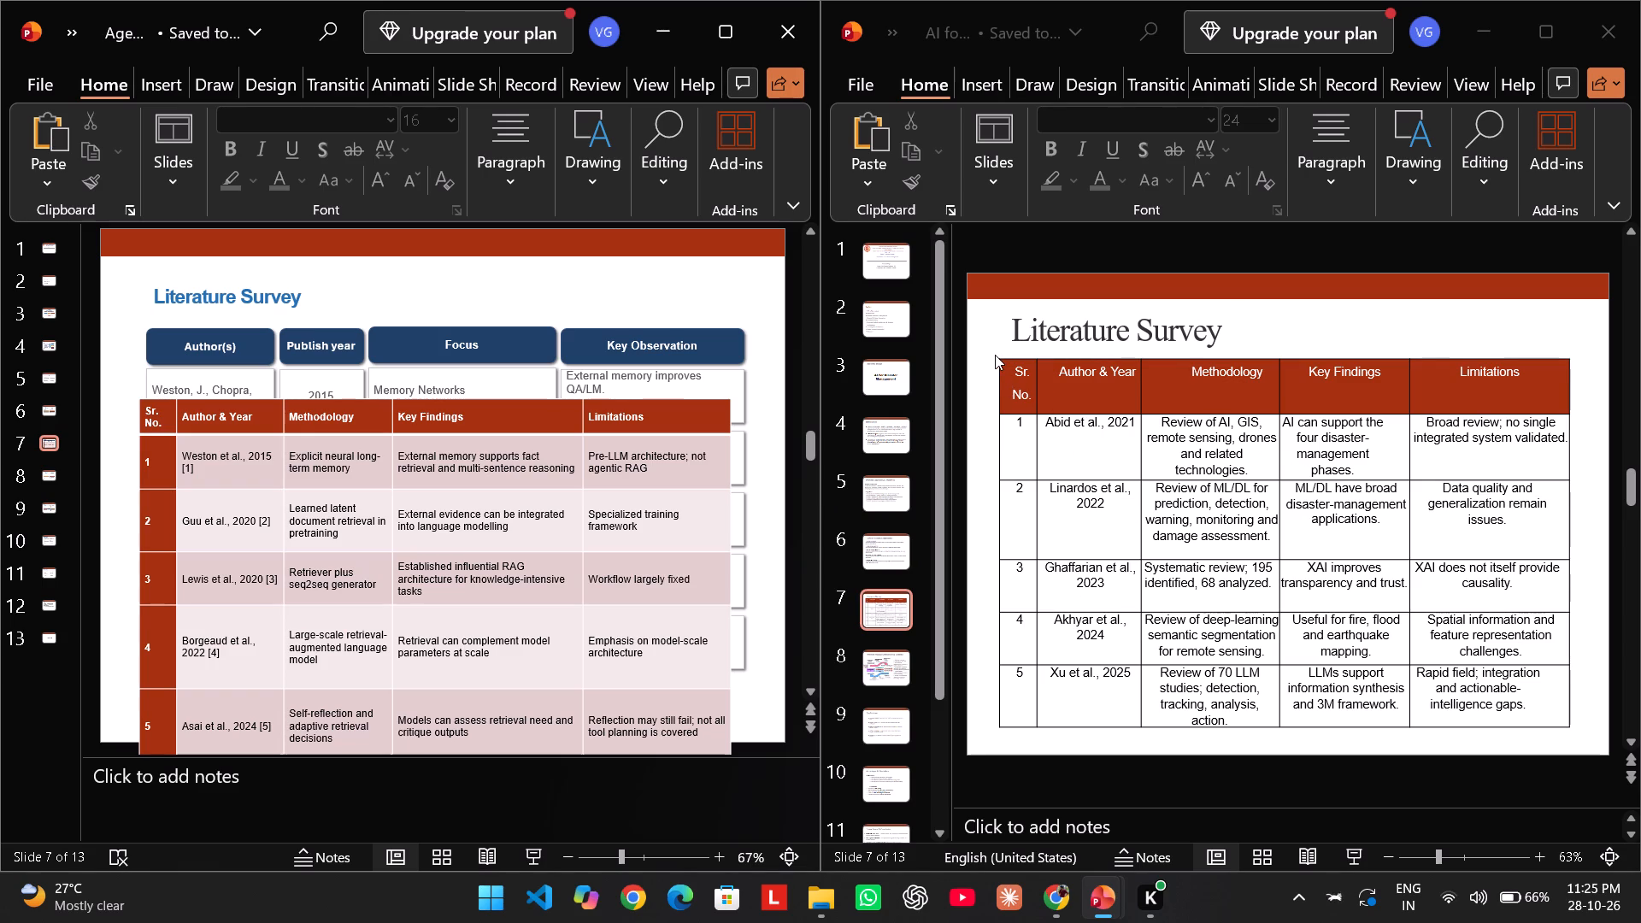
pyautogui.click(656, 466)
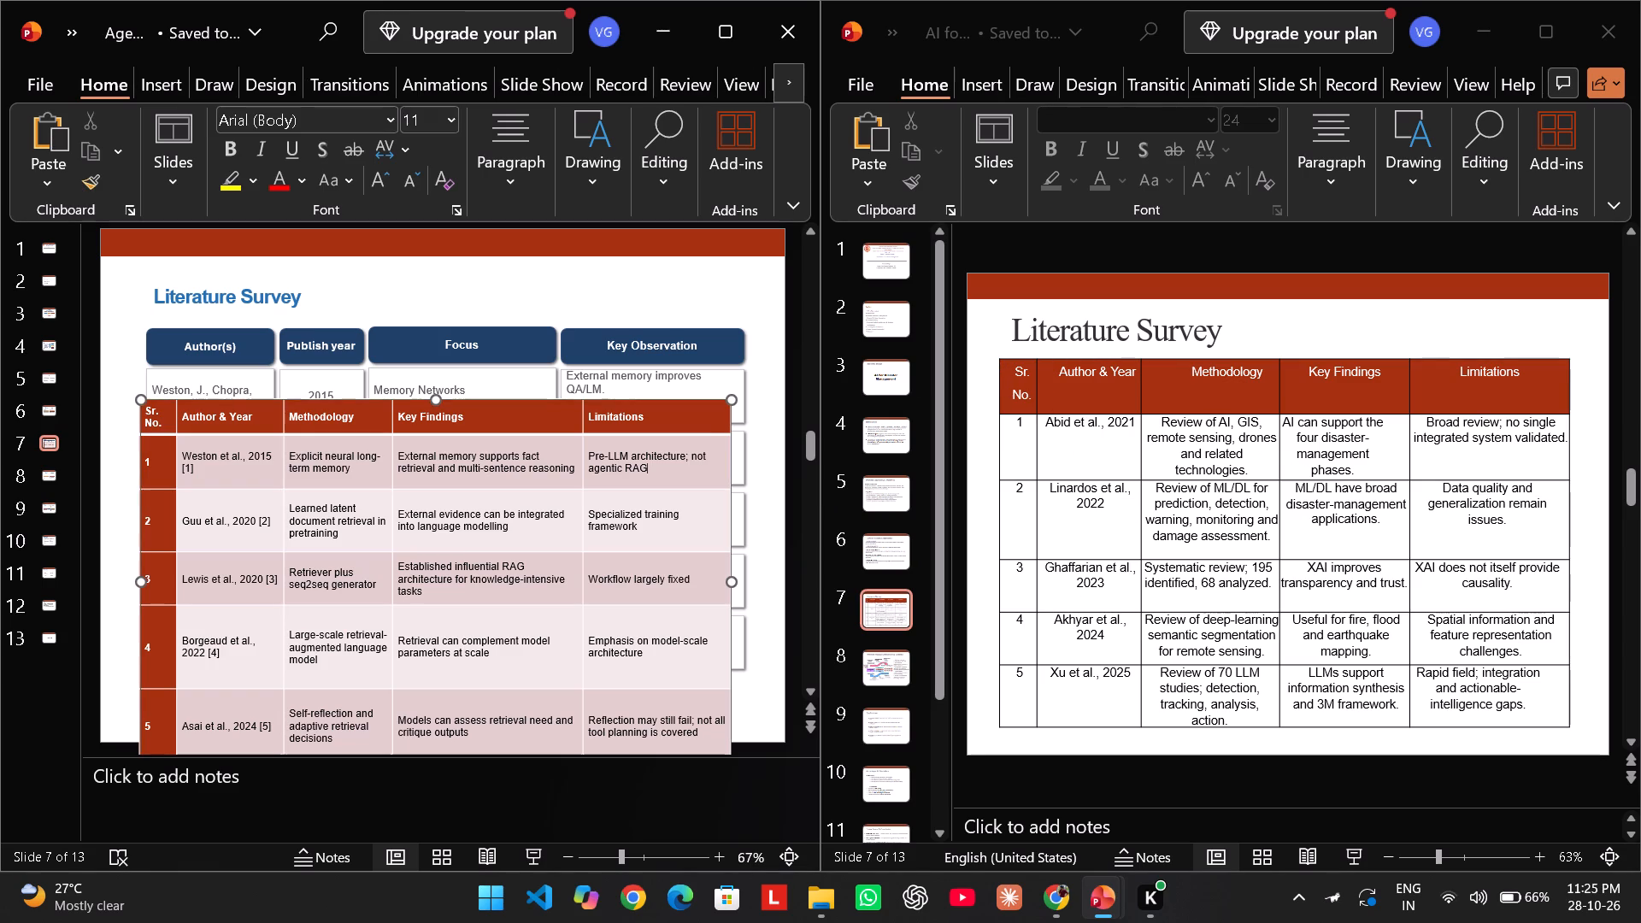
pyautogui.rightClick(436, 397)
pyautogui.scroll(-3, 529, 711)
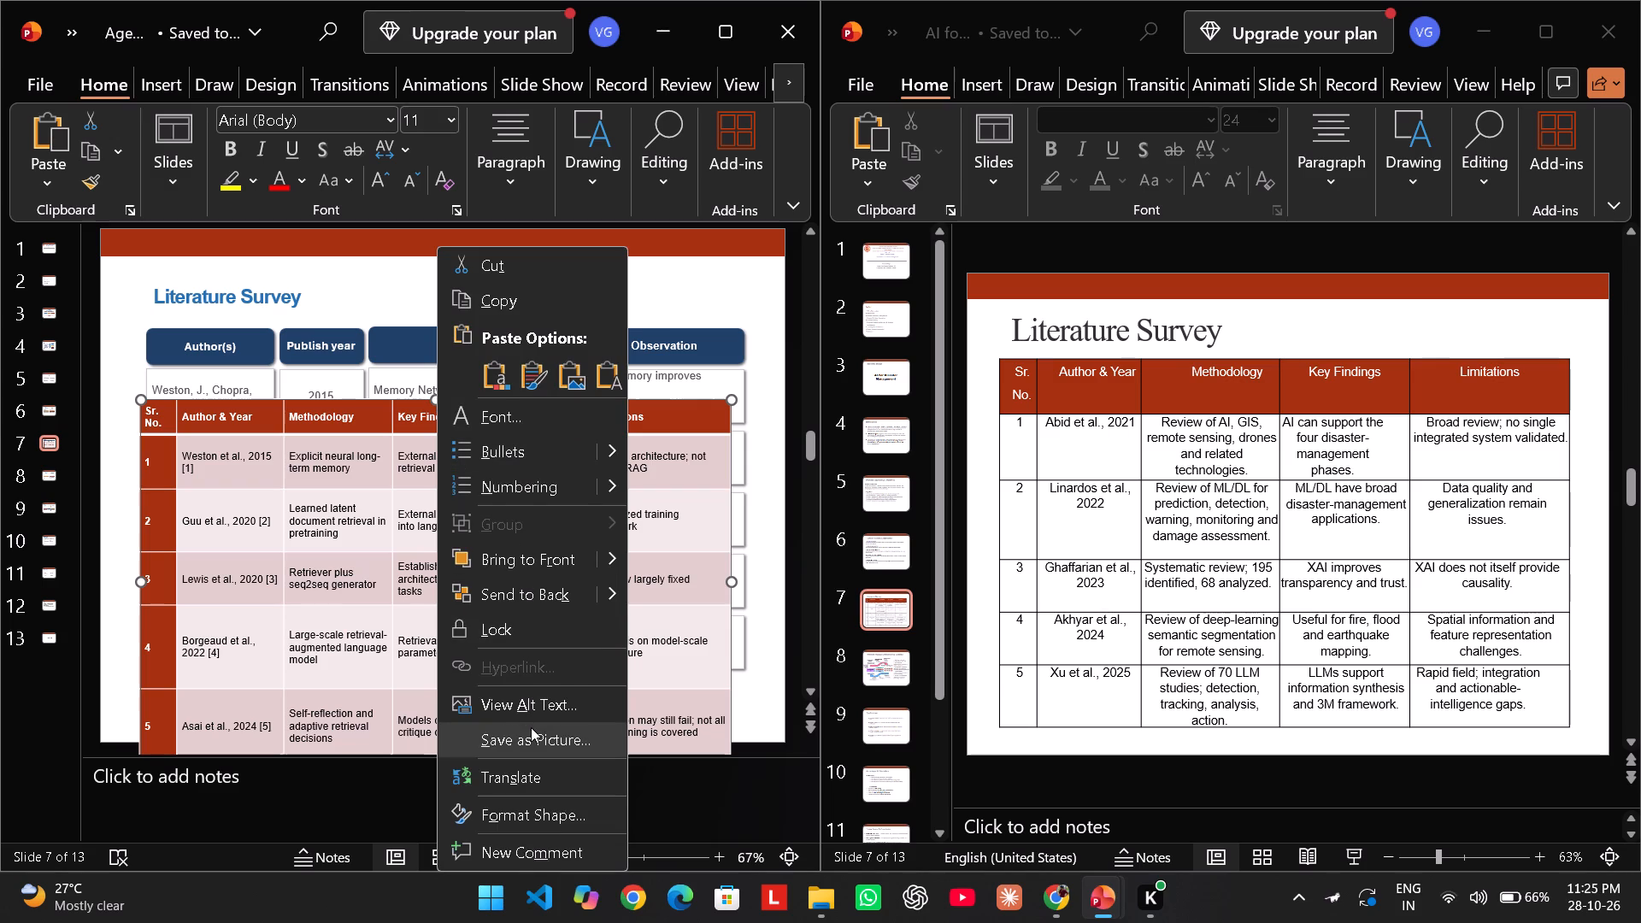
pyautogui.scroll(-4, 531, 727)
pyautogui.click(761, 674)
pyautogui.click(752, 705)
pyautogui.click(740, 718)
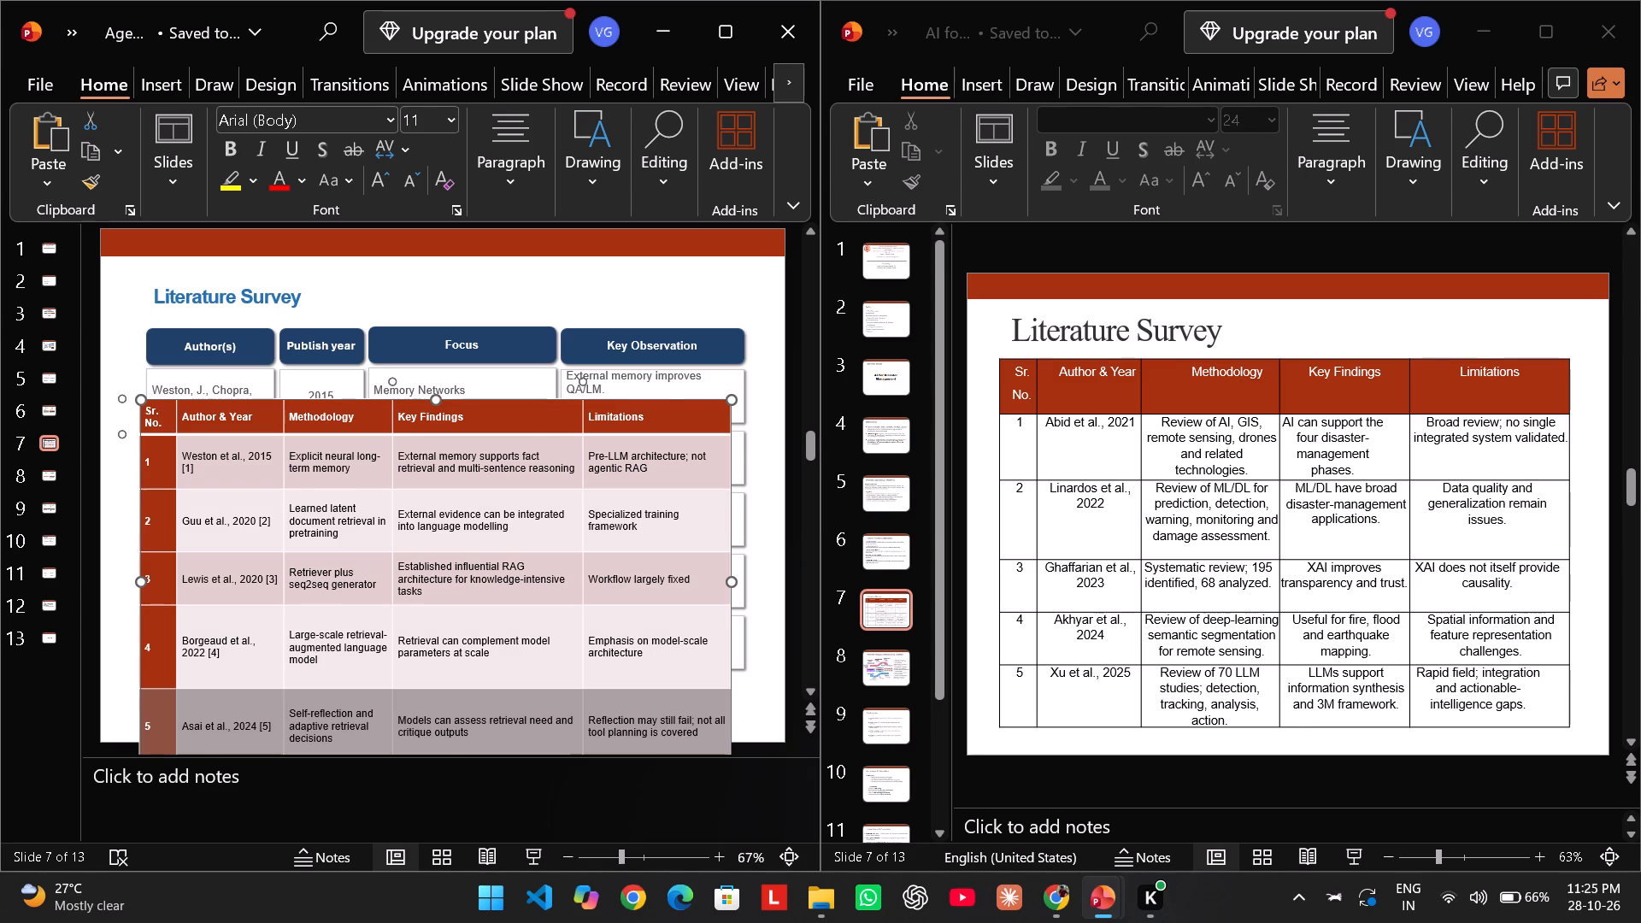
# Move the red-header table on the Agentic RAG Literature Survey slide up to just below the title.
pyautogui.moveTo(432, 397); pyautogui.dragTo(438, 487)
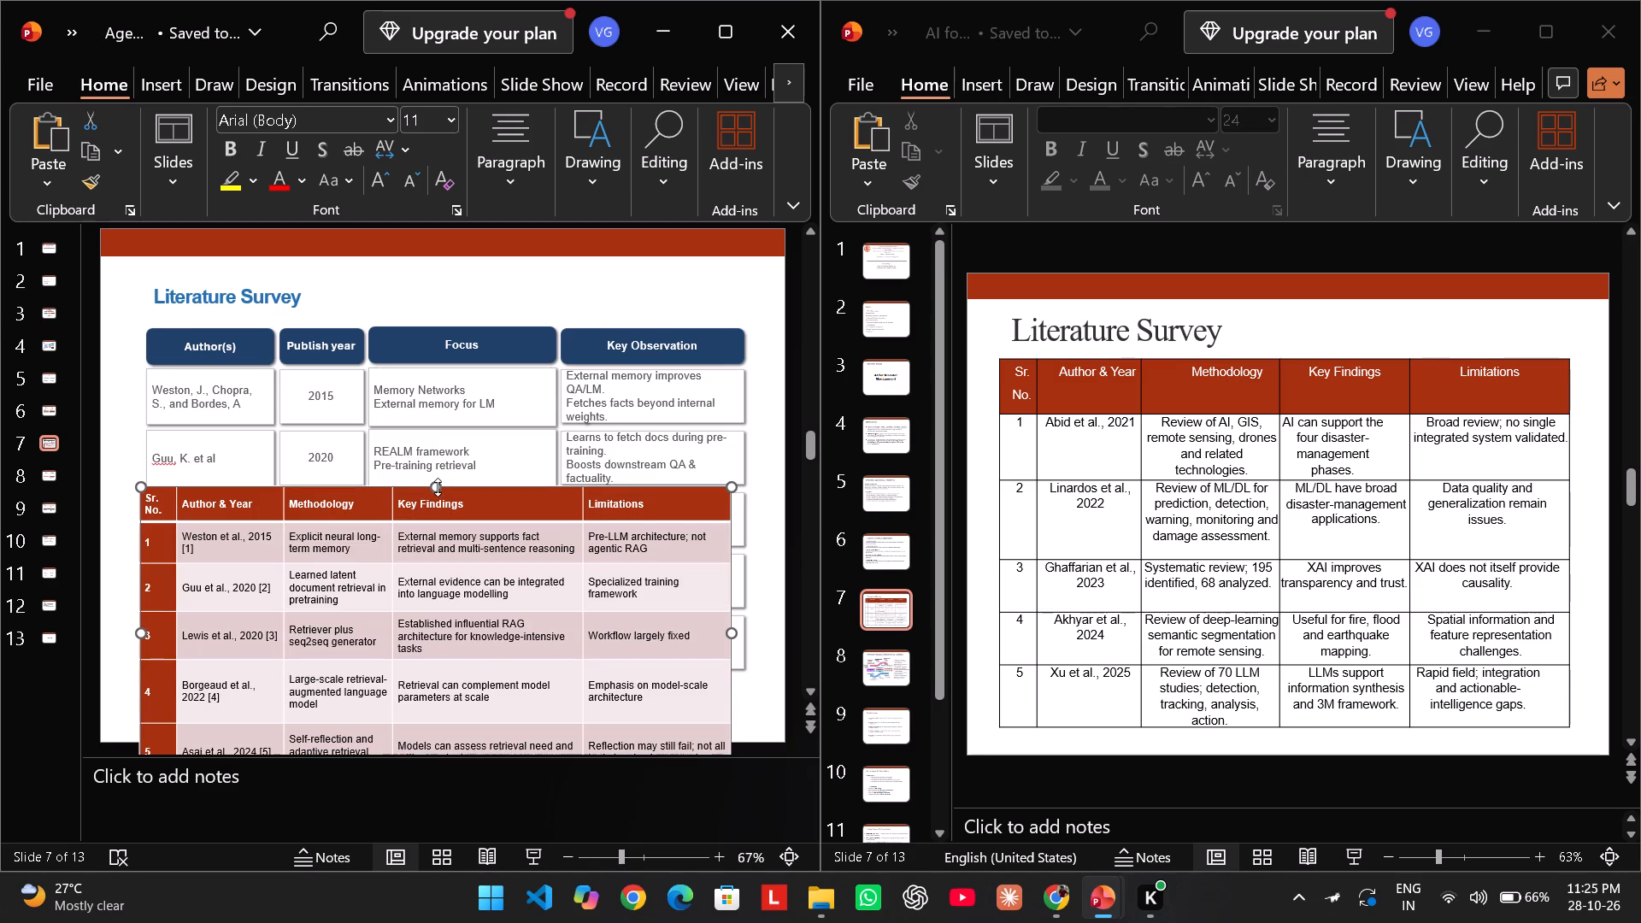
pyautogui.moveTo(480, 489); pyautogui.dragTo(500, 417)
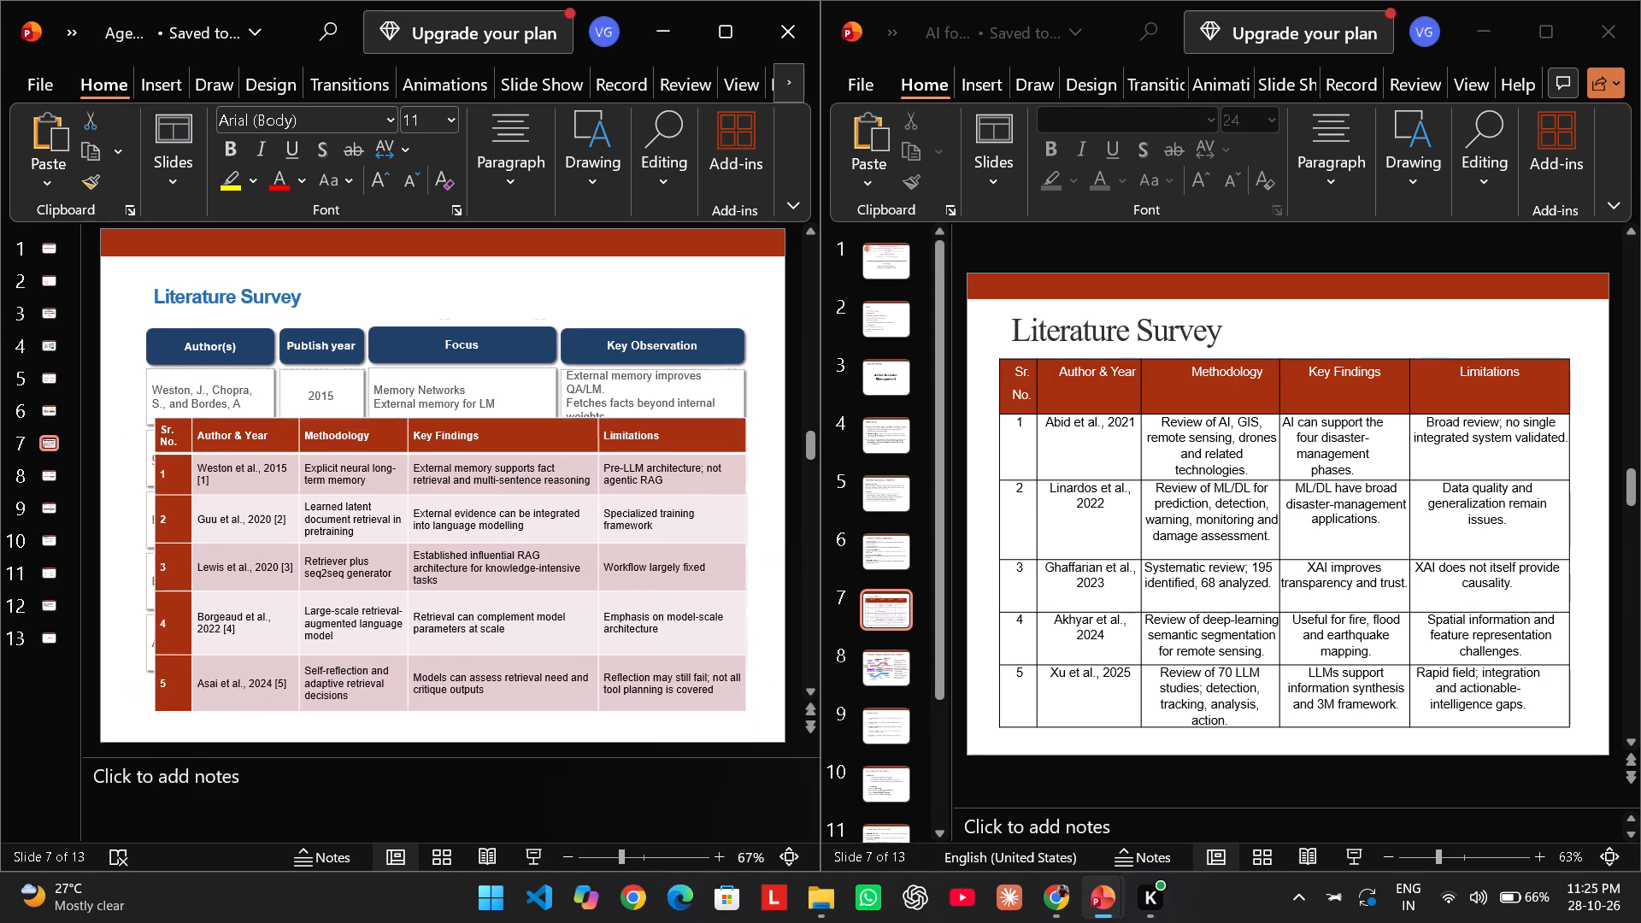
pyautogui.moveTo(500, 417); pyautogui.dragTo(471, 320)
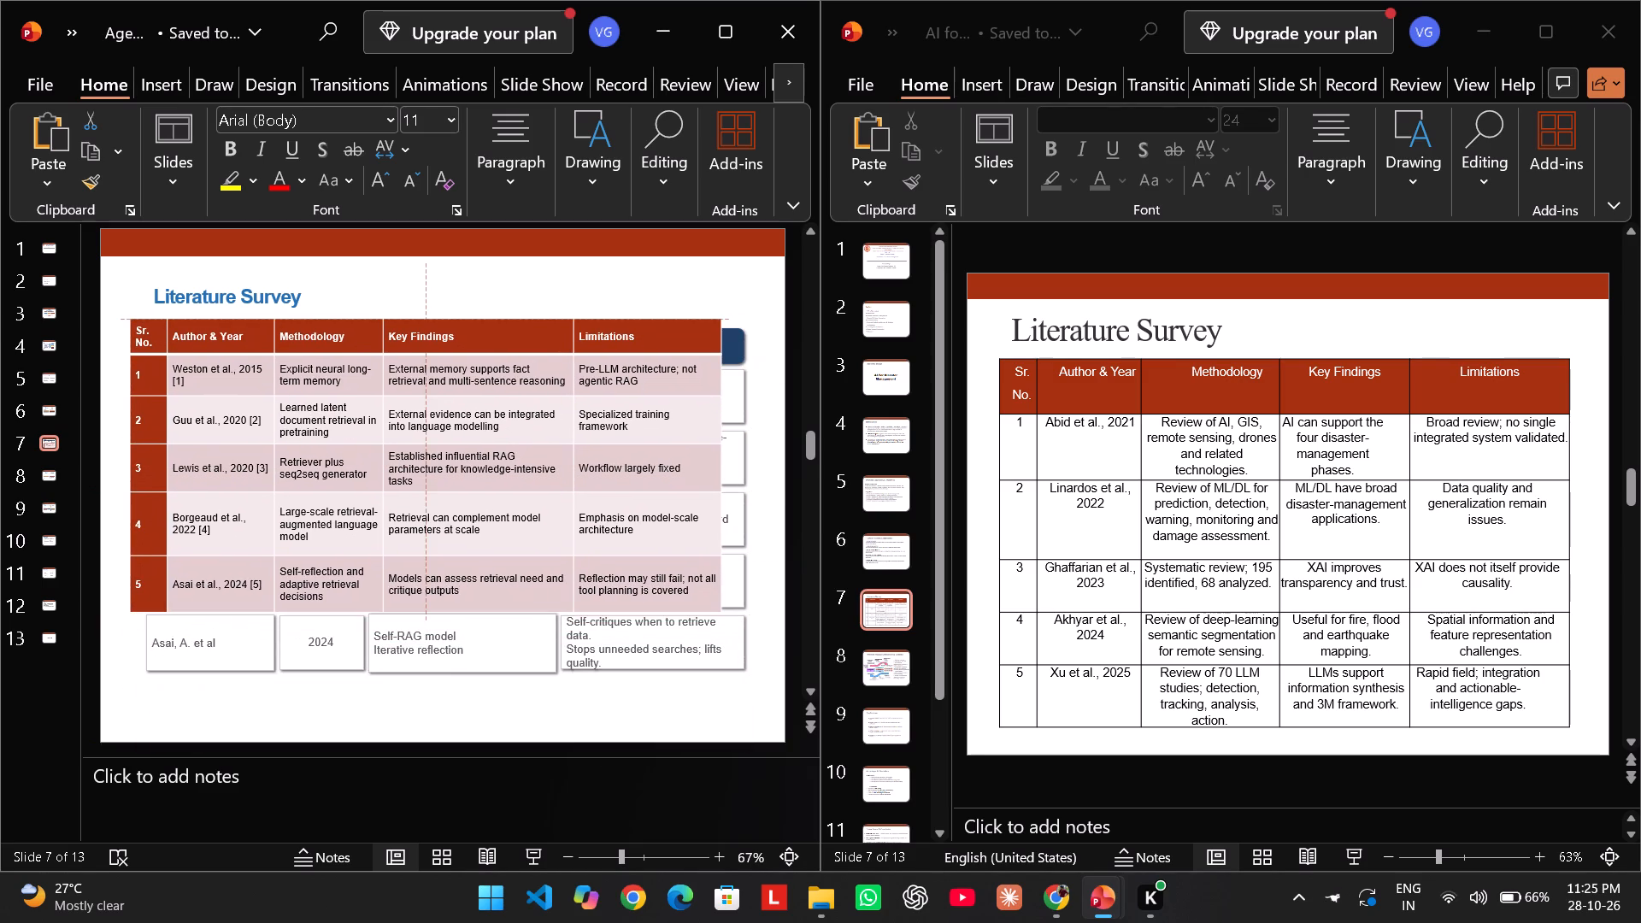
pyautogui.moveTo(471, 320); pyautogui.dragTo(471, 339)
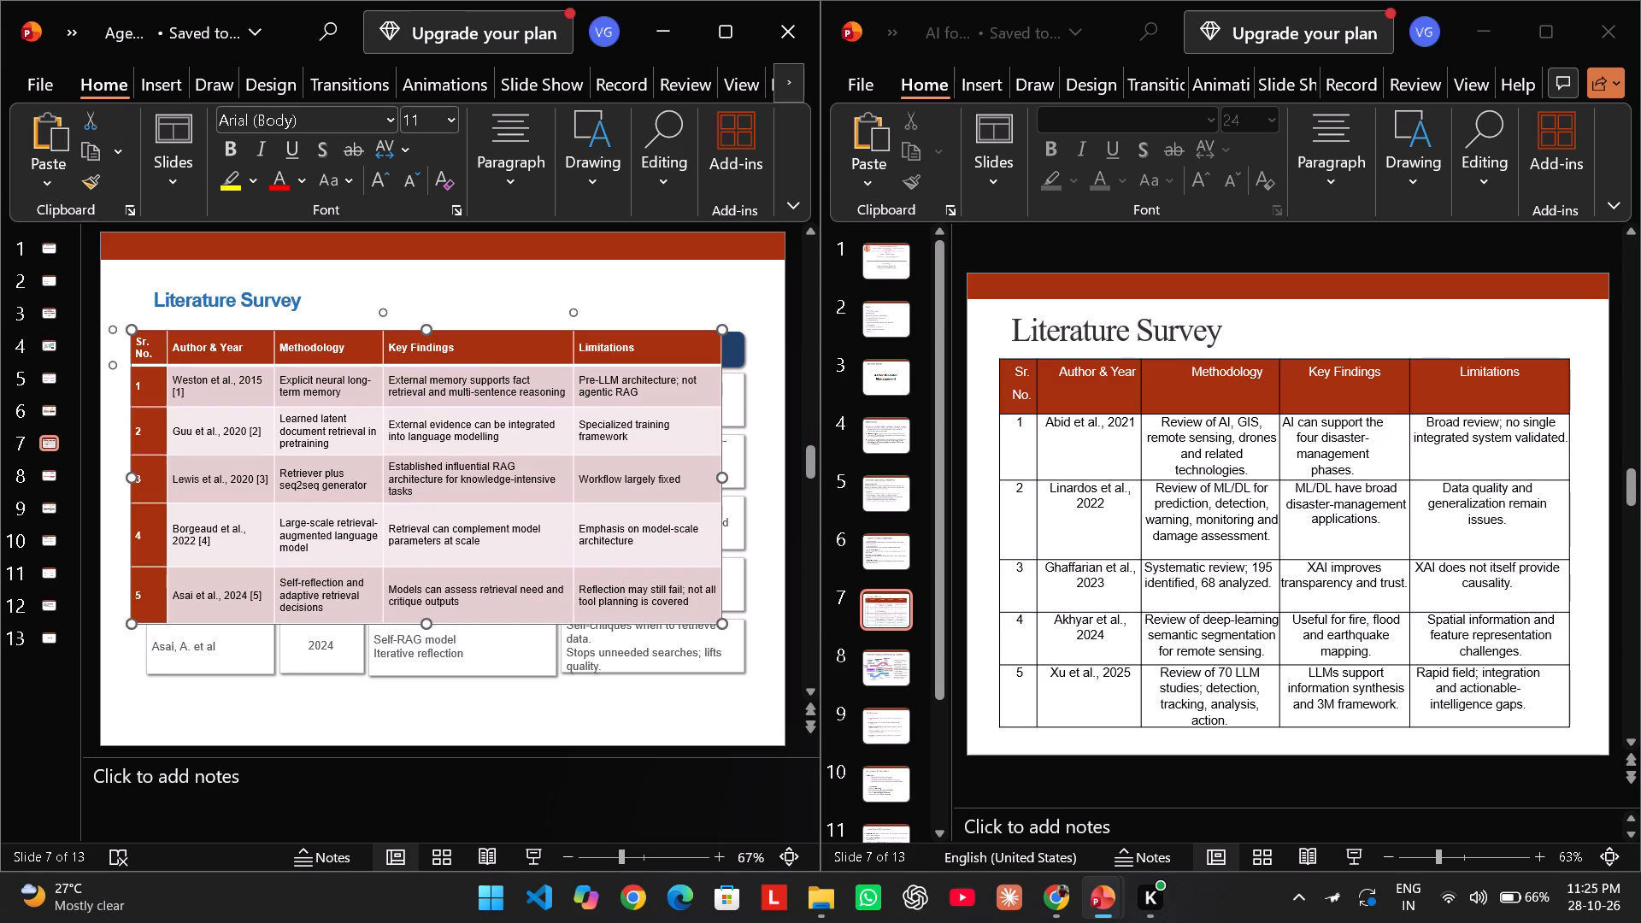
# Delete the red-header table that overlaps the author and focus boxes on the Agentic RAG Literature Survey slide.
pyautogui.rightClick(470, 349)
pyautogui.scroll(-2, 596, 789)
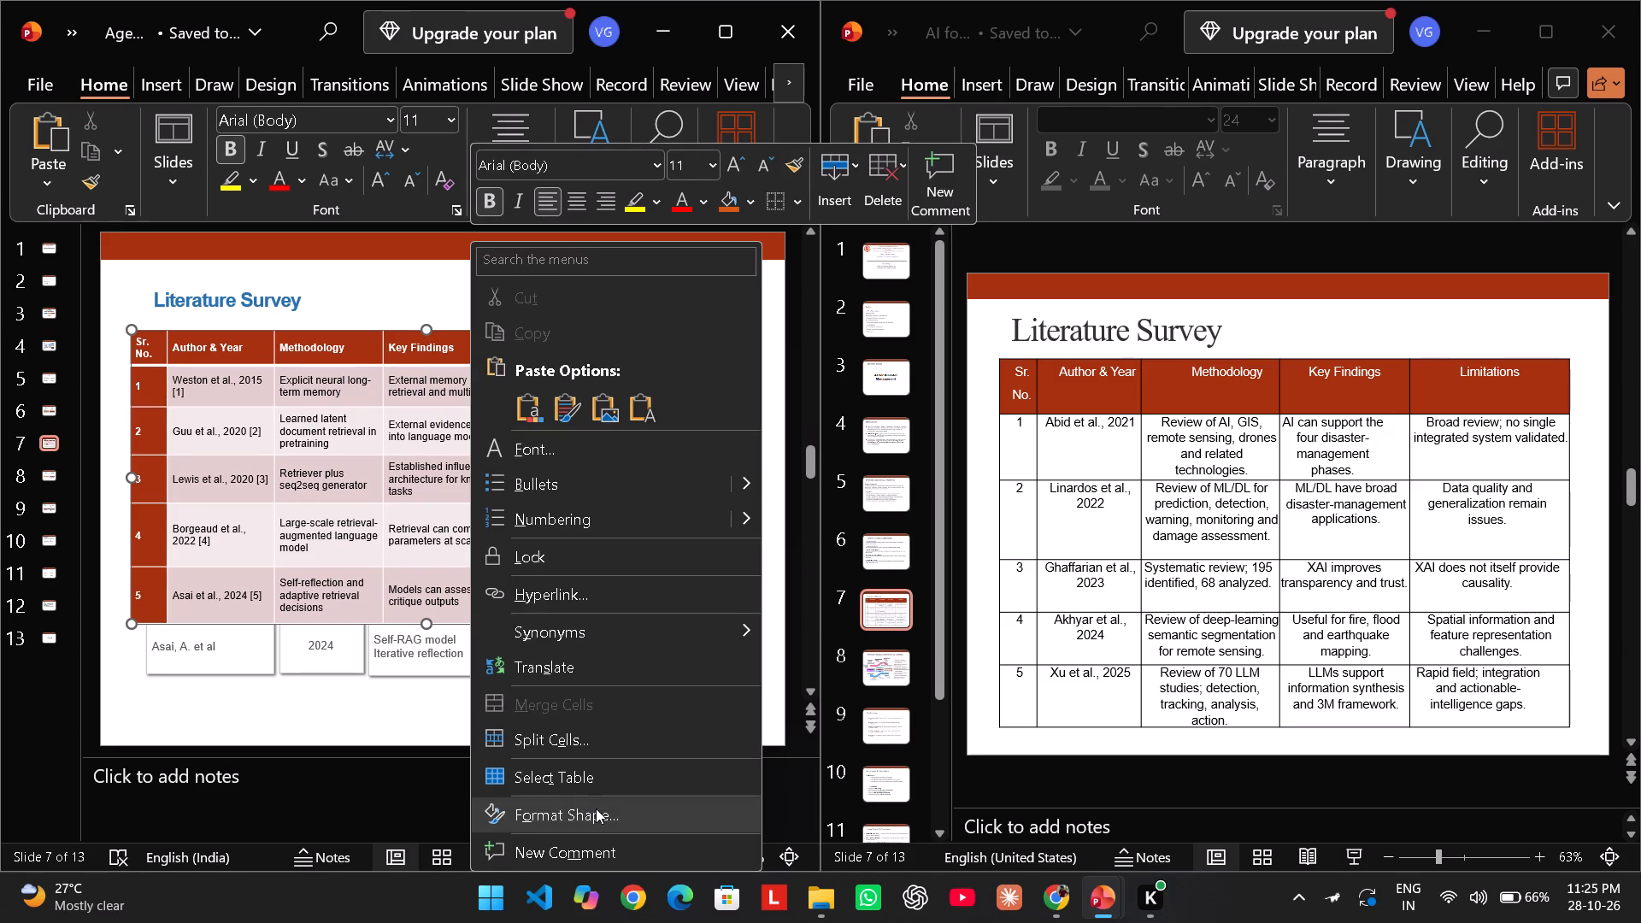
pyautogui.scroll(-3, 596, 808)
pyautogui.click(369, 725)
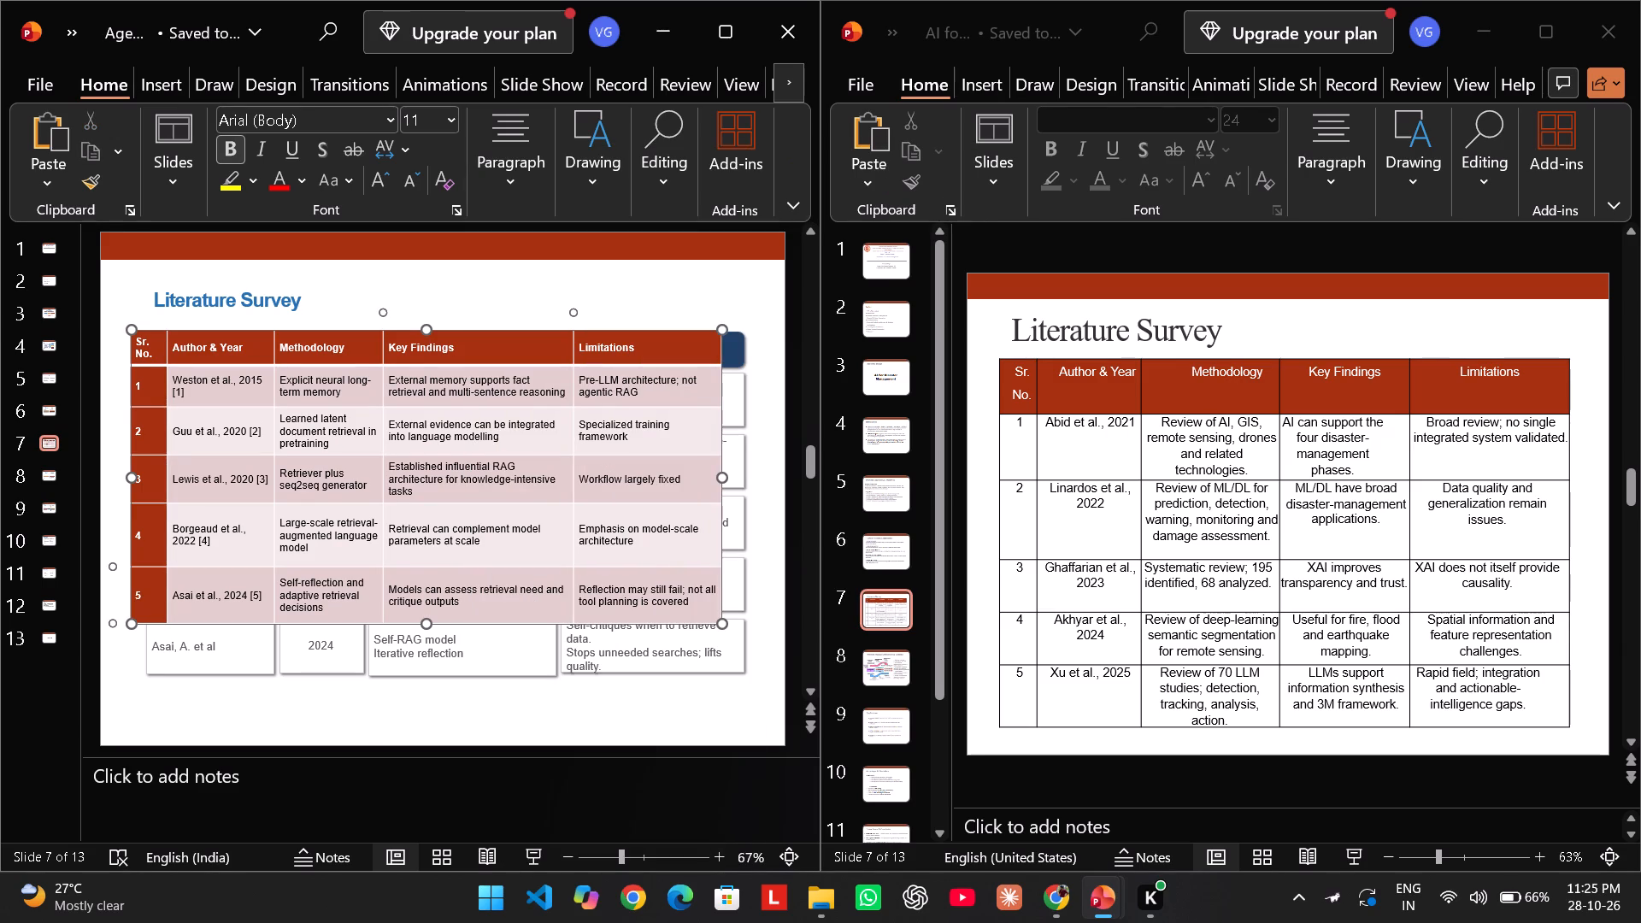
pyautogui.press('BackSpace')
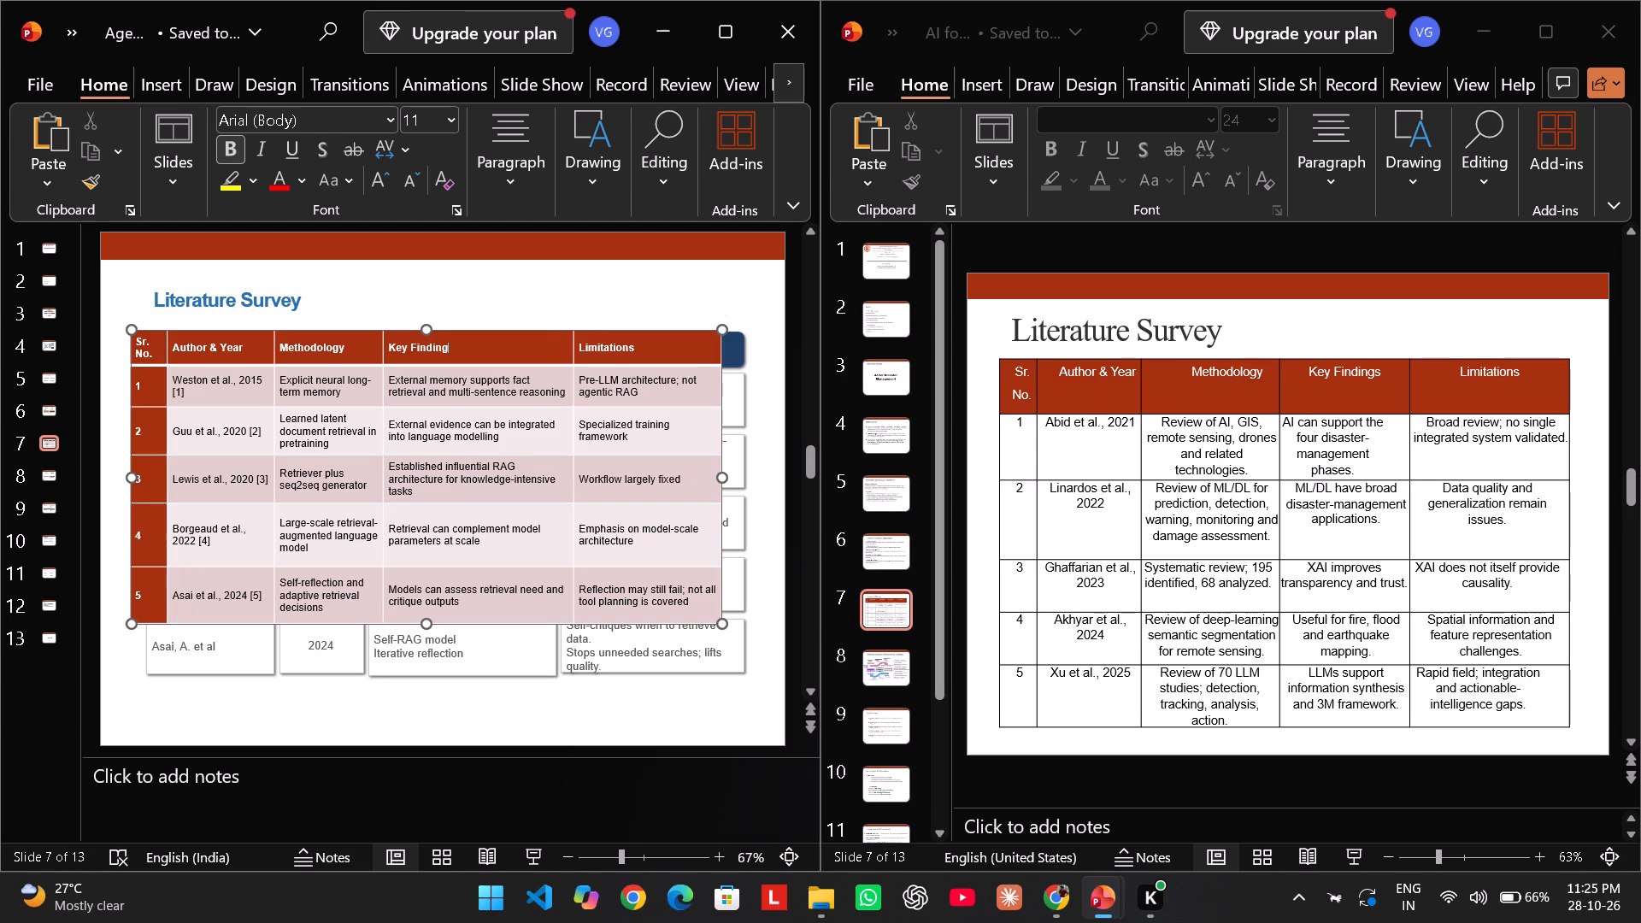
pyautogui.rightClick(723, 628)
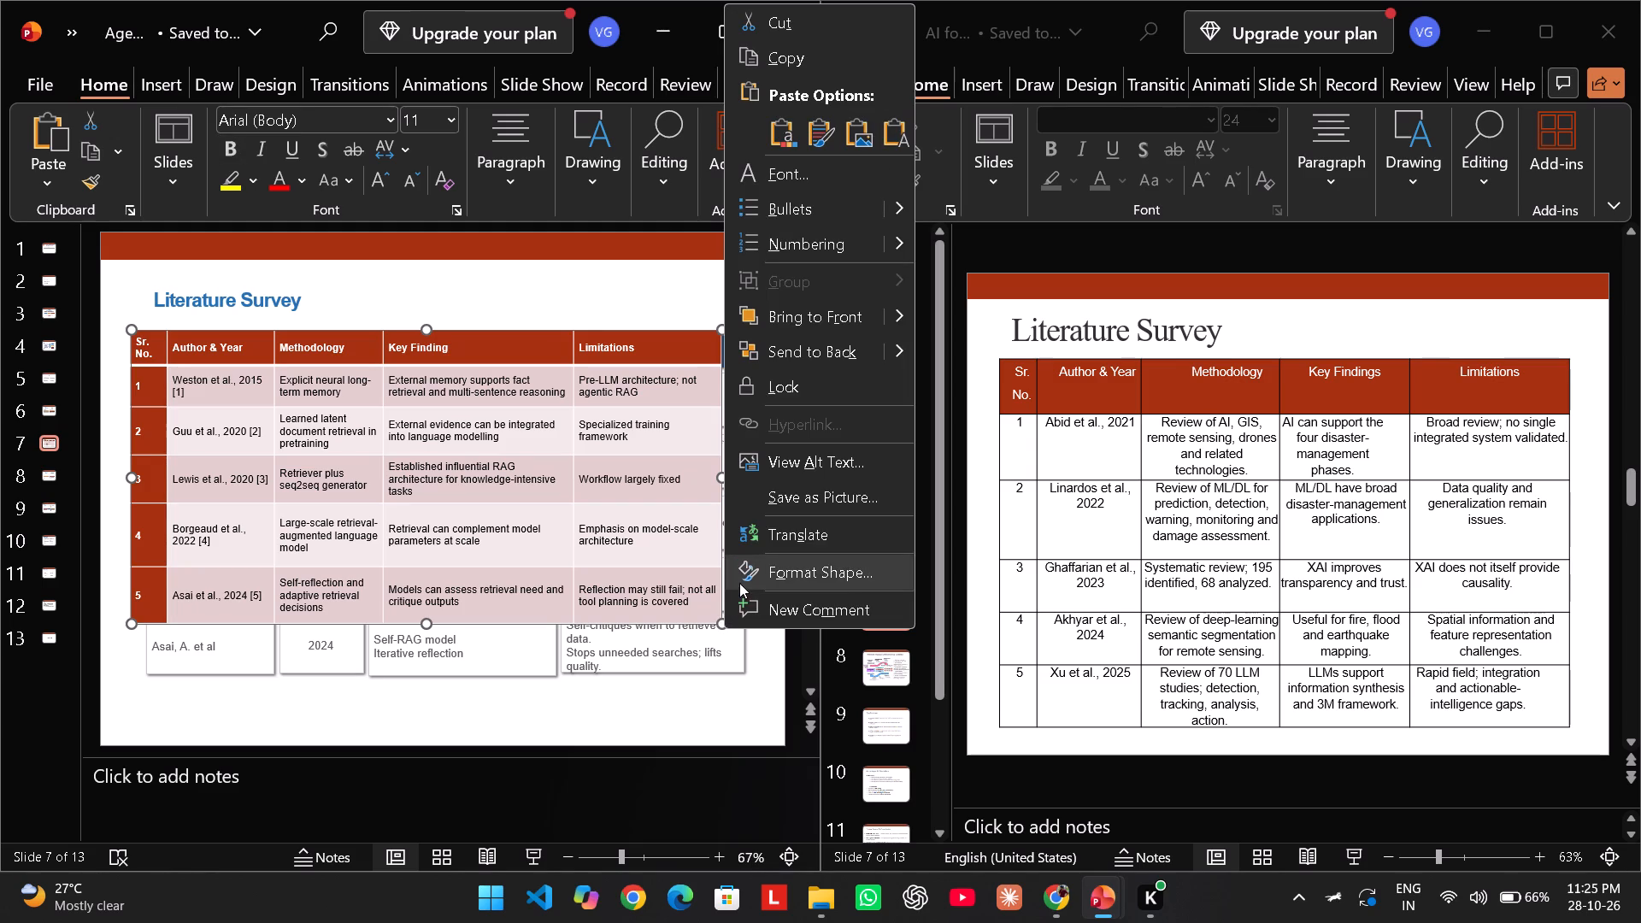
pyautogui.click(686, 592)
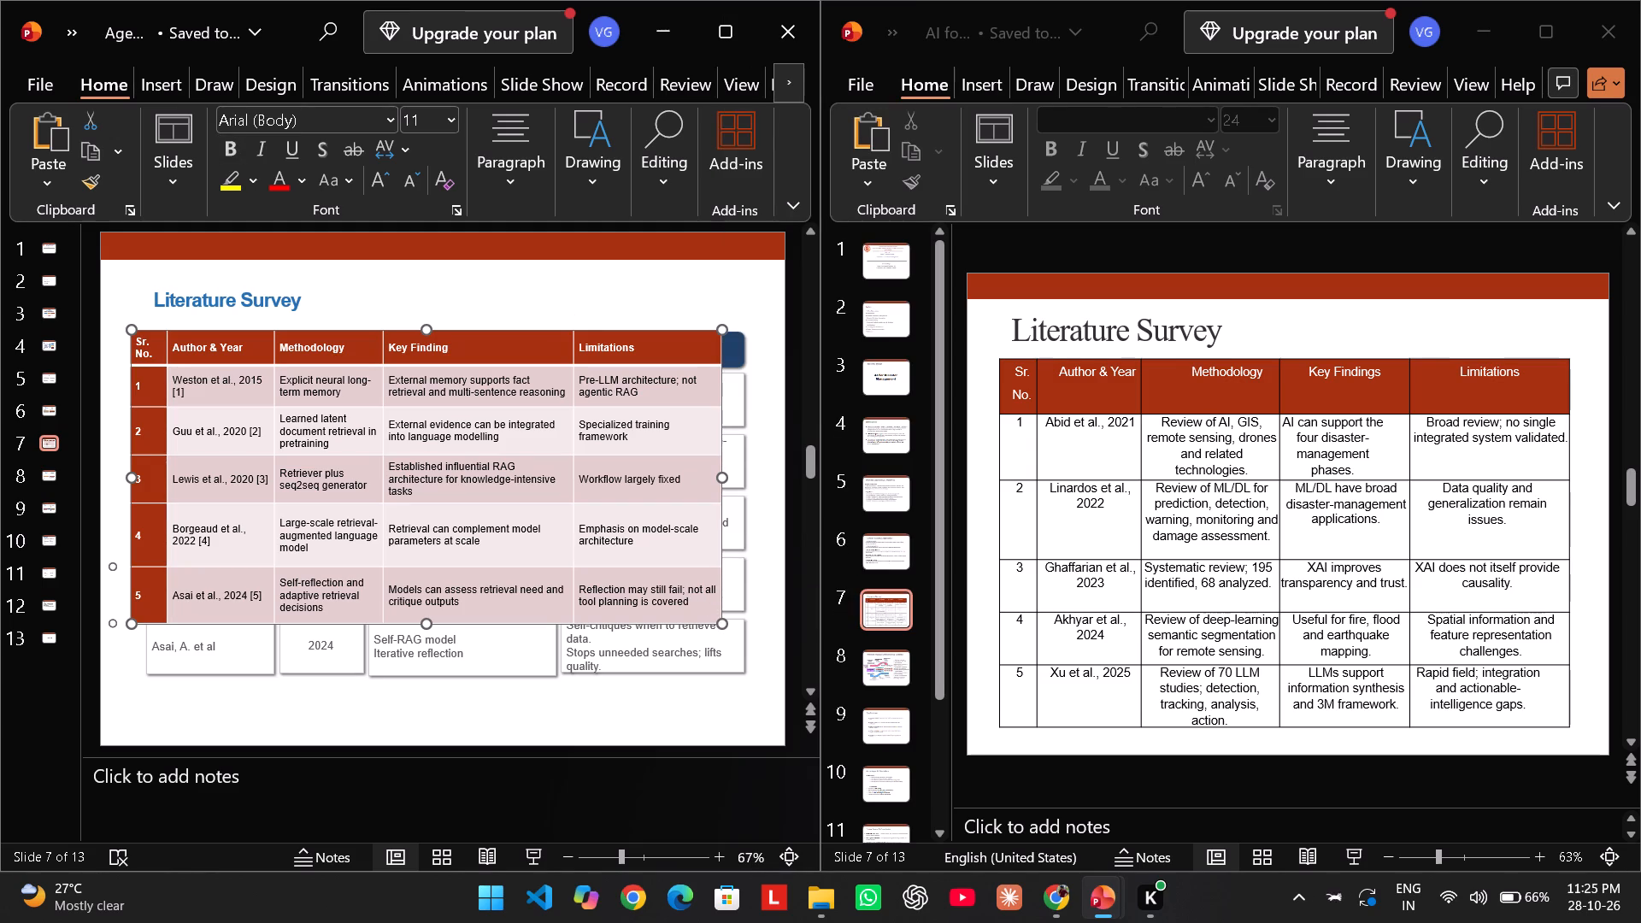
pyautogui.click(726, 598)
pyautogui.press('BackSpace')
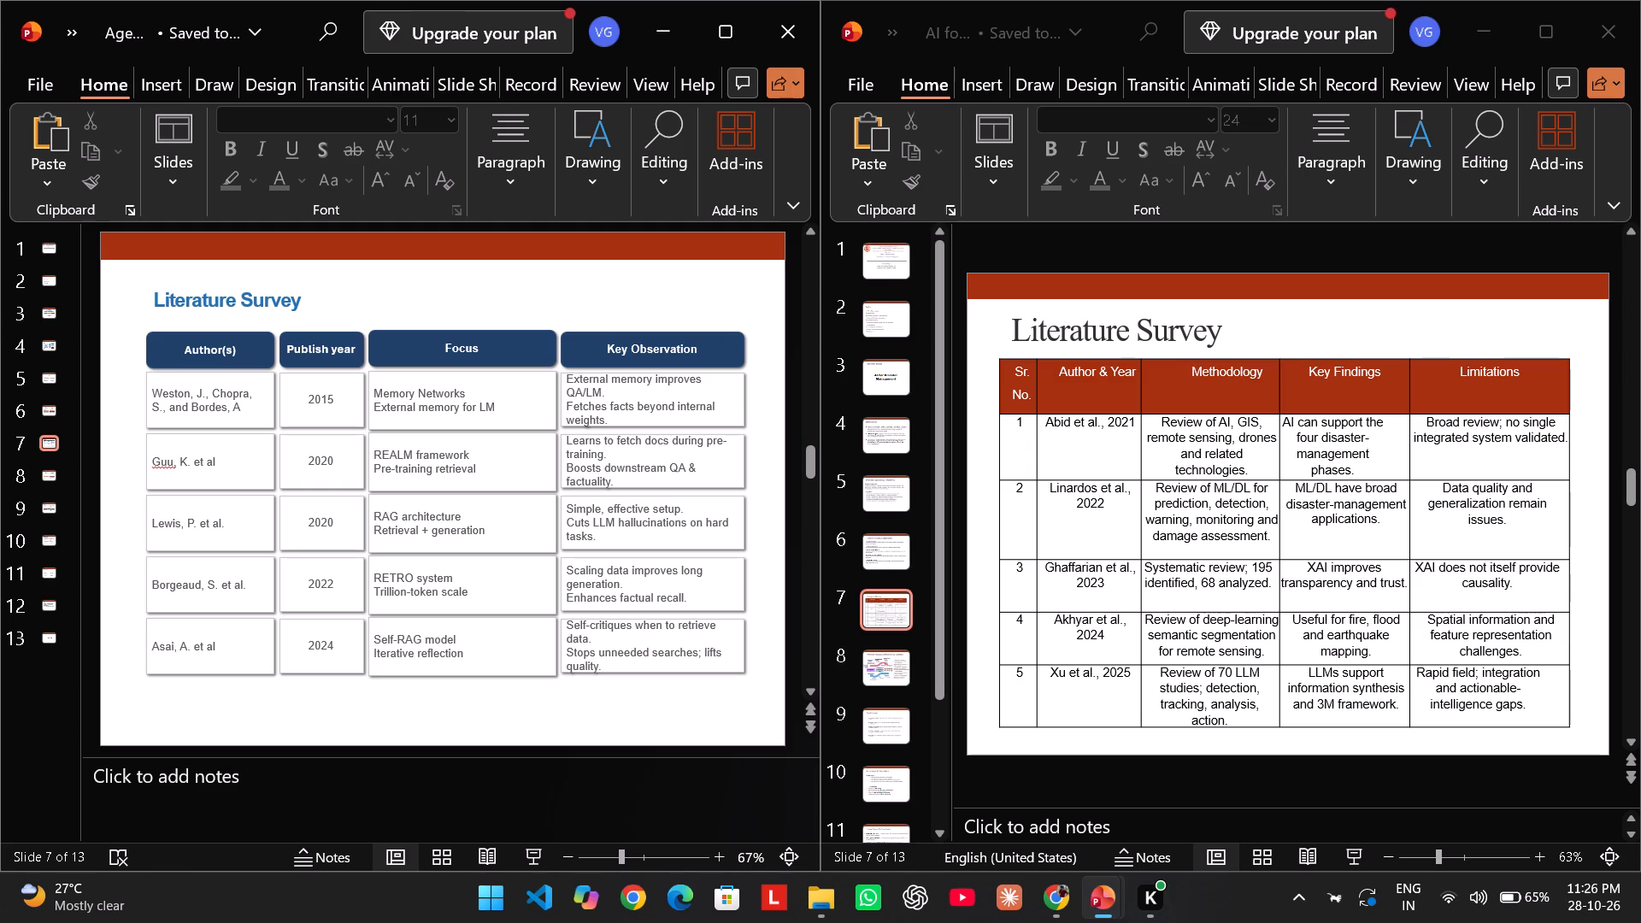
# Copy the first row's author text from the Agentic RAG Literature Survey over "Abid et al., 2021" in the disaster-management table.
pyautogui.tripleClick(208, 398)
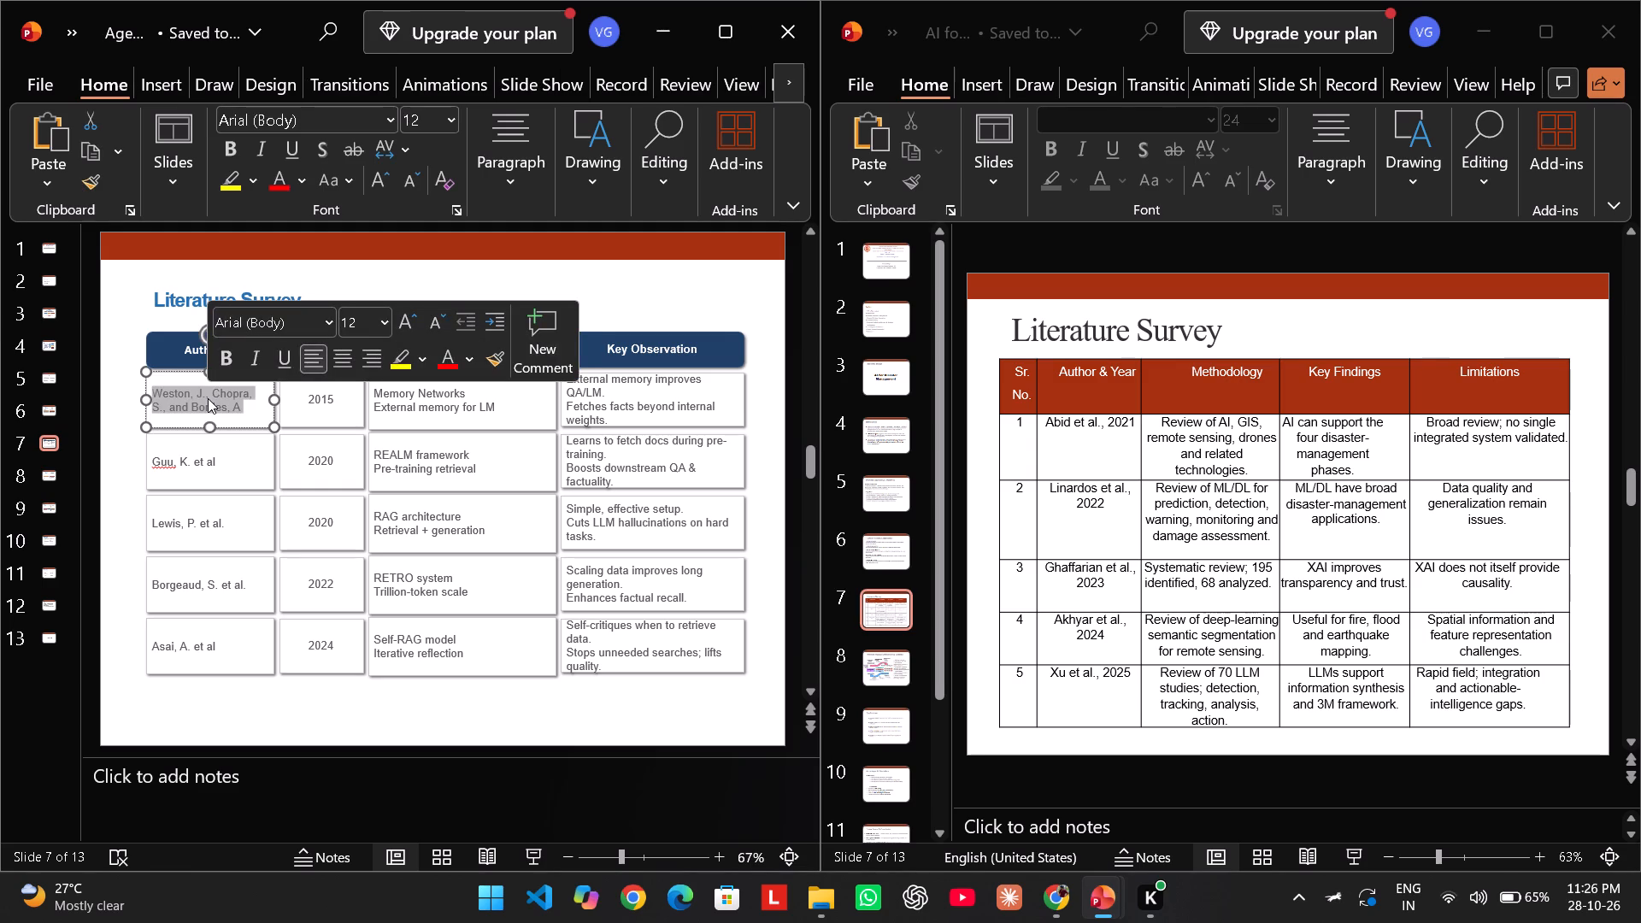
pyautogui.hotkey('ctrl', 'c')
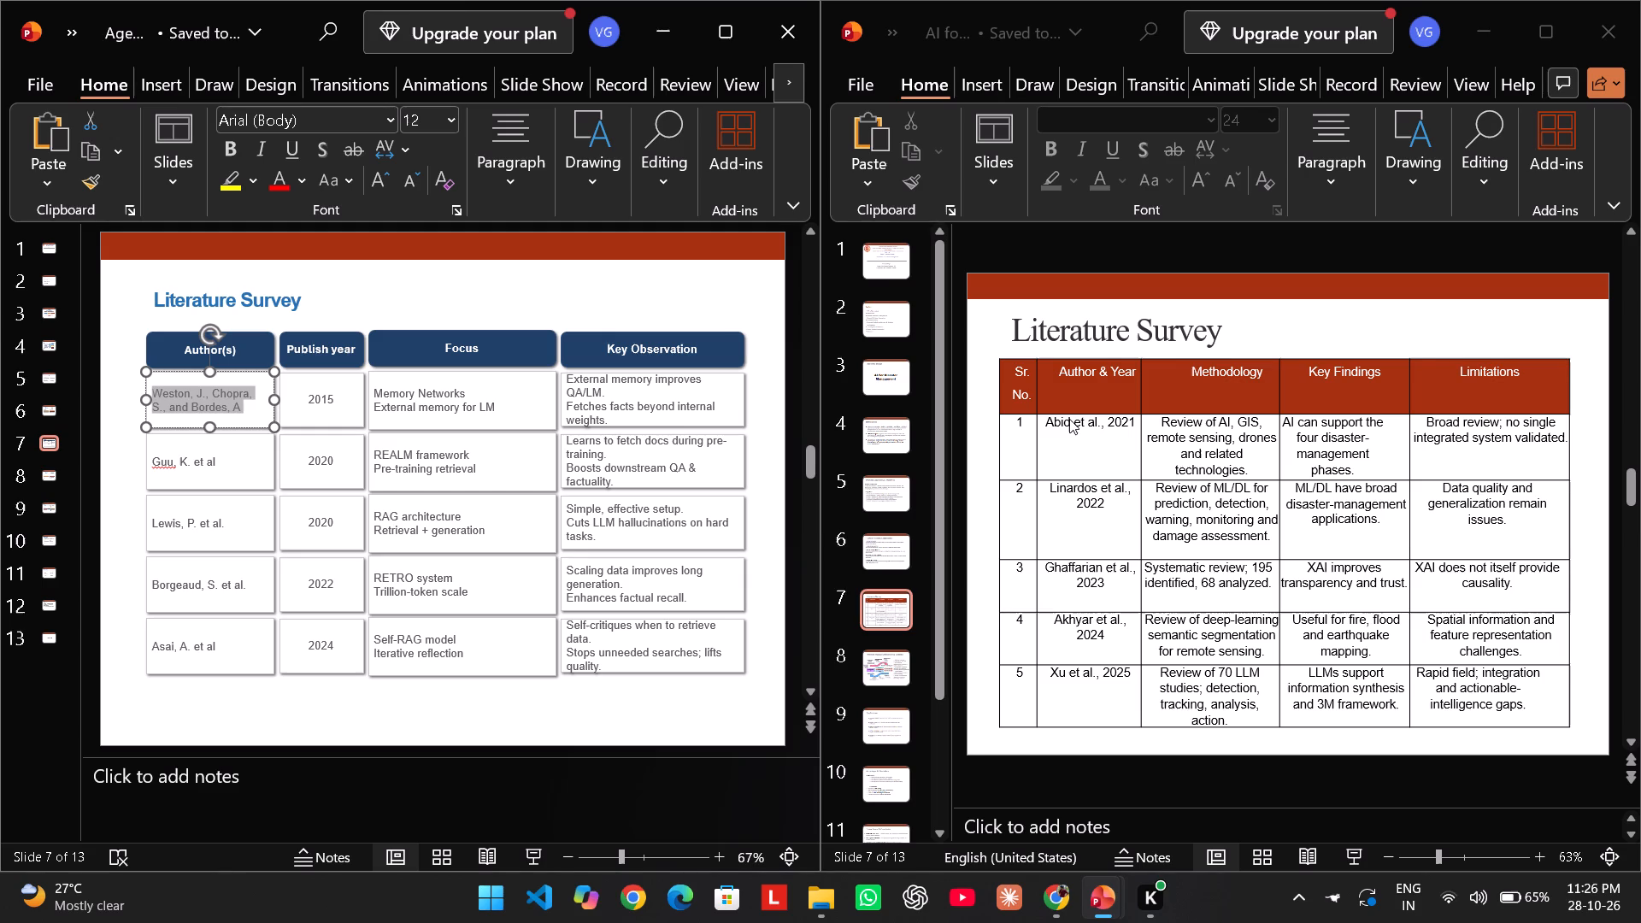
pyautogui.tripleClick(1068, 421)
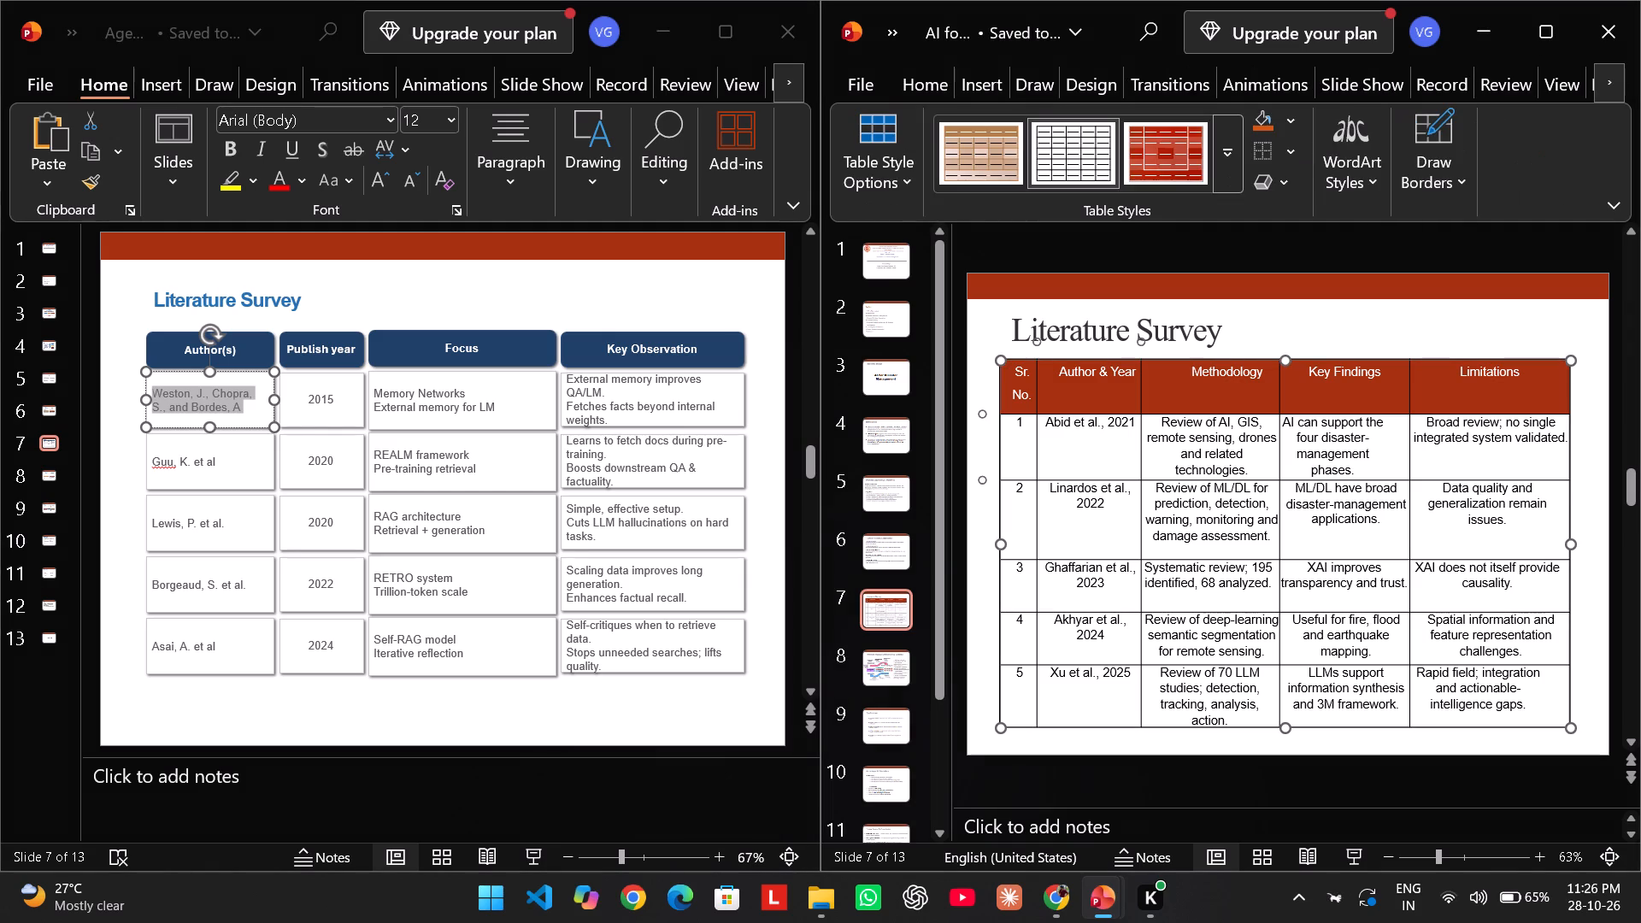
pyautogui.click(1085, 426)
pyautogui.doubleClick(1085, 426)
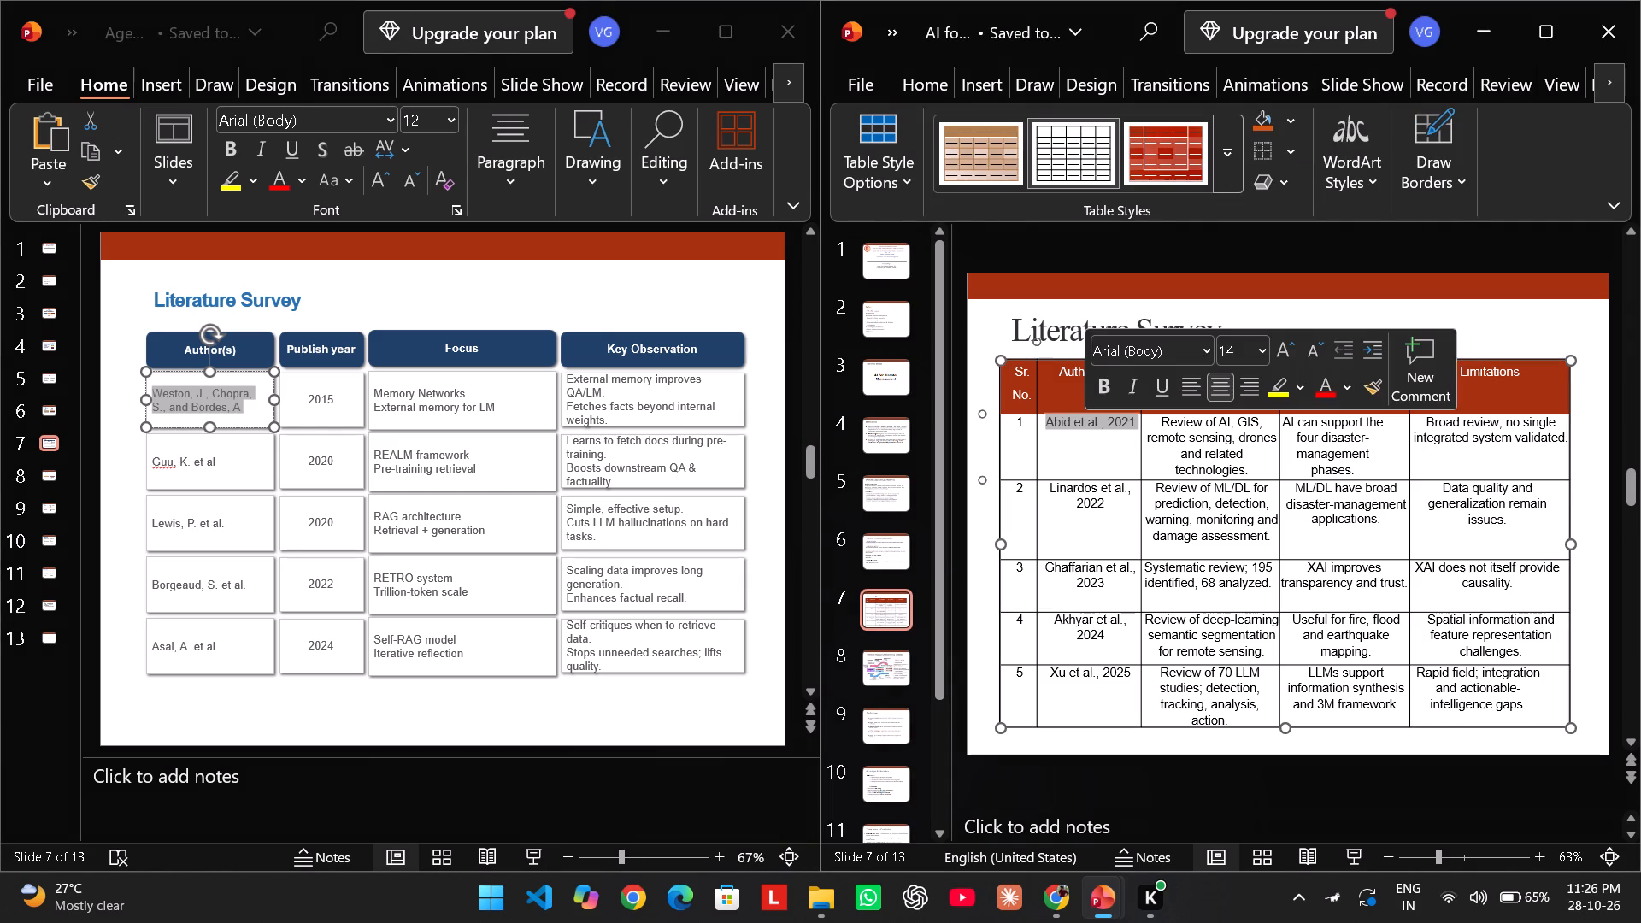
pyautogui.hotkey('ctrl', 'v')
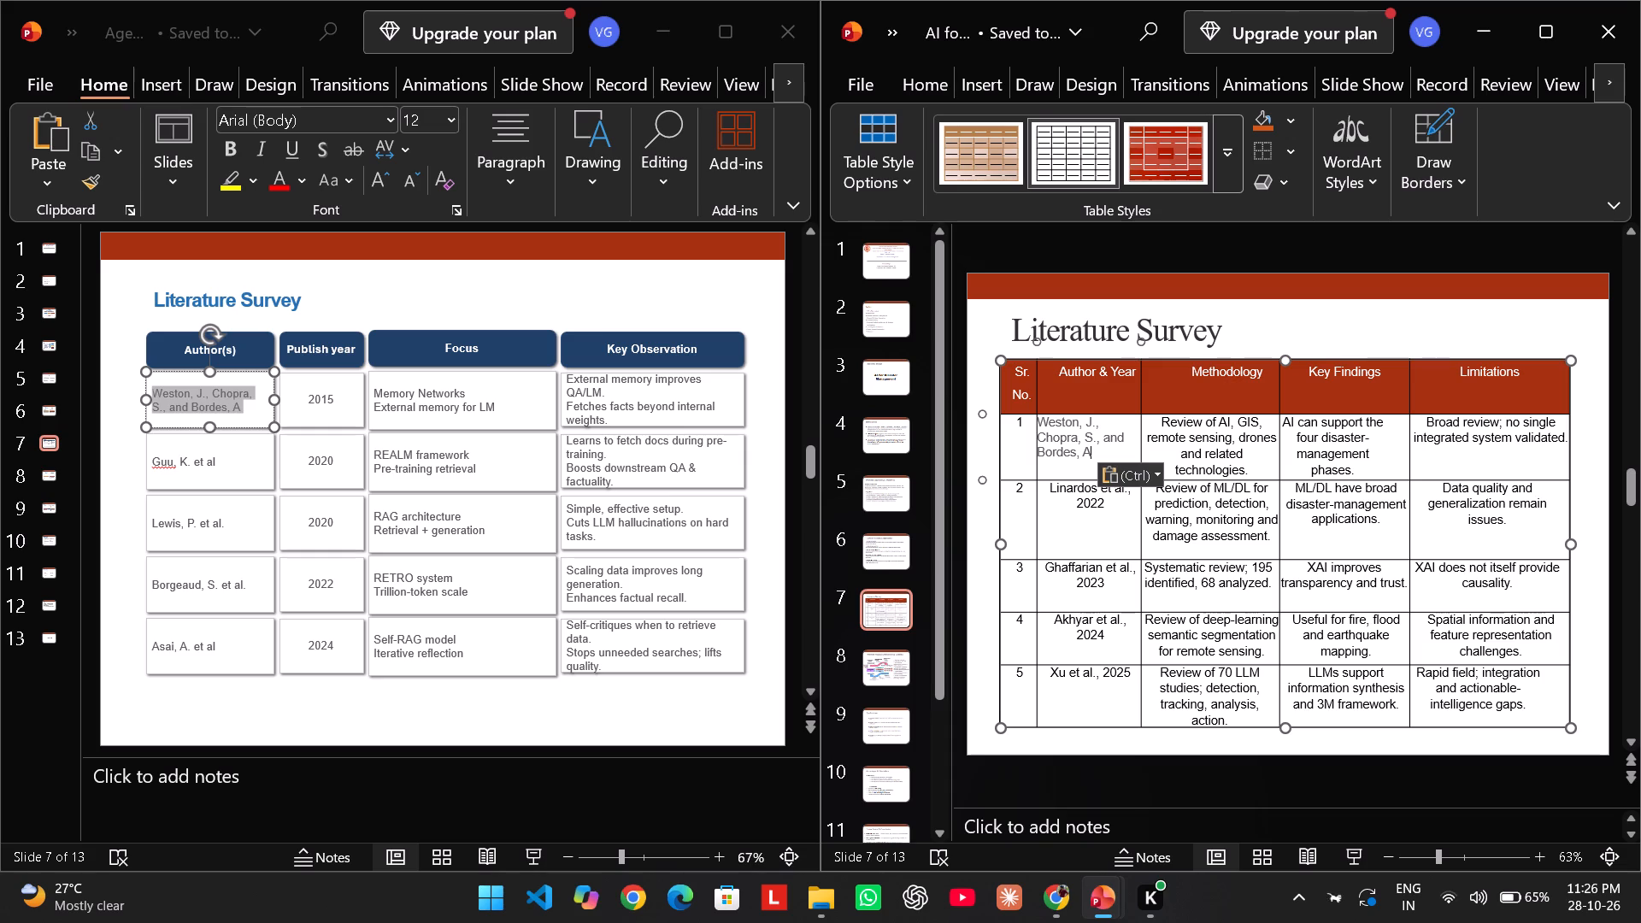
# Shorten the pasted author entry in row 1 of the disaster-management table to "Weston, J, et al,".
pyautogui.press('BackSpace')
pyautogui.press('BackSpace')
pyautogui.press('BackSpace')
pyautogui.press('BackSpace')
pyautogui.press('BackSpace')
pyautogui.press('BackSpace')
pyautogui.press('BackSpace')
pyautogui.press('BackSpace')
pyautogui.press('BackSpace')
pyautogui.press('BackSpace')
pyautogui.press('BackSpace')
pyautogui.press('BackSpace')
pyautogui.press('BackSpace')
pyautogui.press('BackSpace')
pyautogui.press('BackSpace')
pyautogui.press('BackSpace')
pyautogui.press('BackSpace')
pyautogui.press('BackSpace')
pyautogui.press('BackSpace')
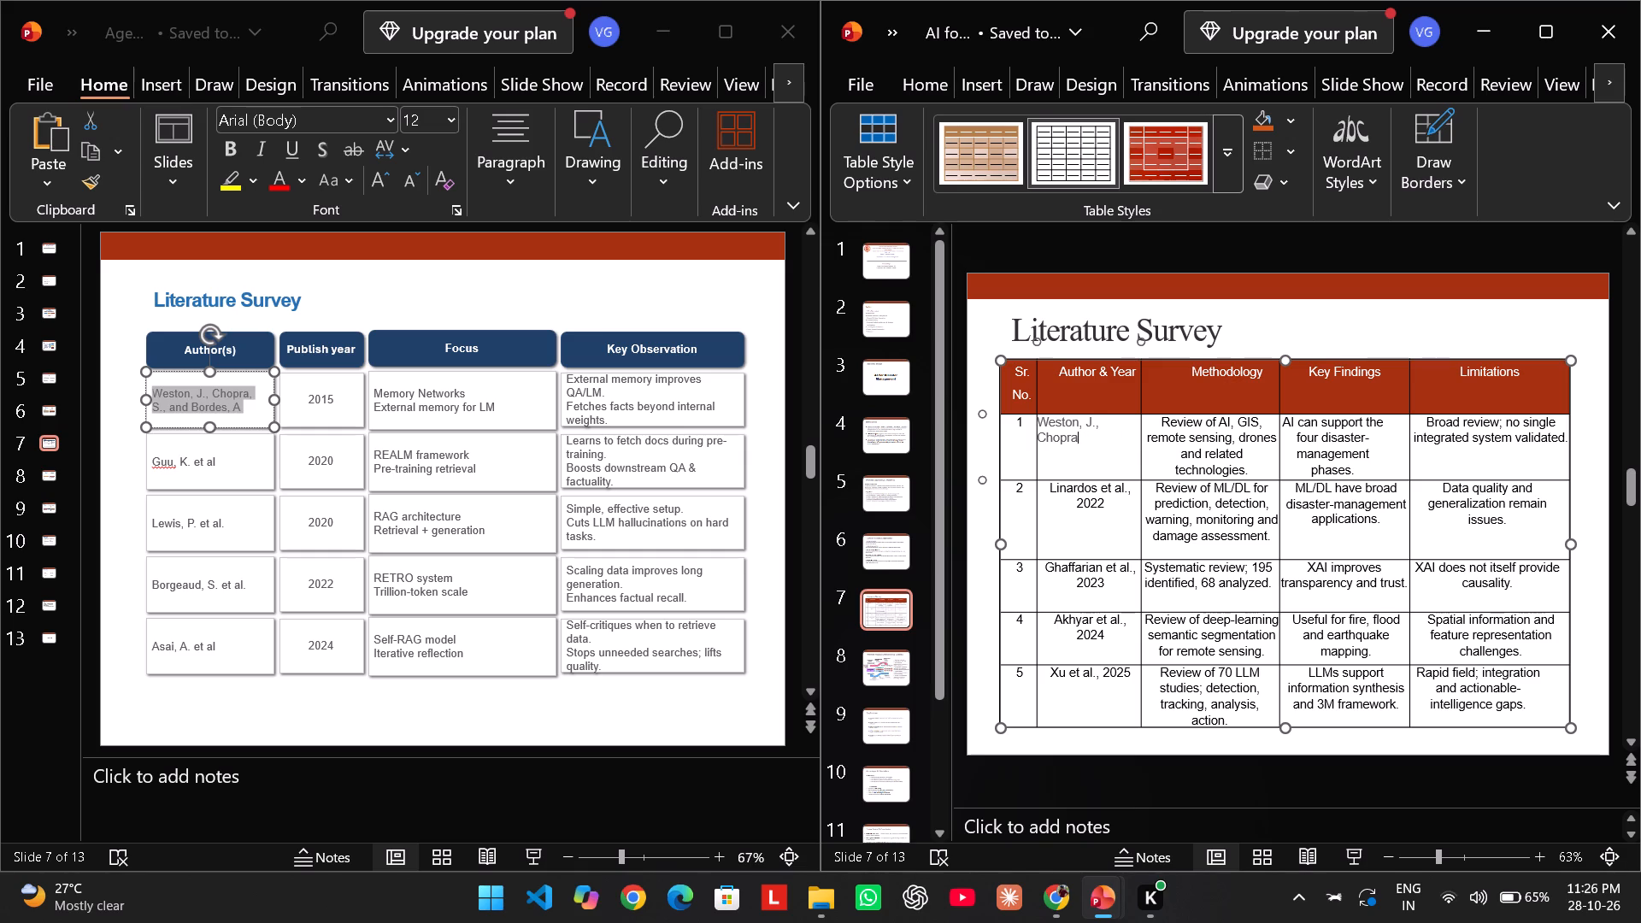
pyautogui.press('BackSpace')
pyautogui.press('BackSpace')
pyautogui.press('BackSpace')
pyautogui.press('BackSpace')
pyautogui.press('BackSpace')
pyautogui.press('BackSpace')
pyautogui.press('BackSpace')
pyautogui.press('BackSpace')
pyautogui.press('BackSpace')
pyautogui.write(',')
pyautogui.press('space')
pyautogui.write('et')
pyautogui.press('space')
pyautogui.write('al')
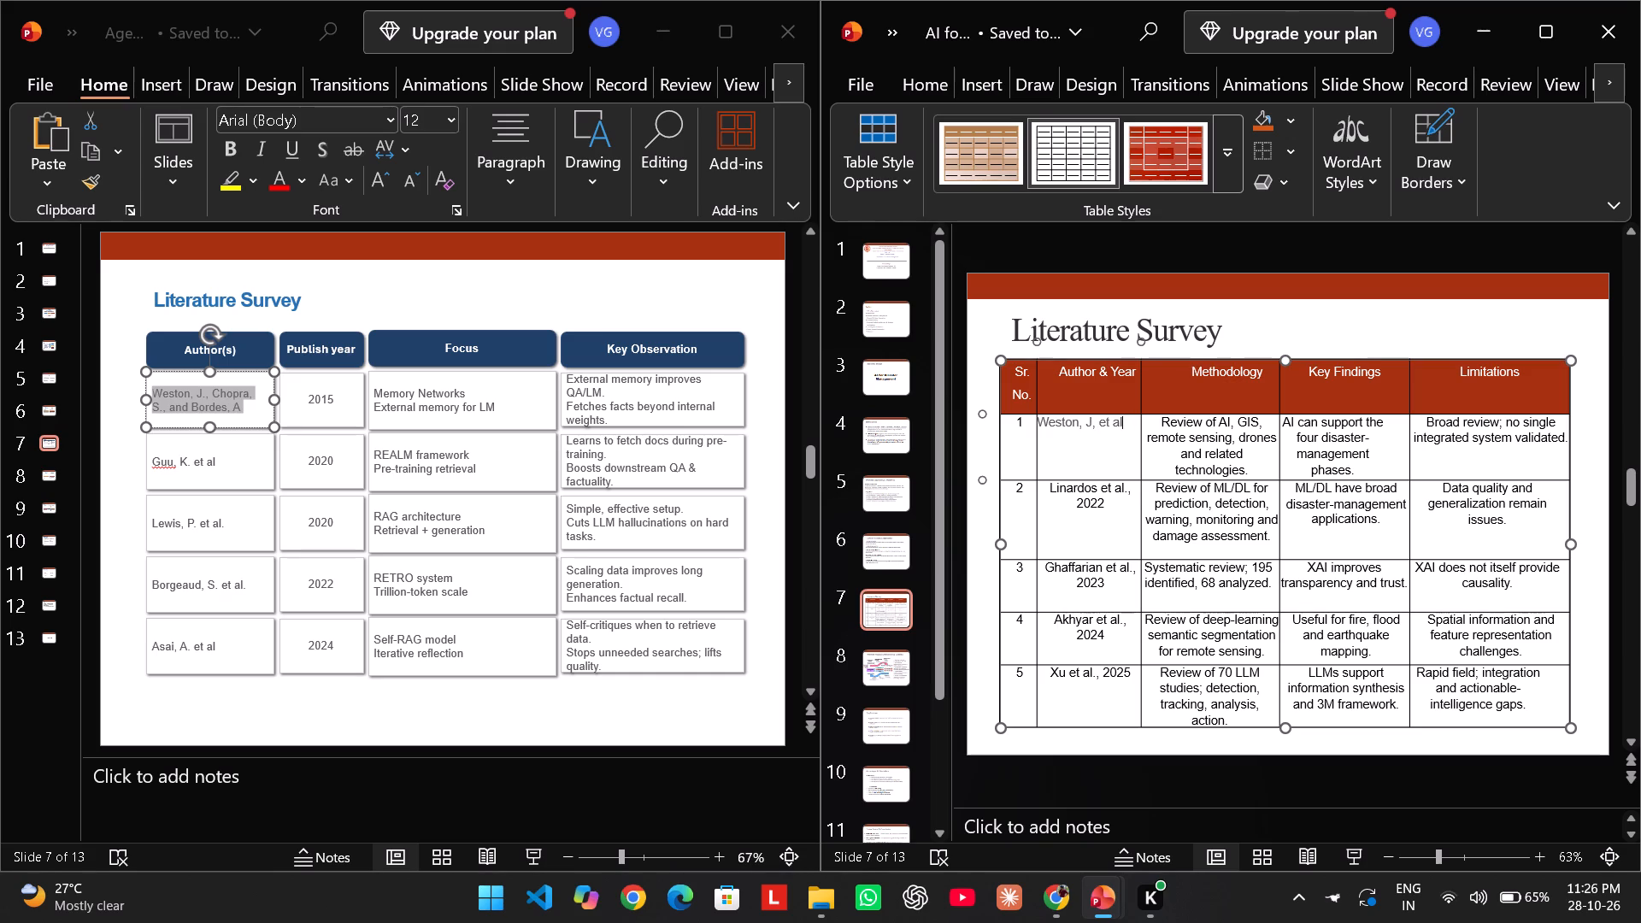
pyautogui.press(',')
pyautogui.press('Return')
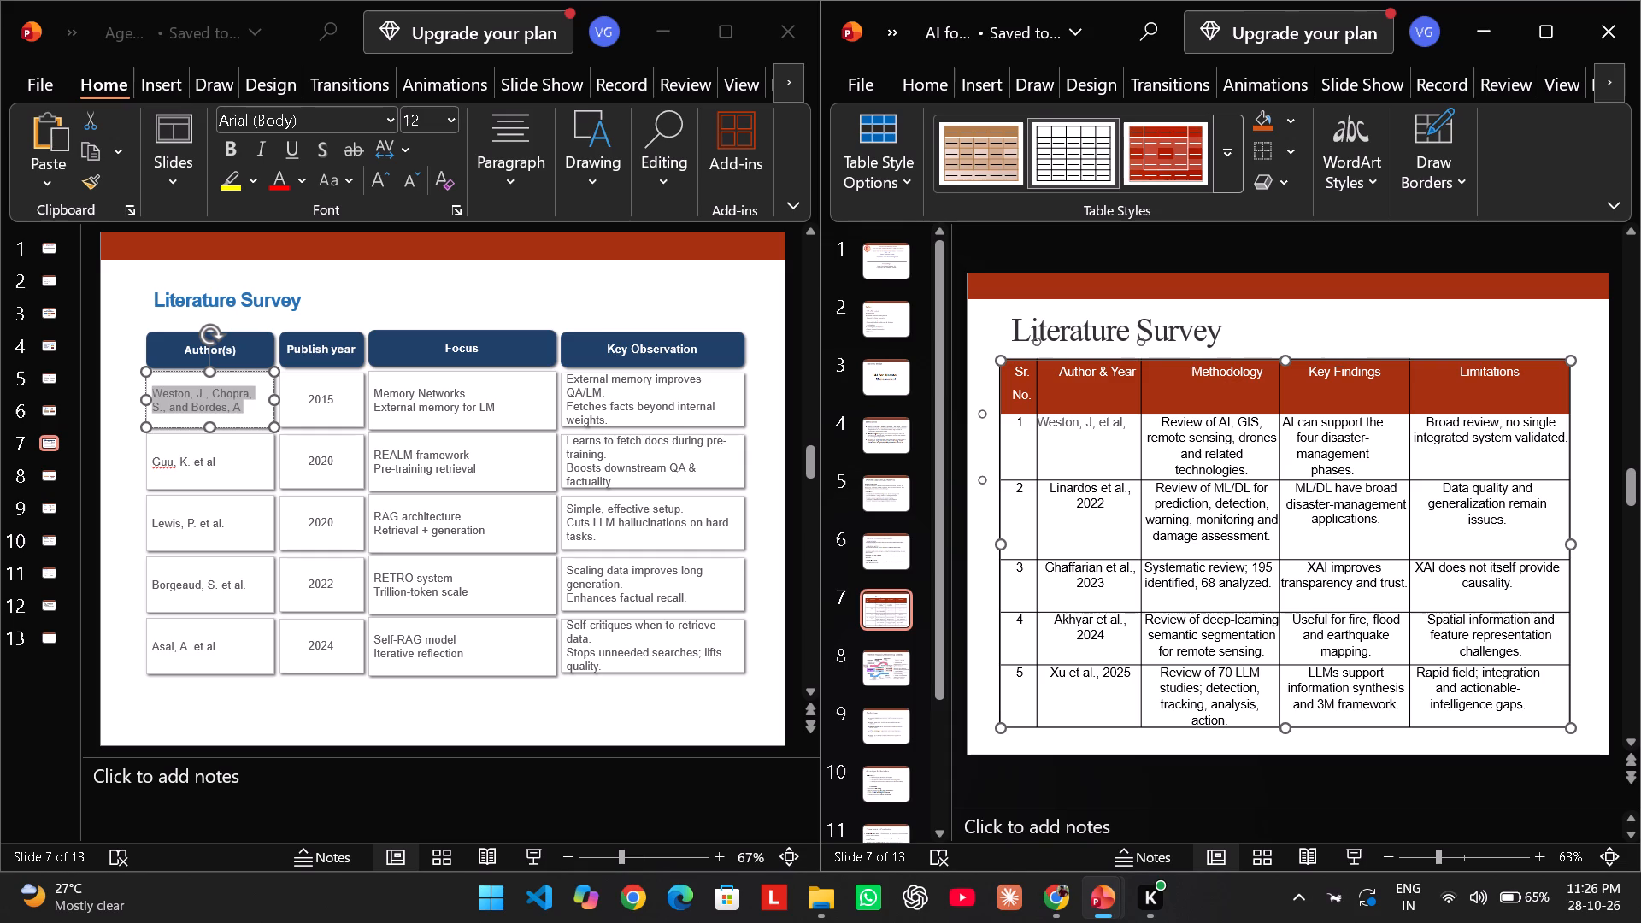
pyautogui.click(1098, 444)
pyautogui.click(1130, 425)
# Add the year 2015 after "Weston, J, et al," in row 1 of the disaster-management table.
pyautogui.press('space')
pyautogui.write('20')
pyautogui.write('15')
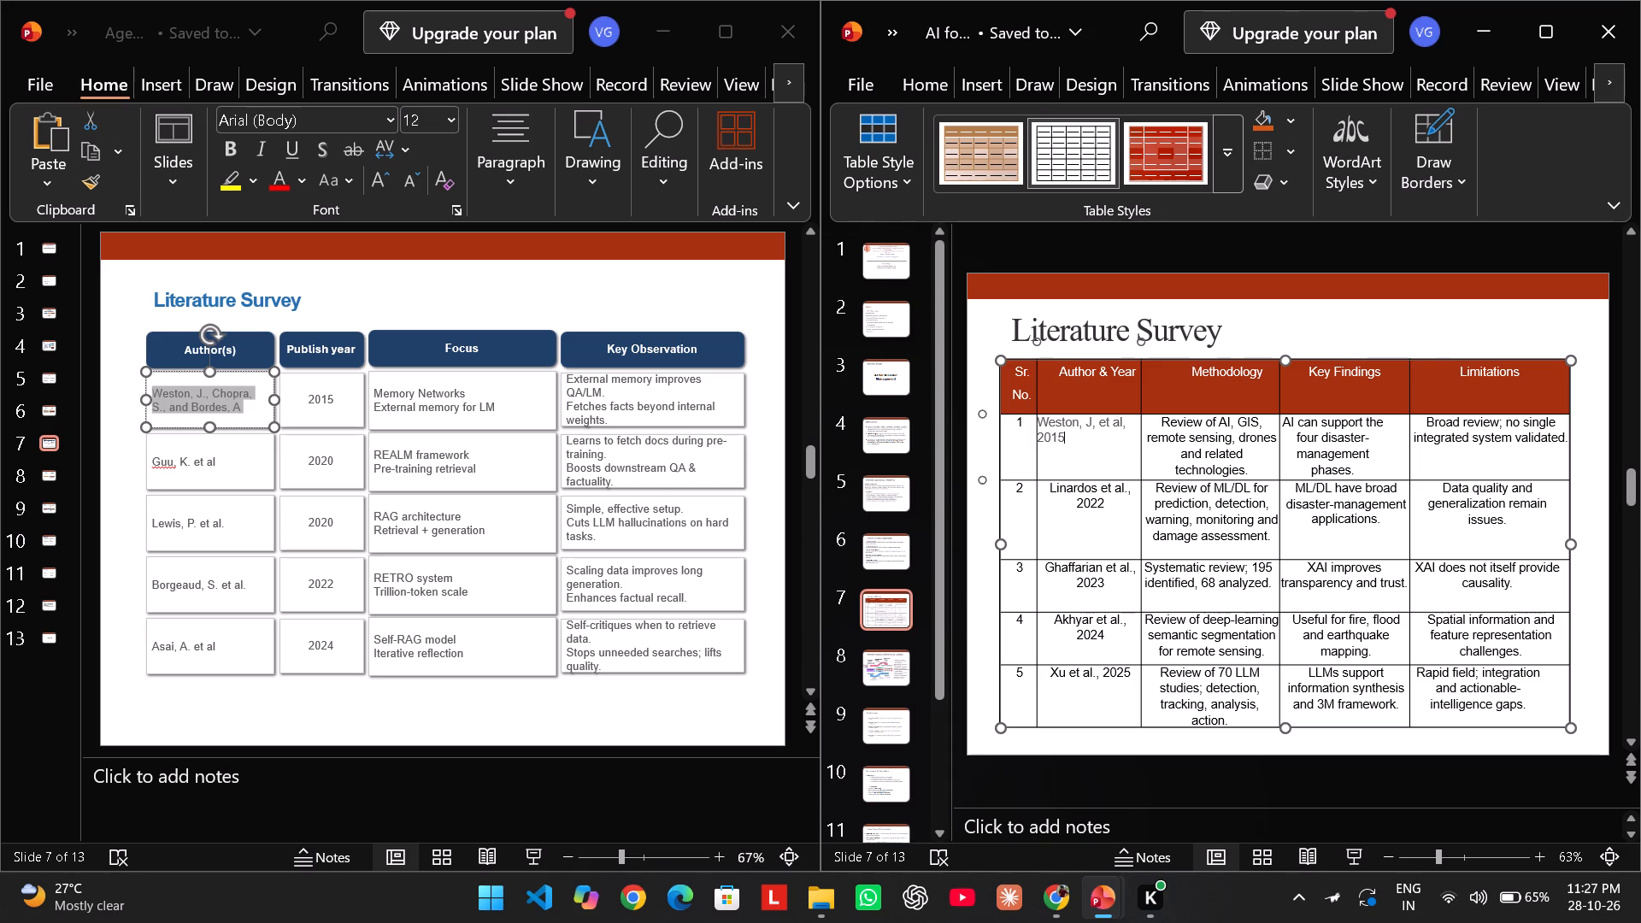
# Centre the "Weston, J, et al, 2015" entry within its Author & Year cell in row 1.
pyautogui.click(1038, 437)
pyautogui.click(1038, 437)
pyautogui.press('Left')
pyautogui.press('Left')
pyautogui.press('Left')
pyautogui.press('Left')
pyautogui.press('space')
pyautogui.press('space')
pyautogui.moveTo(1076, 439); pyautogui.dragTo(1044, 426)
pyautogui.click(1175, 388)
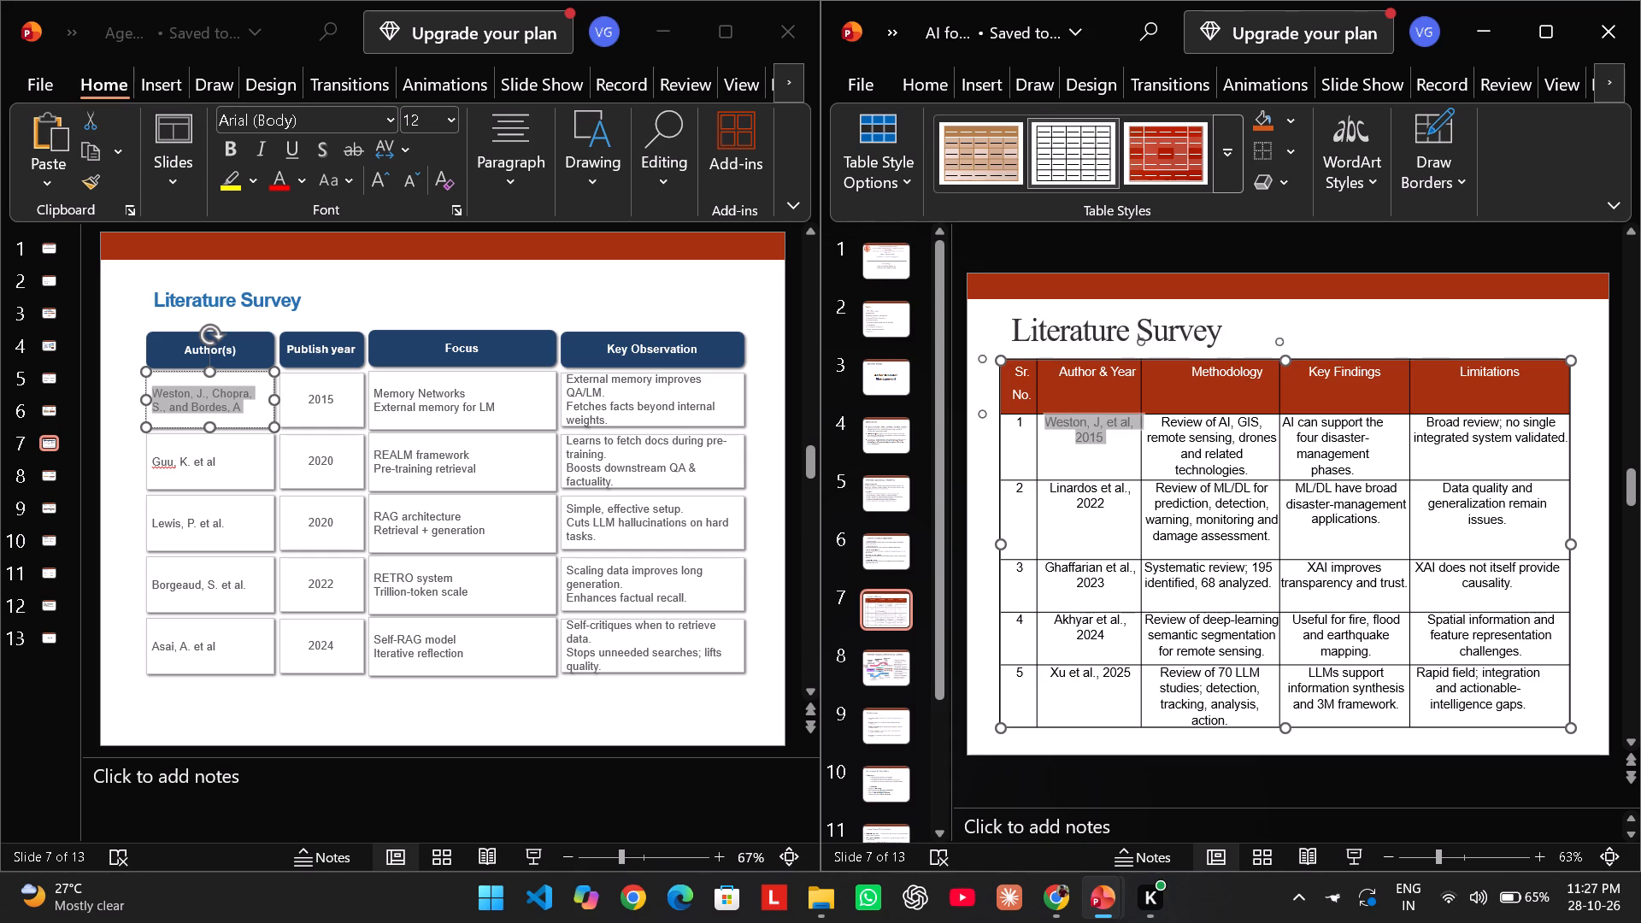
pyautogui.click(1112, 467)
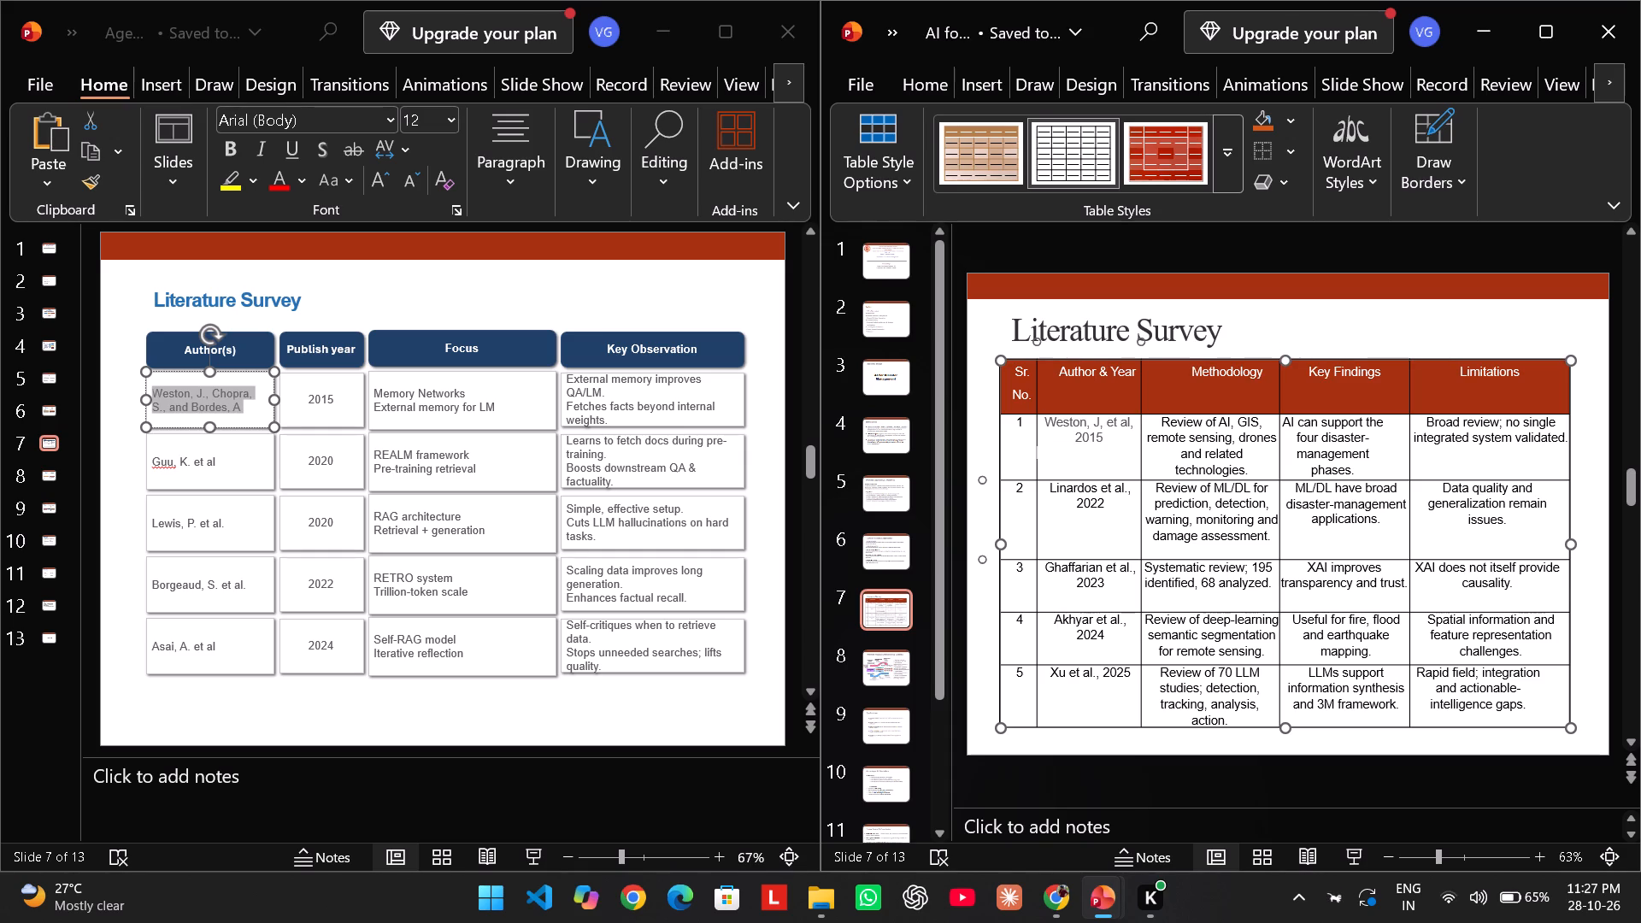
# Replace "Linardos et al., 2022" in row 2 with the author copied from the Agentic RAG survey's second row, completed as "Guu, K. et al., 2020".
pyautogui.click(234, 462)
pyautogui.tripleClick(202, 467)
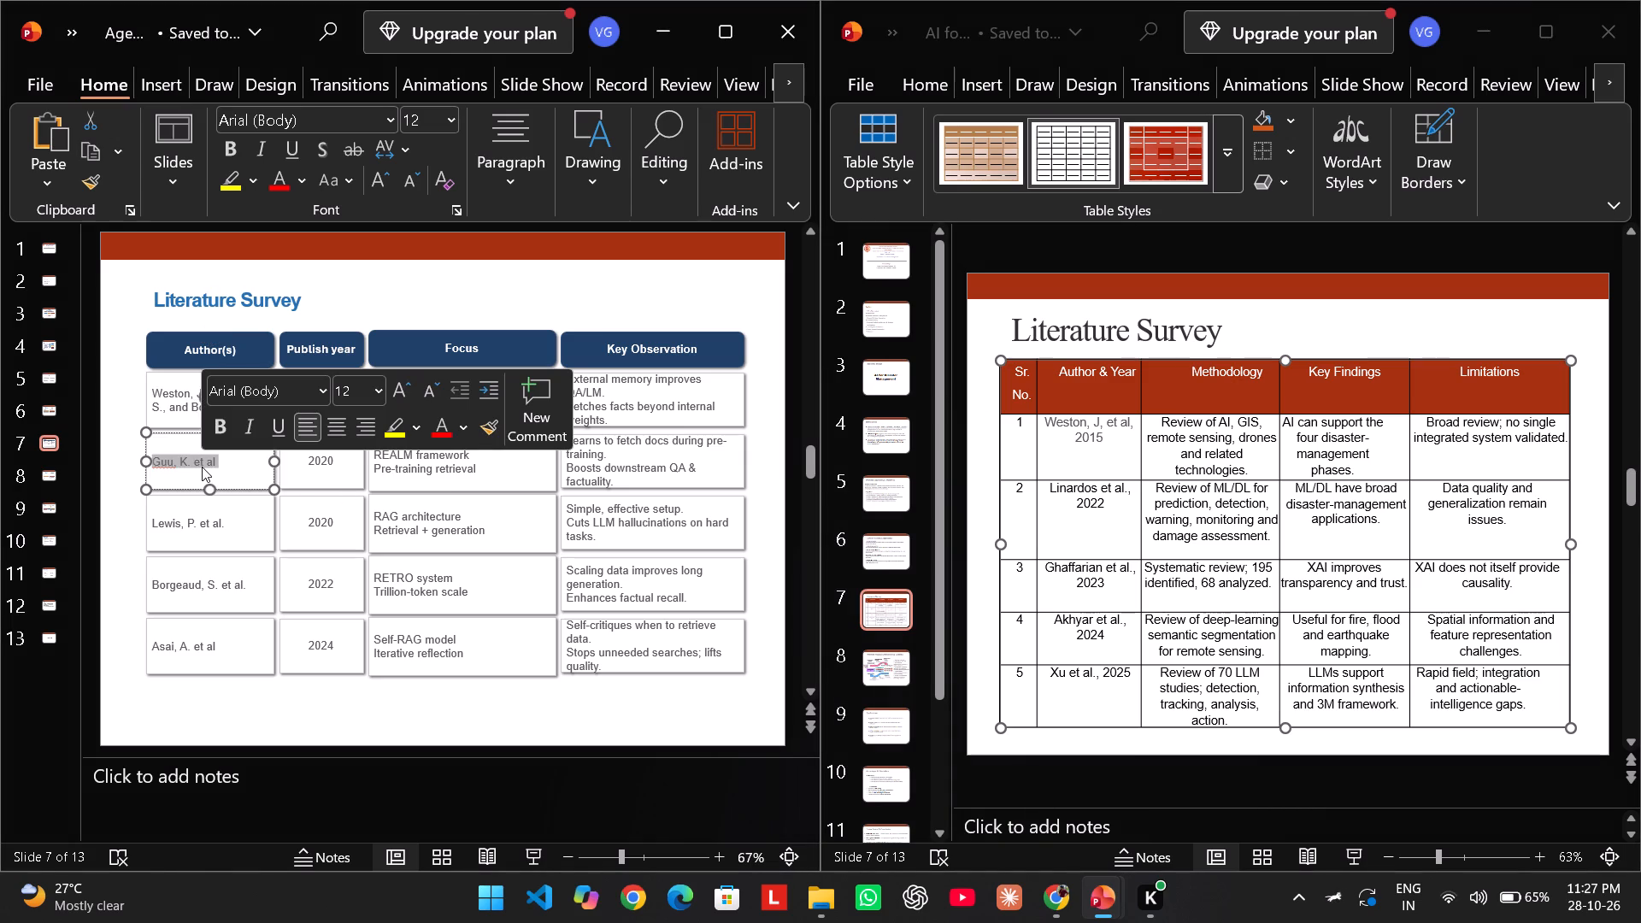
pyautogui.hotkey('ctrl', 'c')
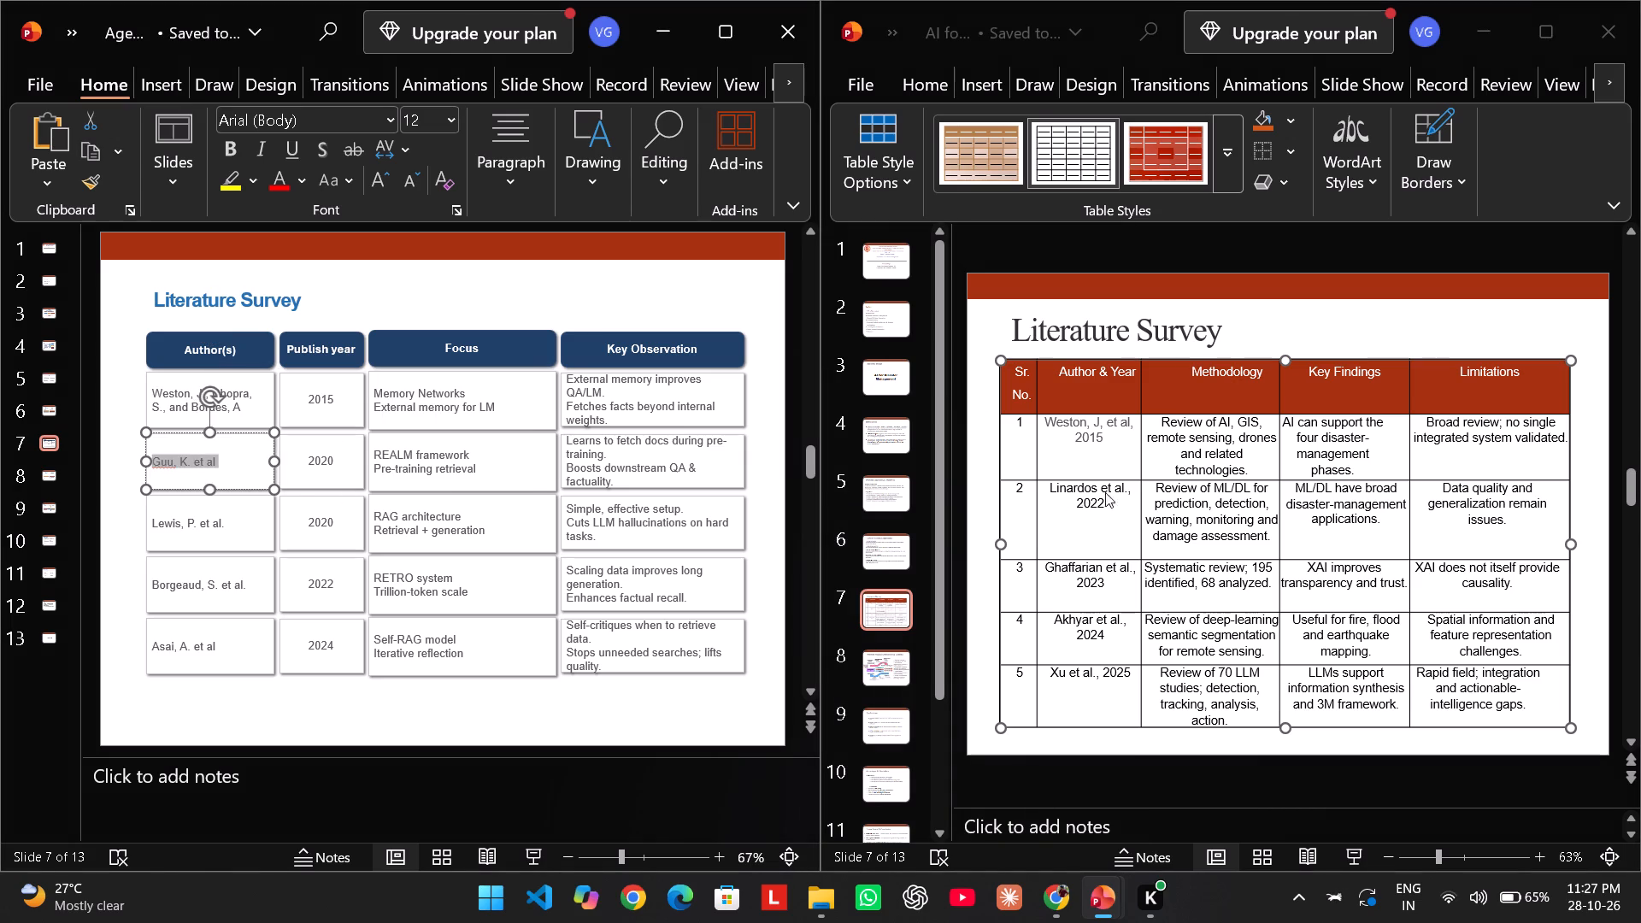
pyautogui.tripleClick(1070, 490)
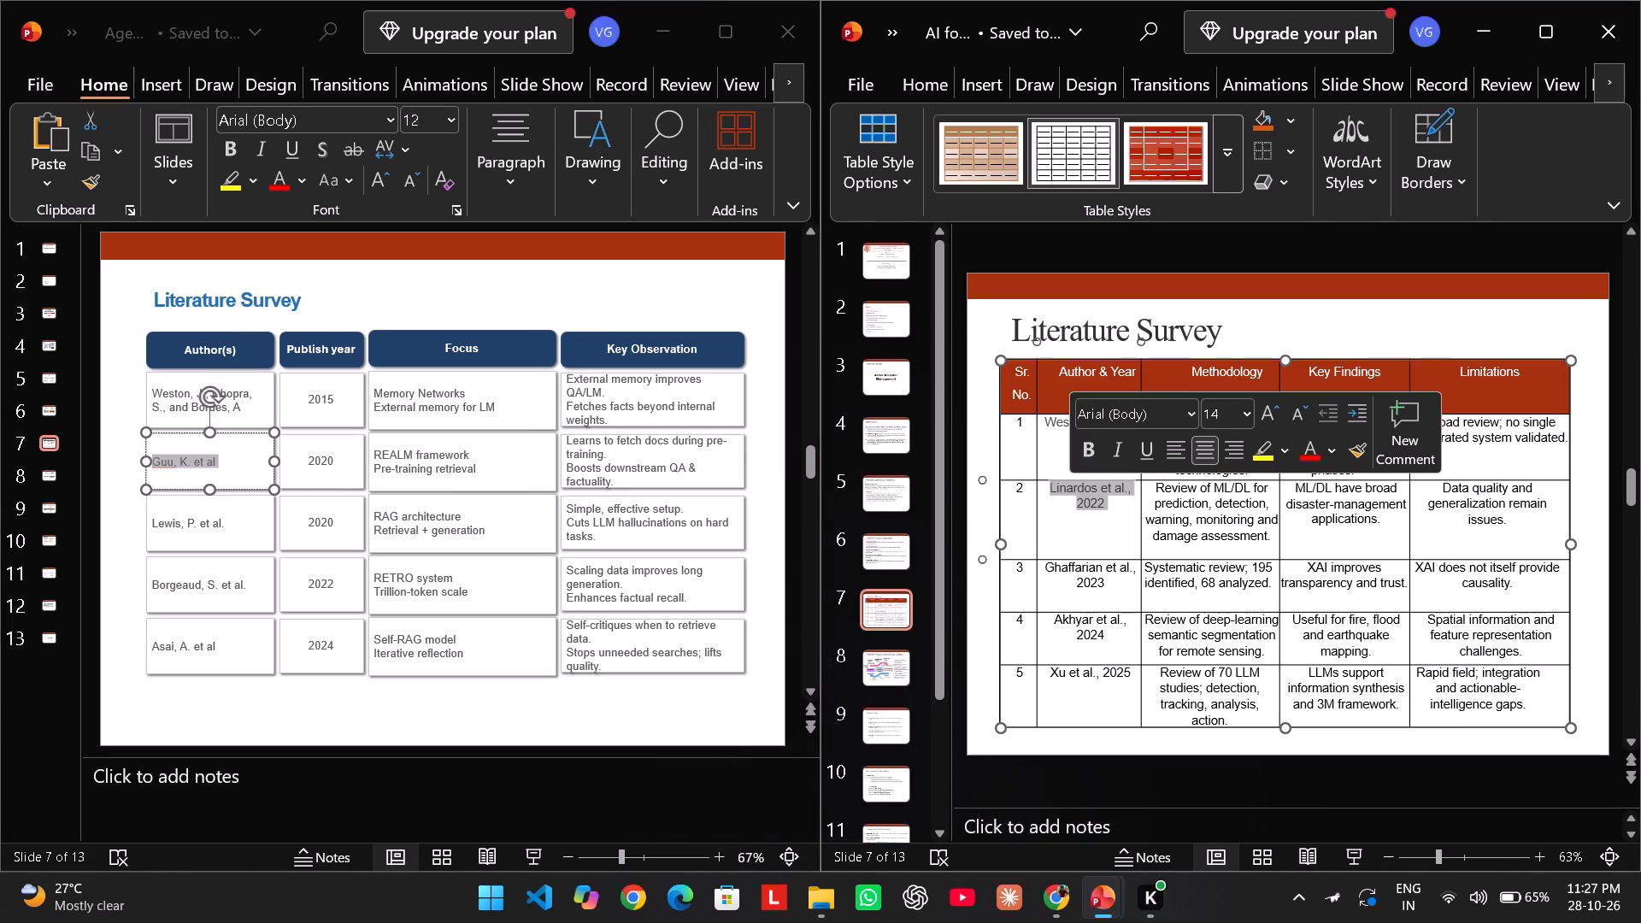
pyautogui.hotkey('ctrl', 'v')
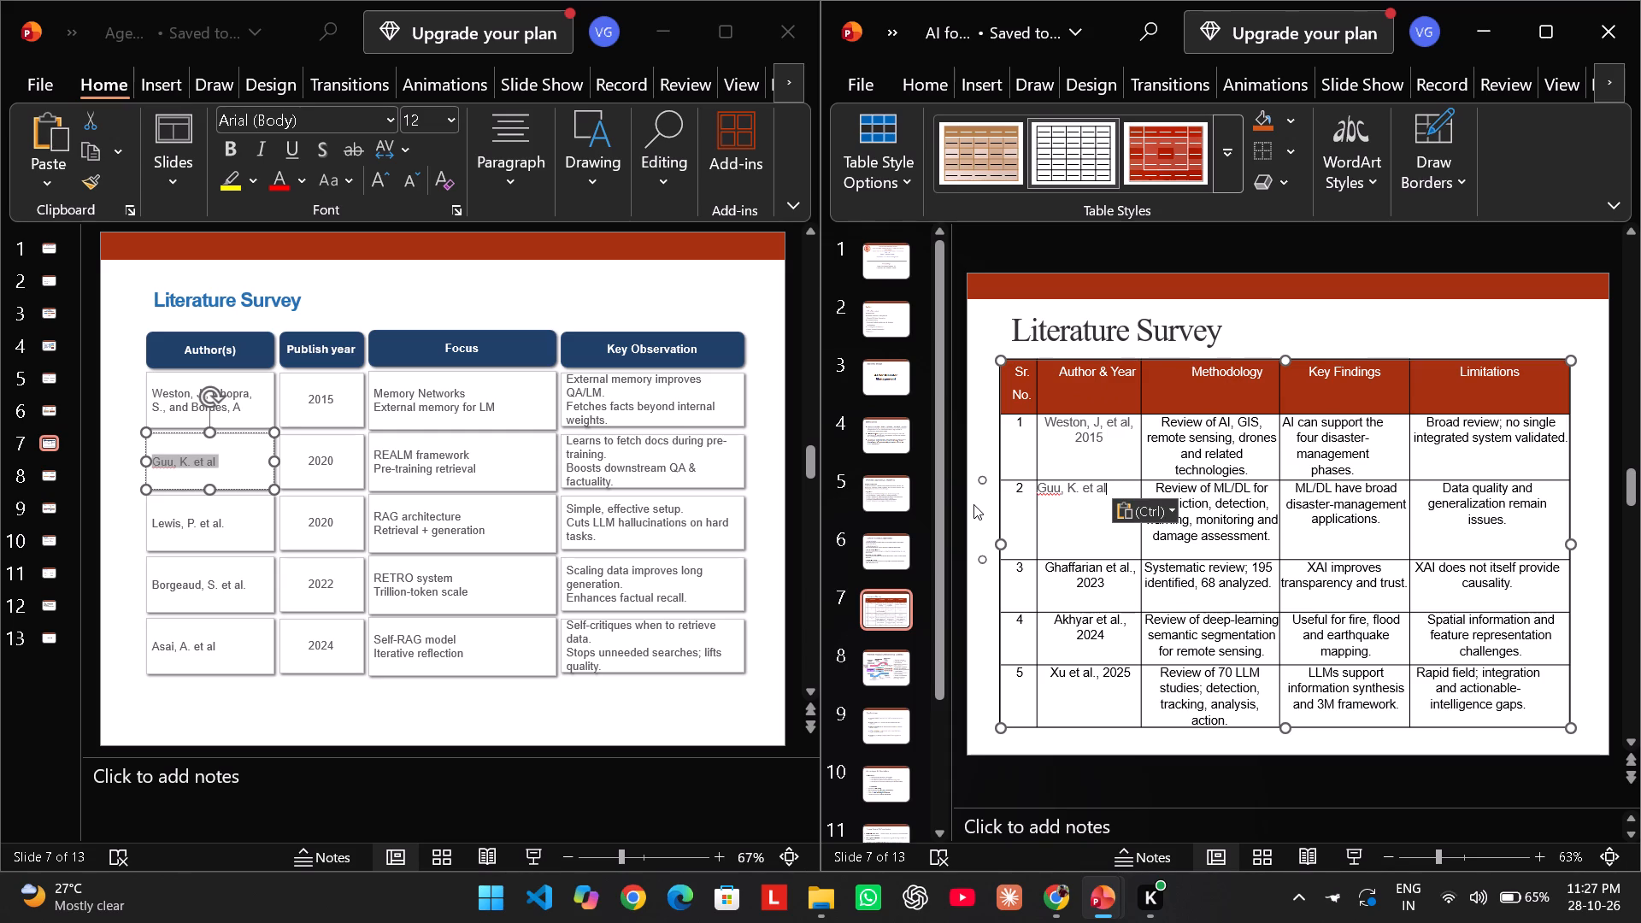
pyautogui.write('.,')
pyautogui.write('.,')
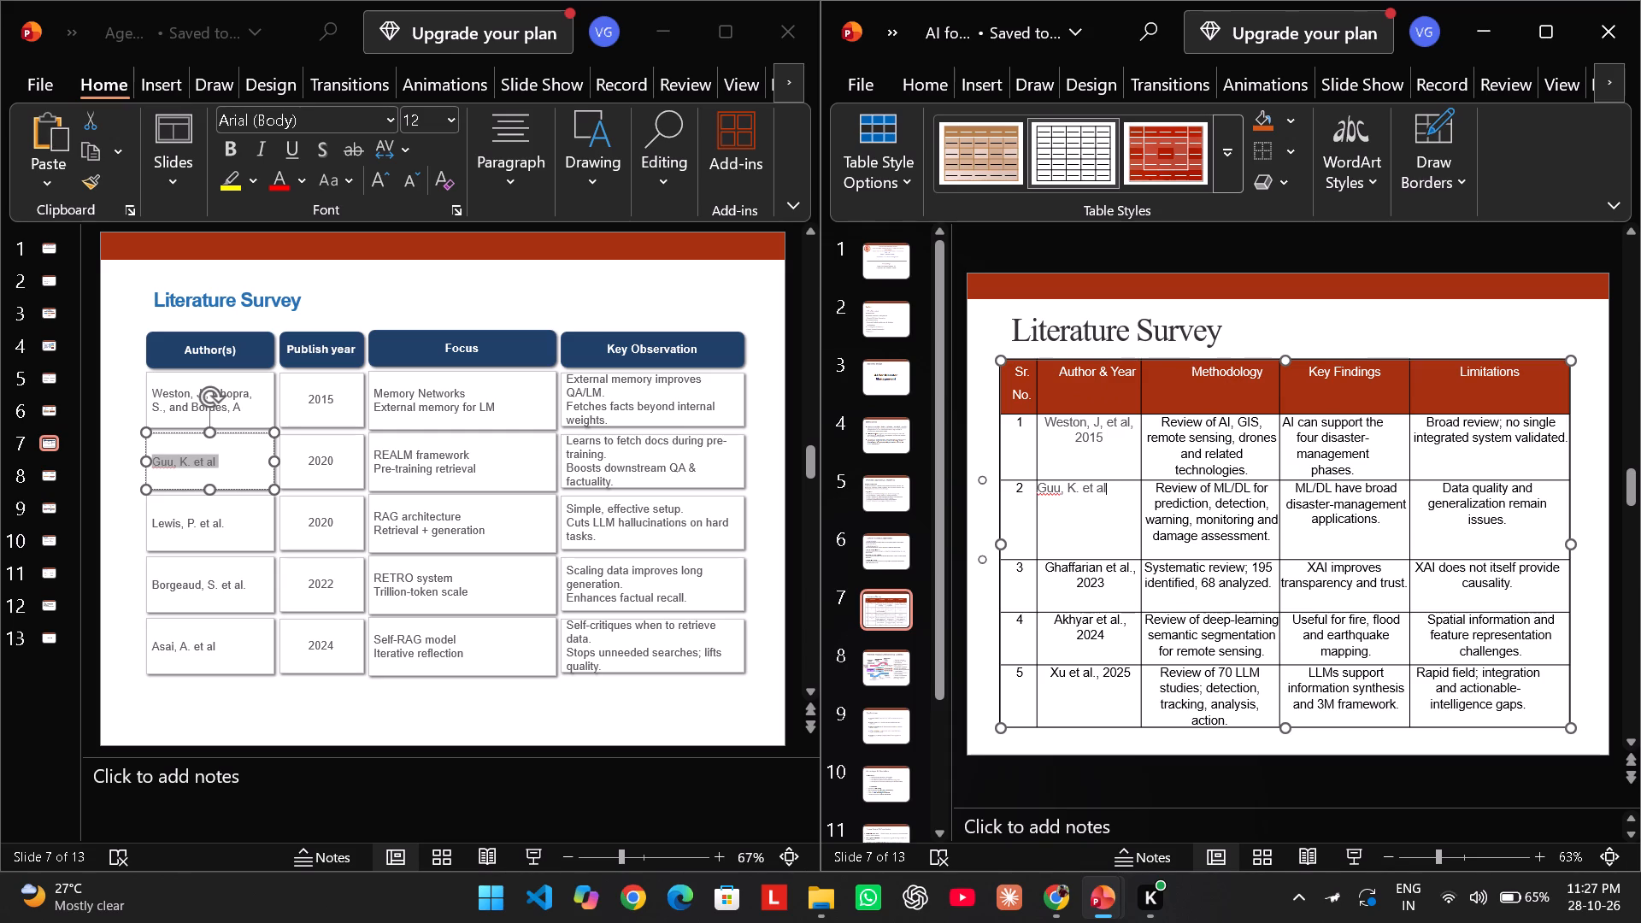
pyautogui.click(1112, 494)
pyautogui.press('.')
pyautogui.press(',')
pyautogui.press('space')
pyautogui.write('2020')
# Centre the "Guu, K. et al., 2020" entry within its Author & Year cell in row 2.
pyautogui.moveTo(1080, 506); pyautogui.dragTo(1034, 485)
pyautogui.click(1079, 507)
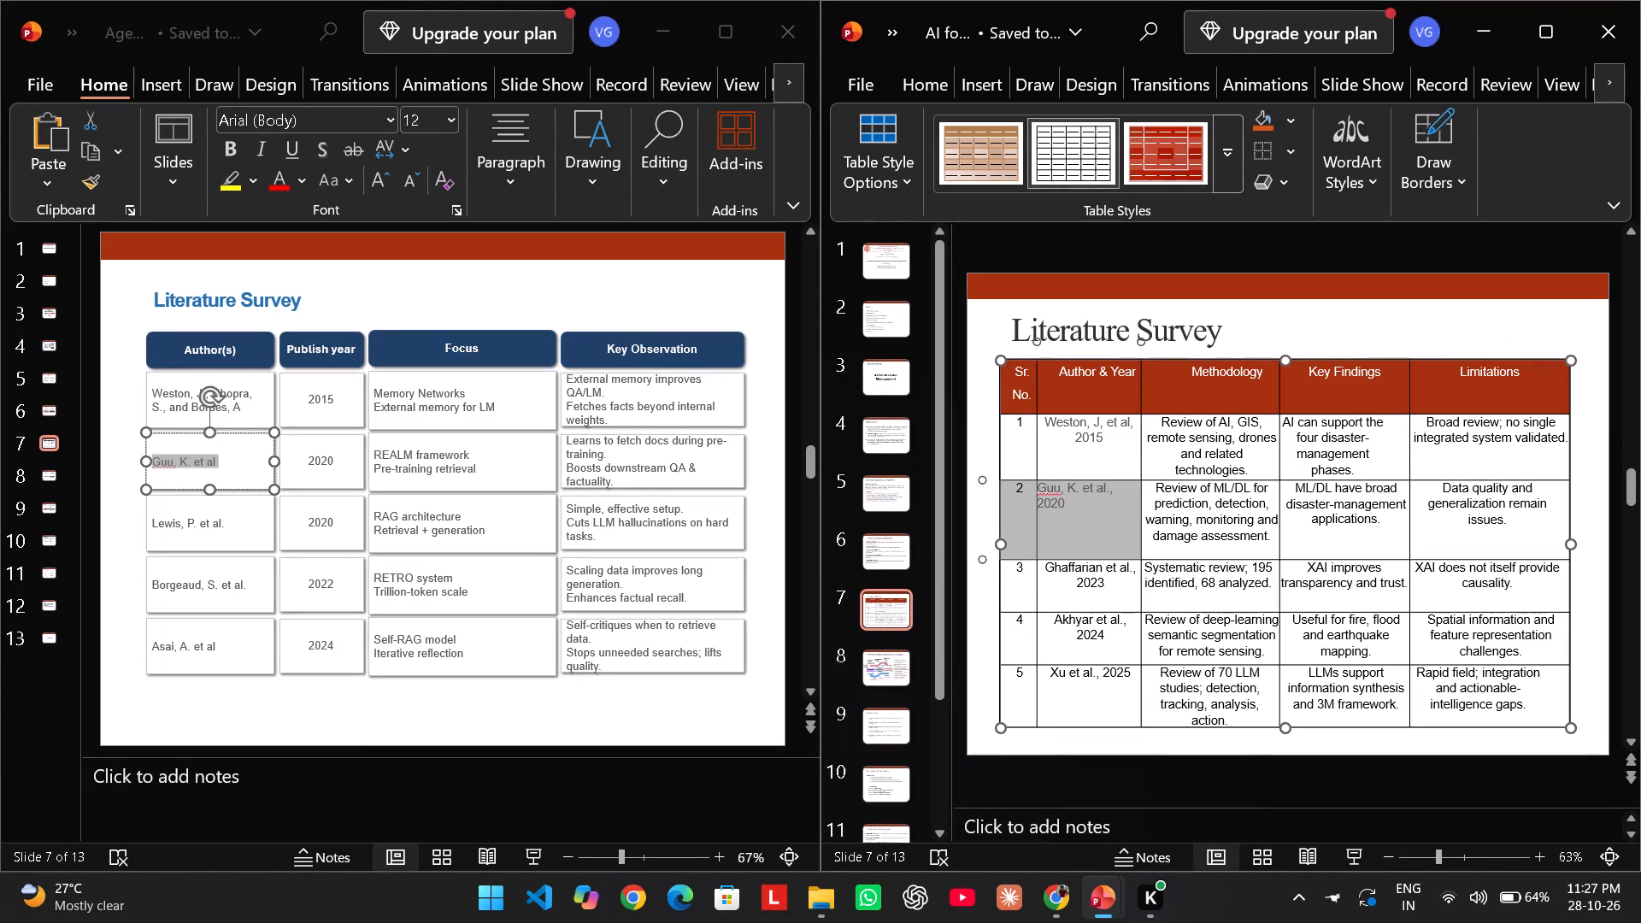
pyautogui.moveTo(1079, 507); pyautogui.dragTo(1047, 492)
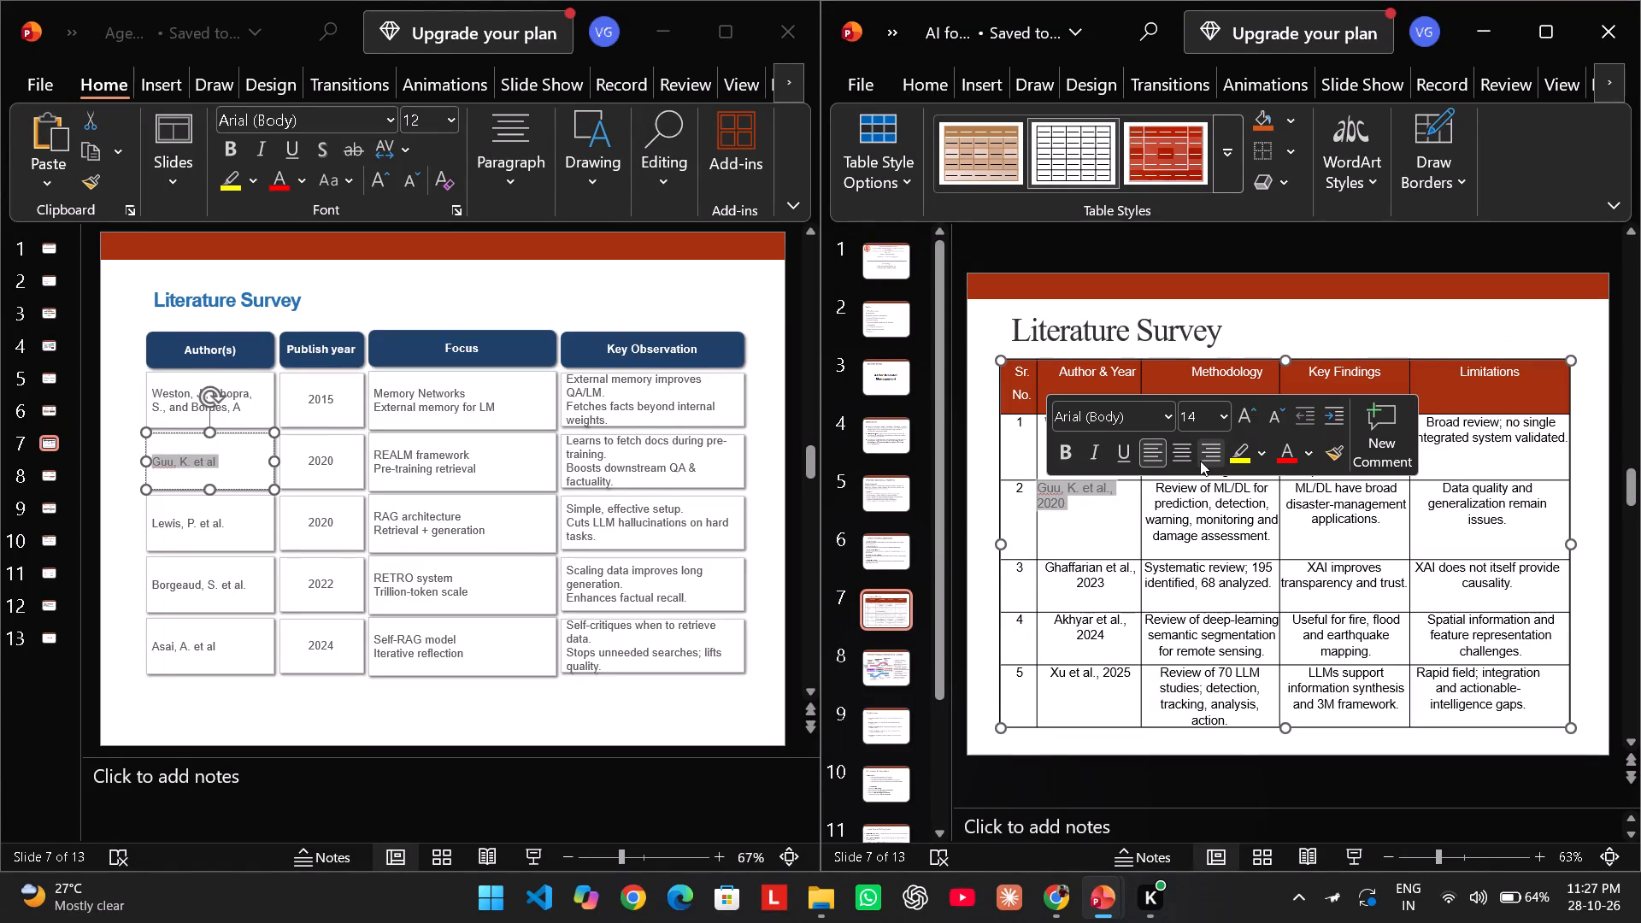
pyautogui.click(1188, 457)
pyautogui.click(1079, 540)
pyautogui.moveTo(1260, 543); pyautogui.dragTo(1261, 542)
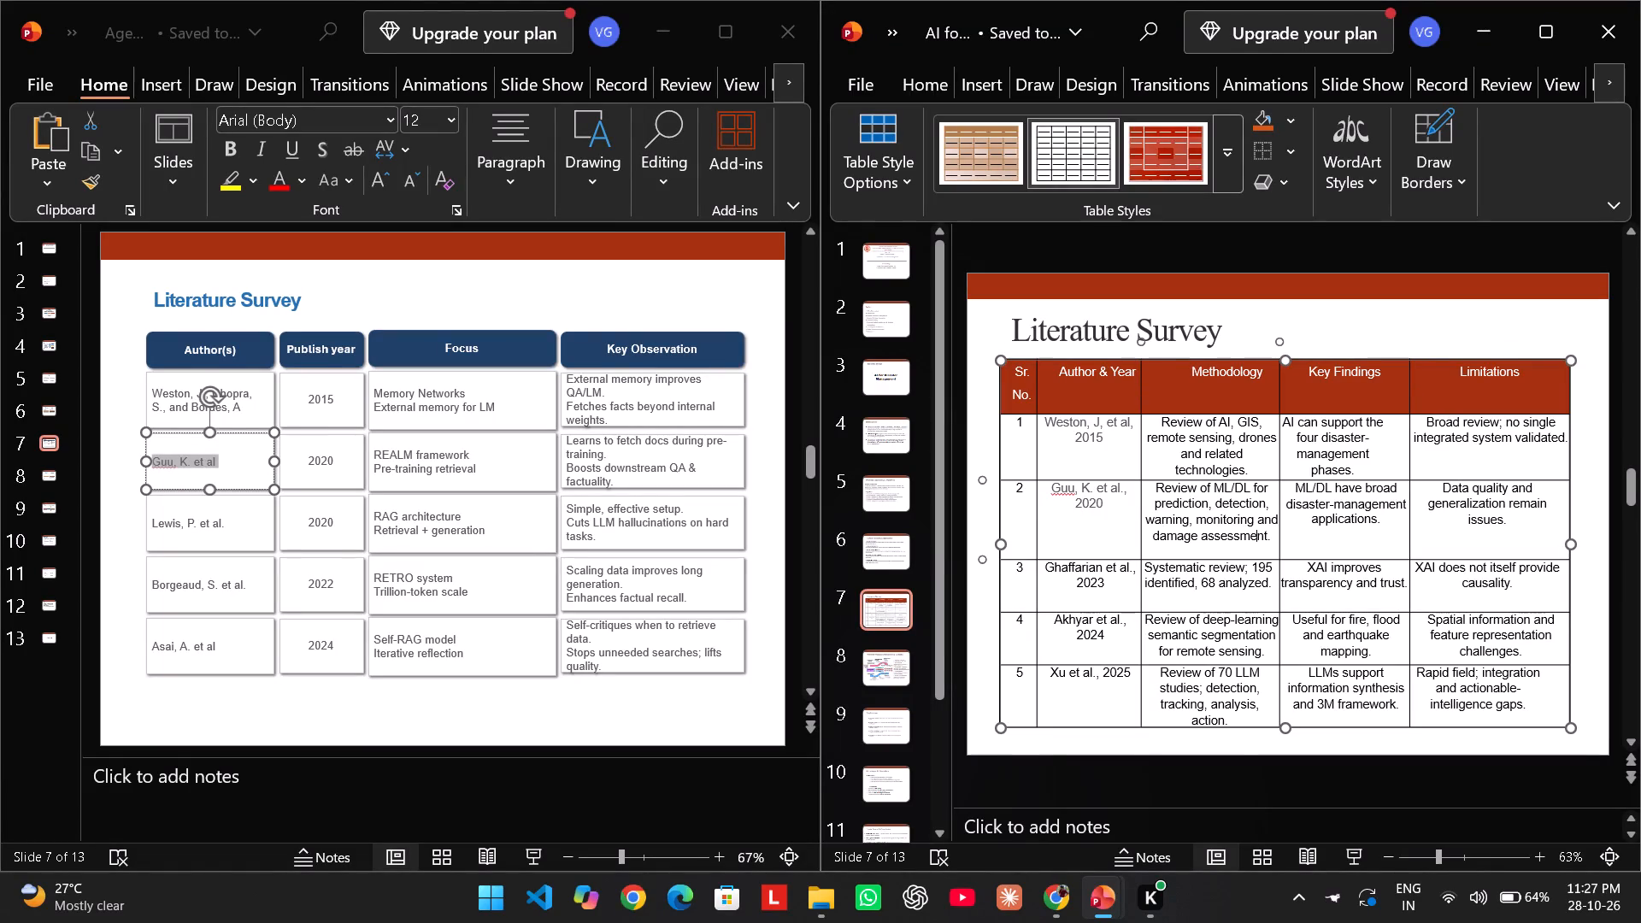
pyautogui.moveTo(1261, 542); pyautogui.dragTo(1205, 503)
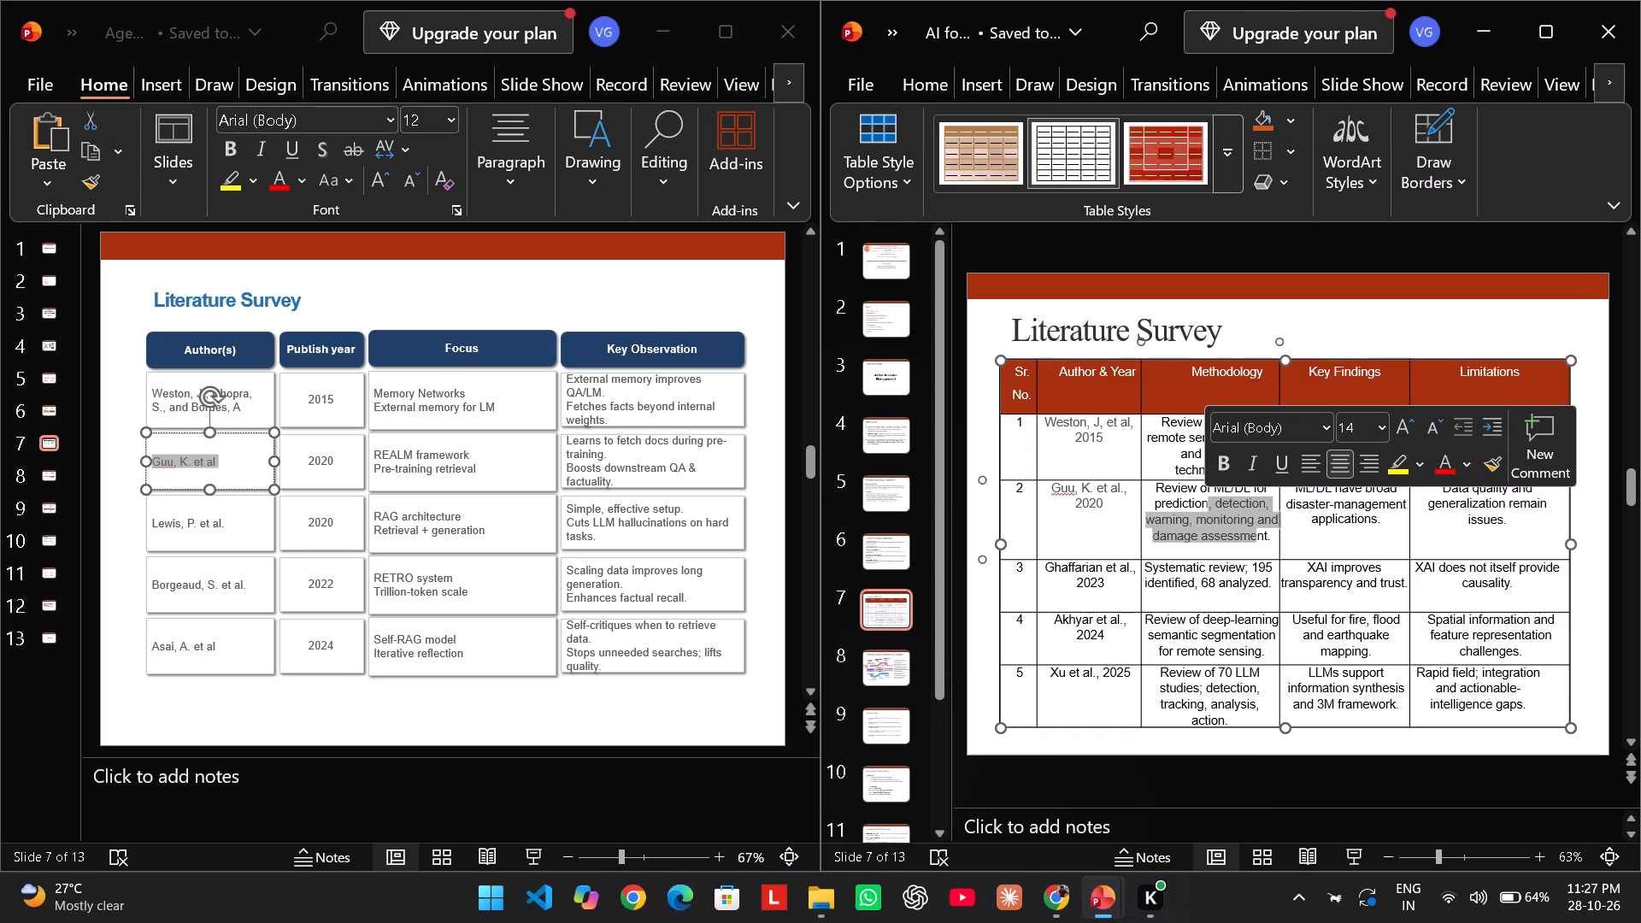
pyautogui.click(1085, 524)
pyautogui.moveTo(1118, 508); pyautogui.dragTo(1066, 485)
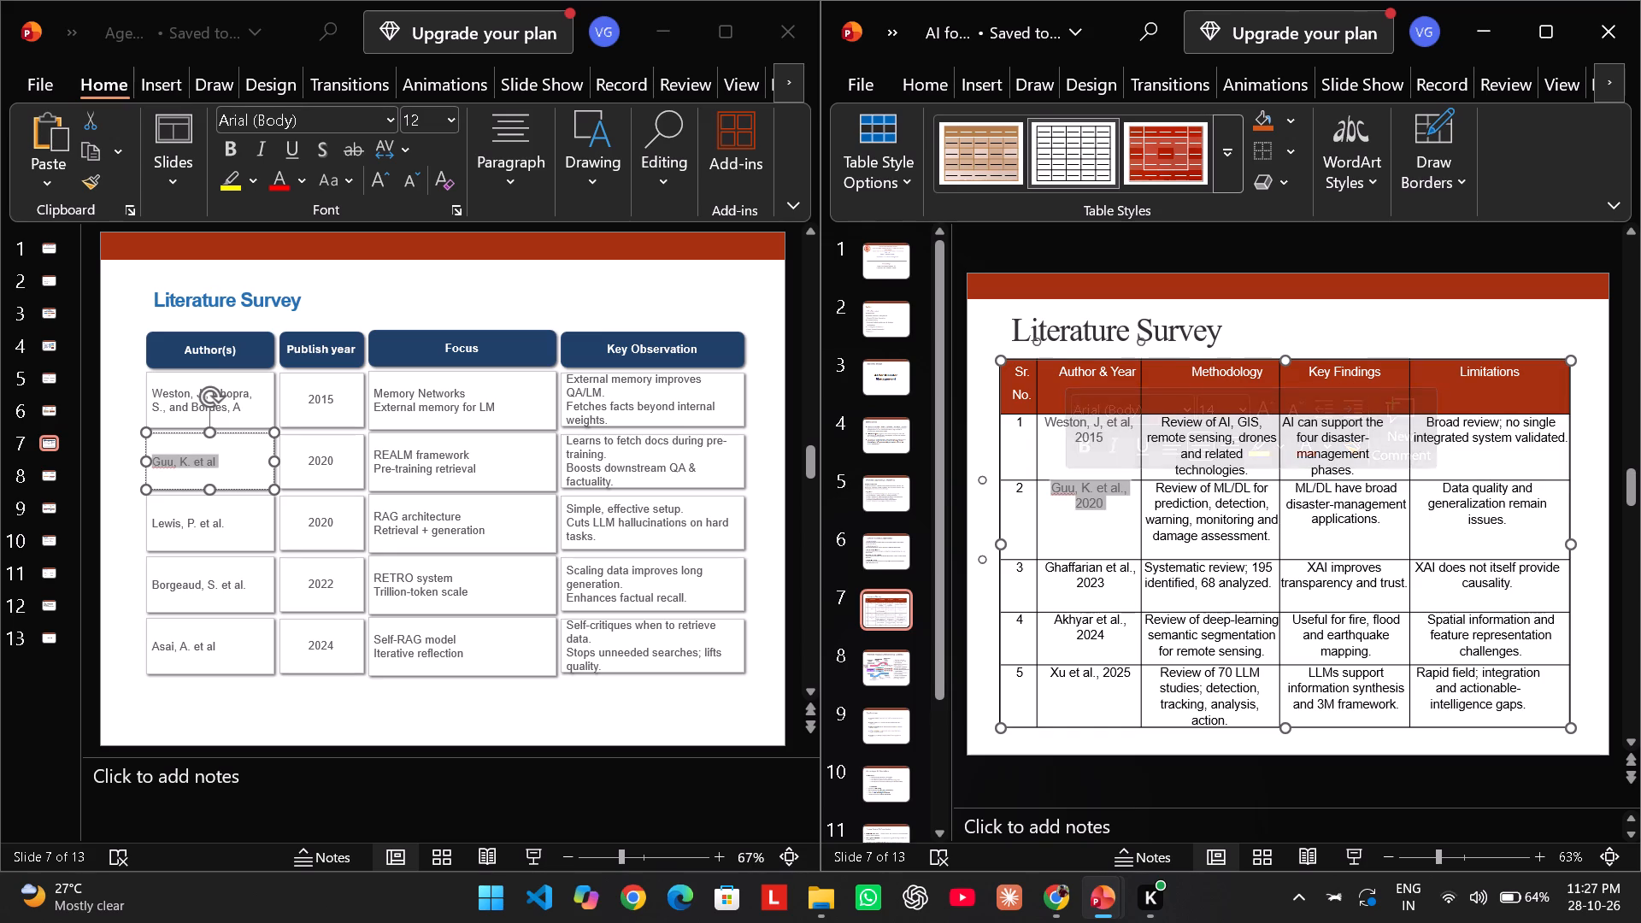
pyautogui.click(1079, 547)
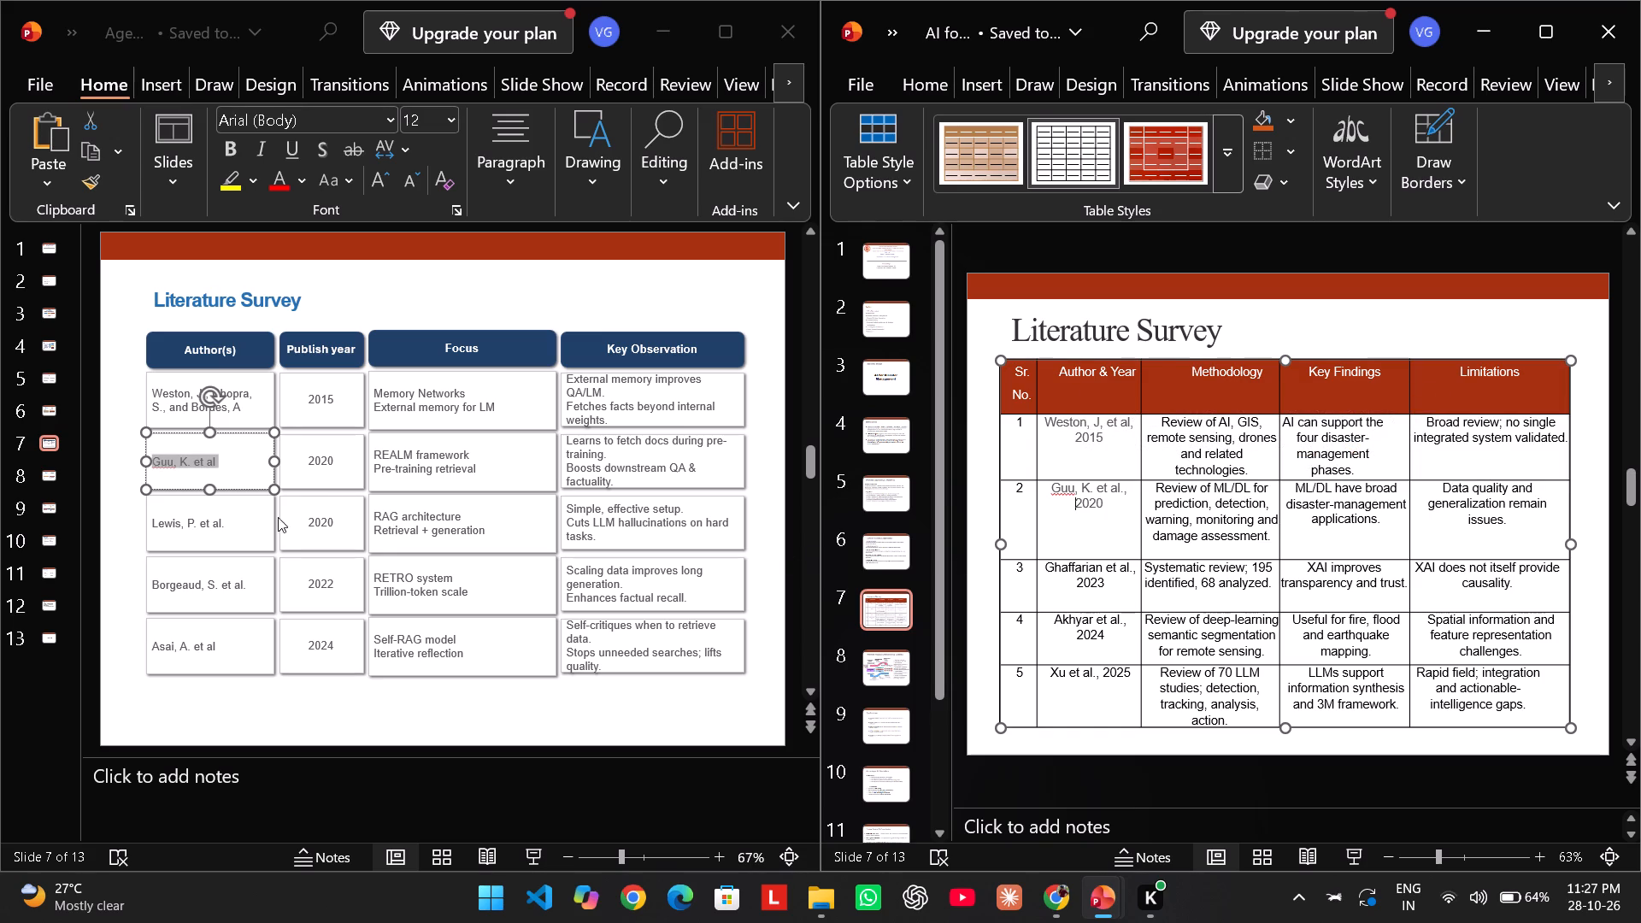
# Replace "Ghaffarian et al., 2023" in row 3 with the author copied from the Agentic RAG survey's third row, completed as "Lewis, P. et al., 2020".
pyautogui.tripleClick(205, 526)
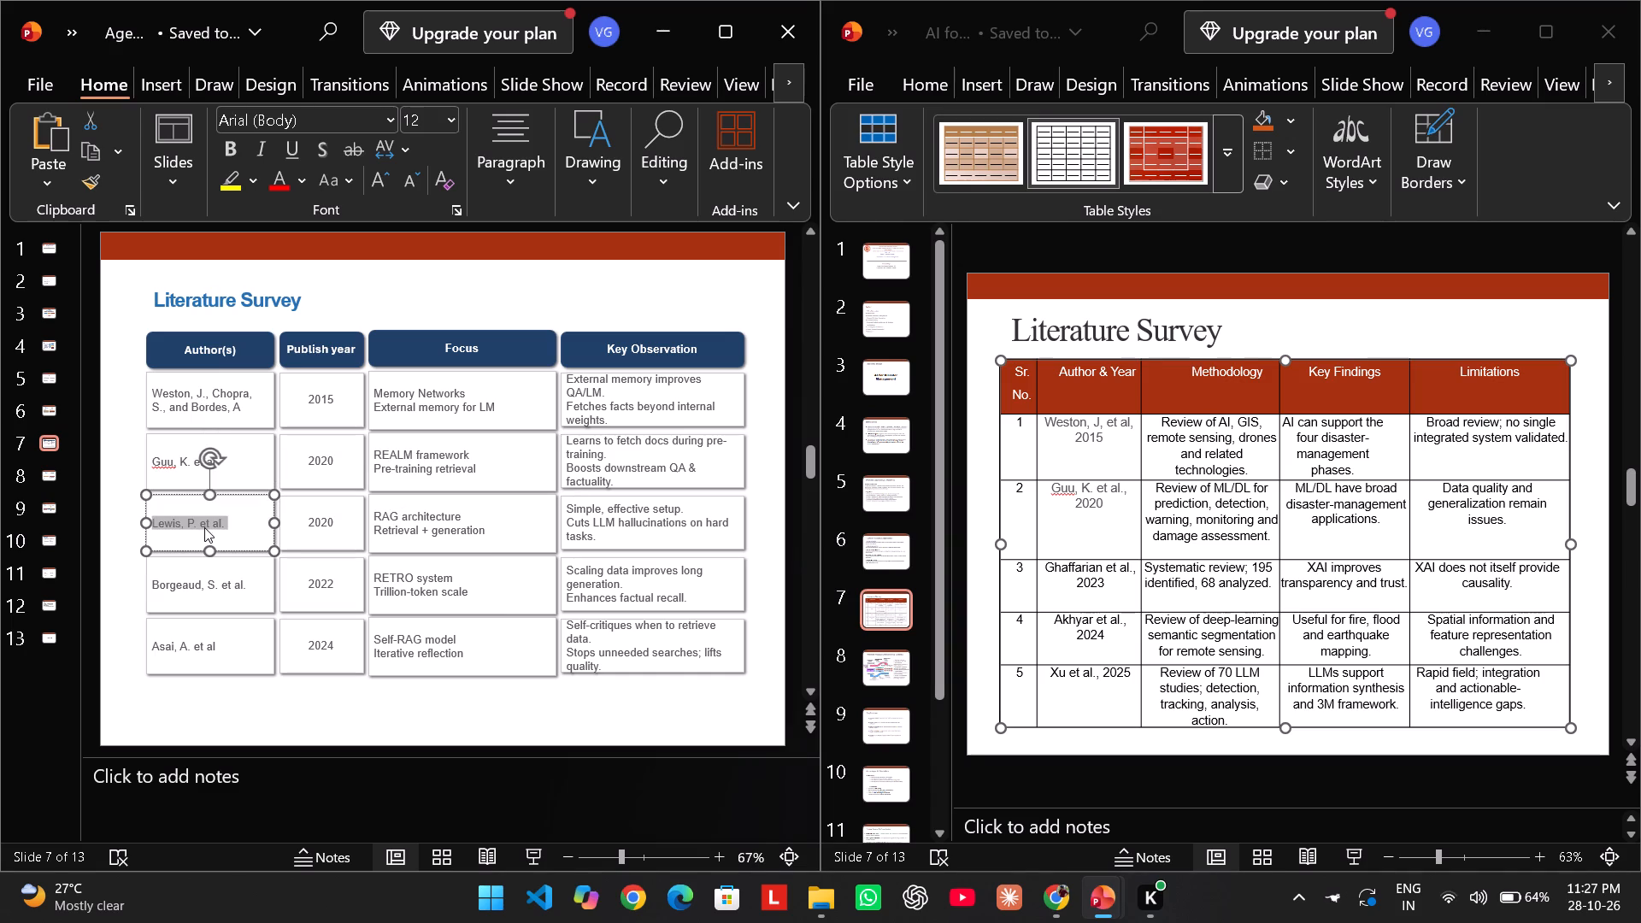
pyautogui.hotkey('ctrl', 'c')
pyautogui.tripleClick(1091, 567)
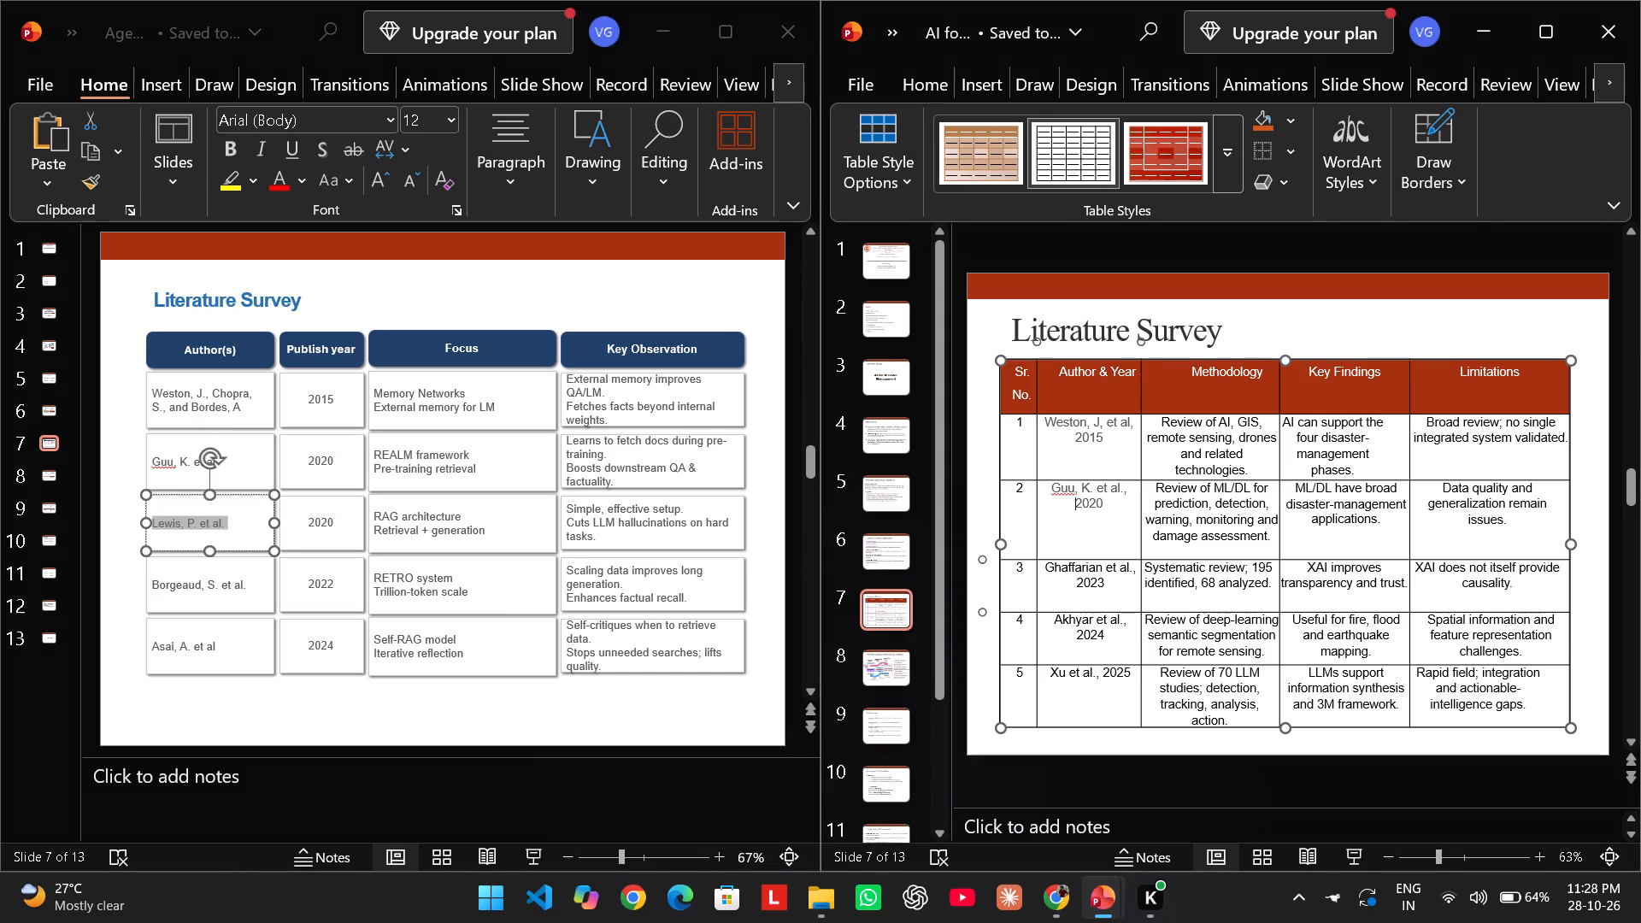
pyautogui.tripleClick(1084, 583)
pyautogui.hotkey('ctrl', 'v')
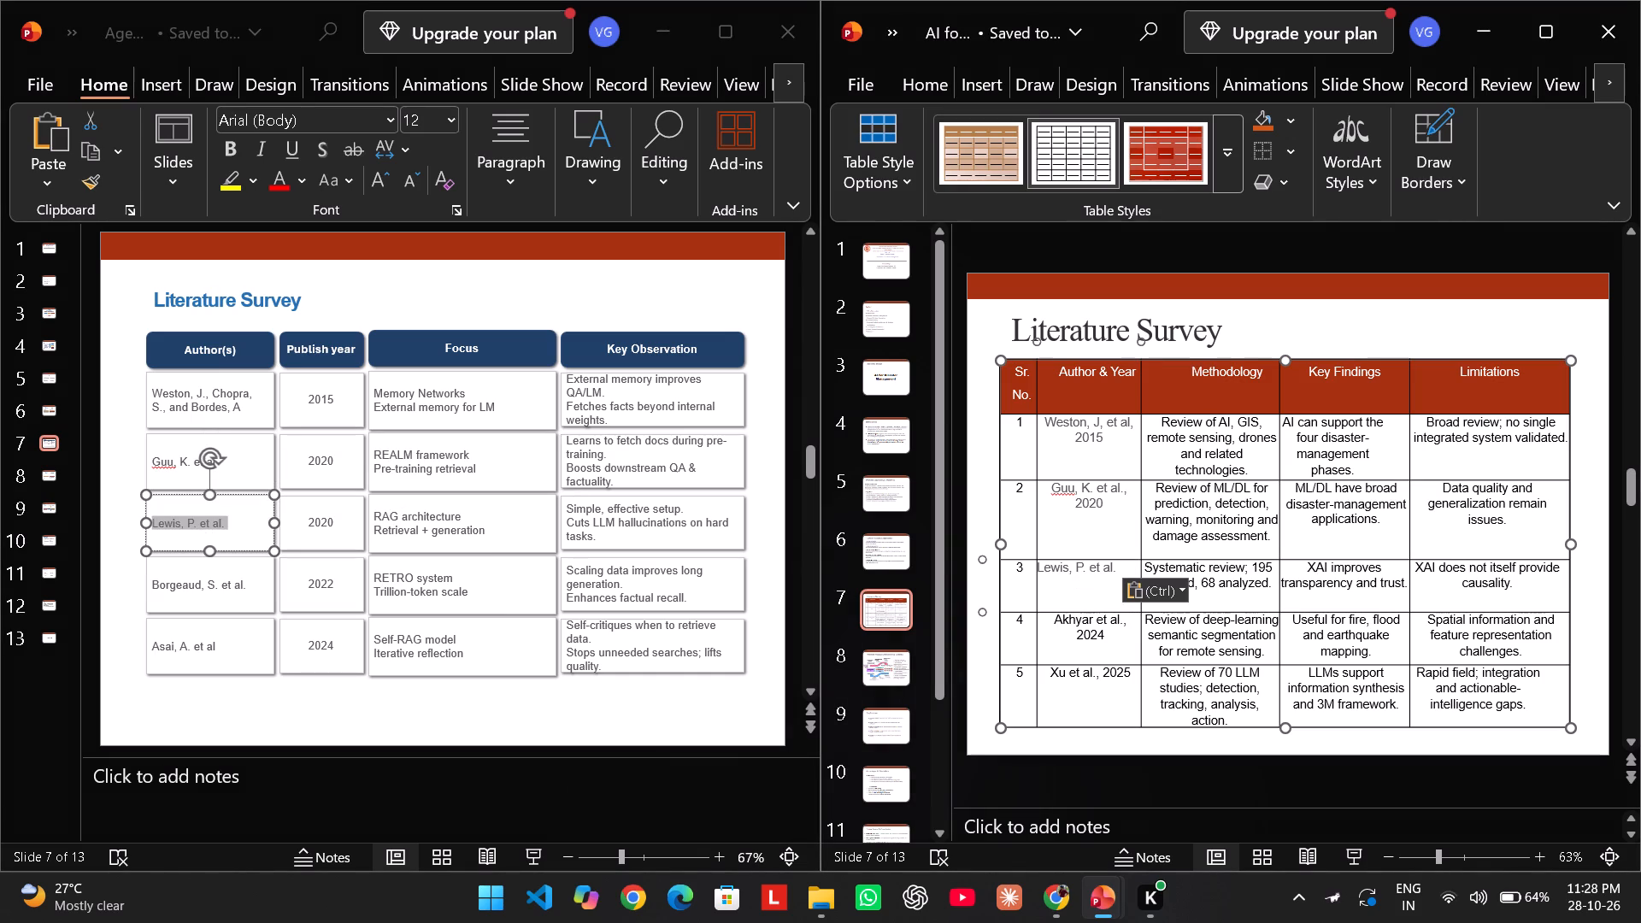
pyautogui.press(',')
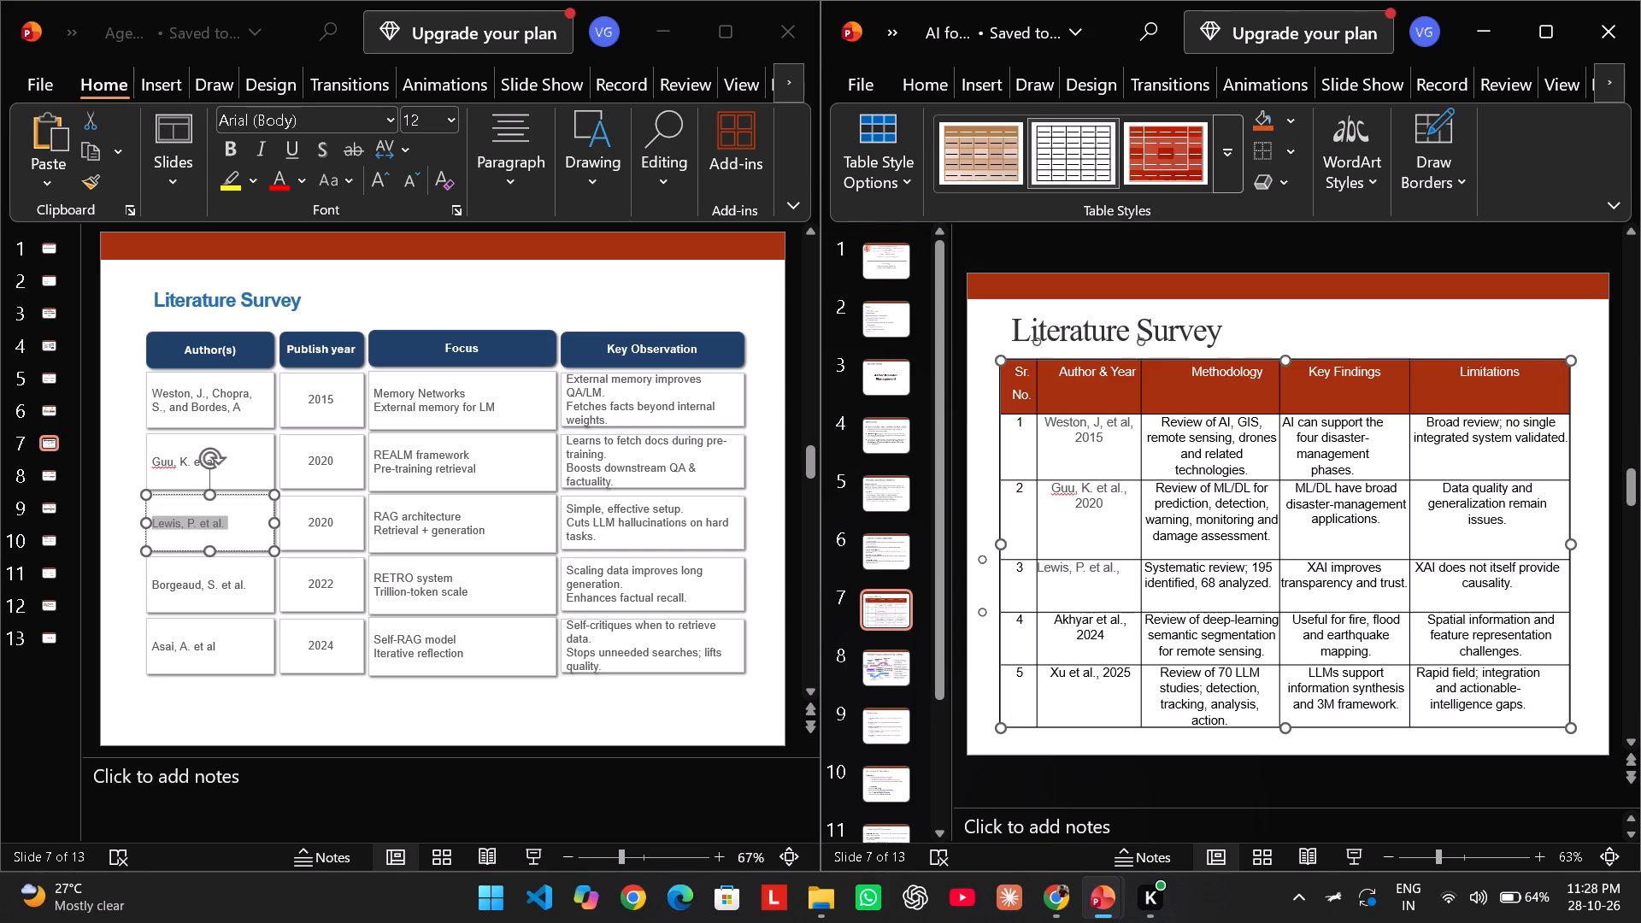
pyautogui.press('space')
pyautogui.write('2020')
# Centre the "Lewis, P. et al., 2020" entry within its Author & Year cell in row 3.
pyautogui.moveTo(1083, 582); pyautogui.dragTo(1048, 571)
pyautogui.moveTo(1048, 571); pyautogui.dragTo(1039, 567)
pyautogui.click(1173, 522)
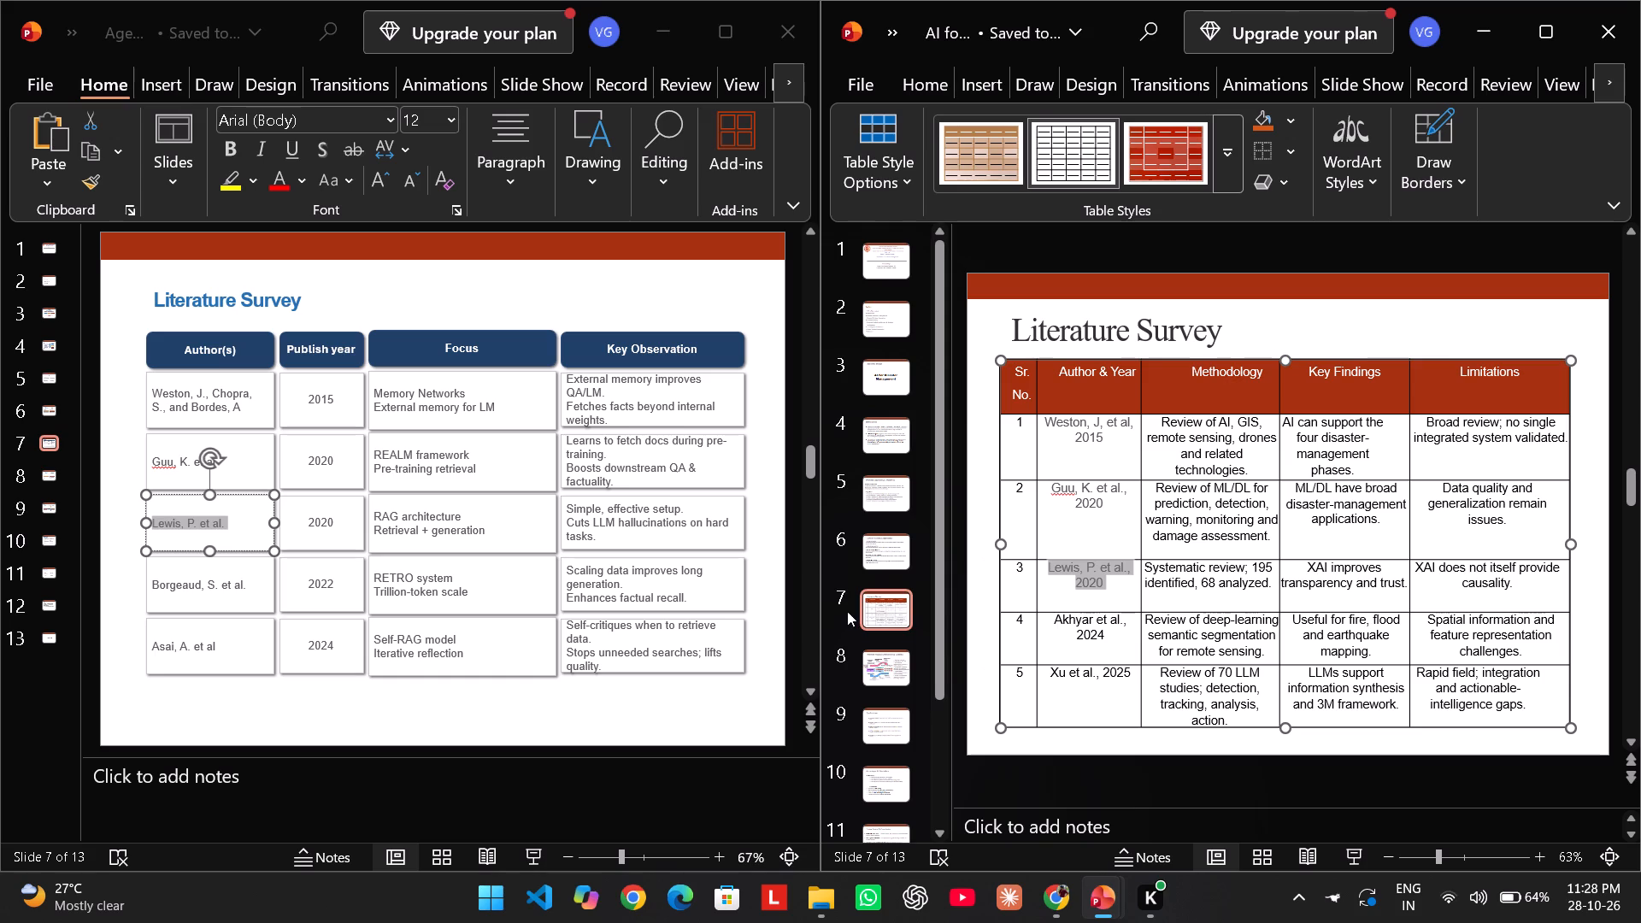
# Replace "Akhyar et al., 2024" in row 4 with the author copied from the Agentic RAG survey's fourth row, completed as "Borgeaud, S. et al., 2022".
pyautogui.tripleClick(229, 580)
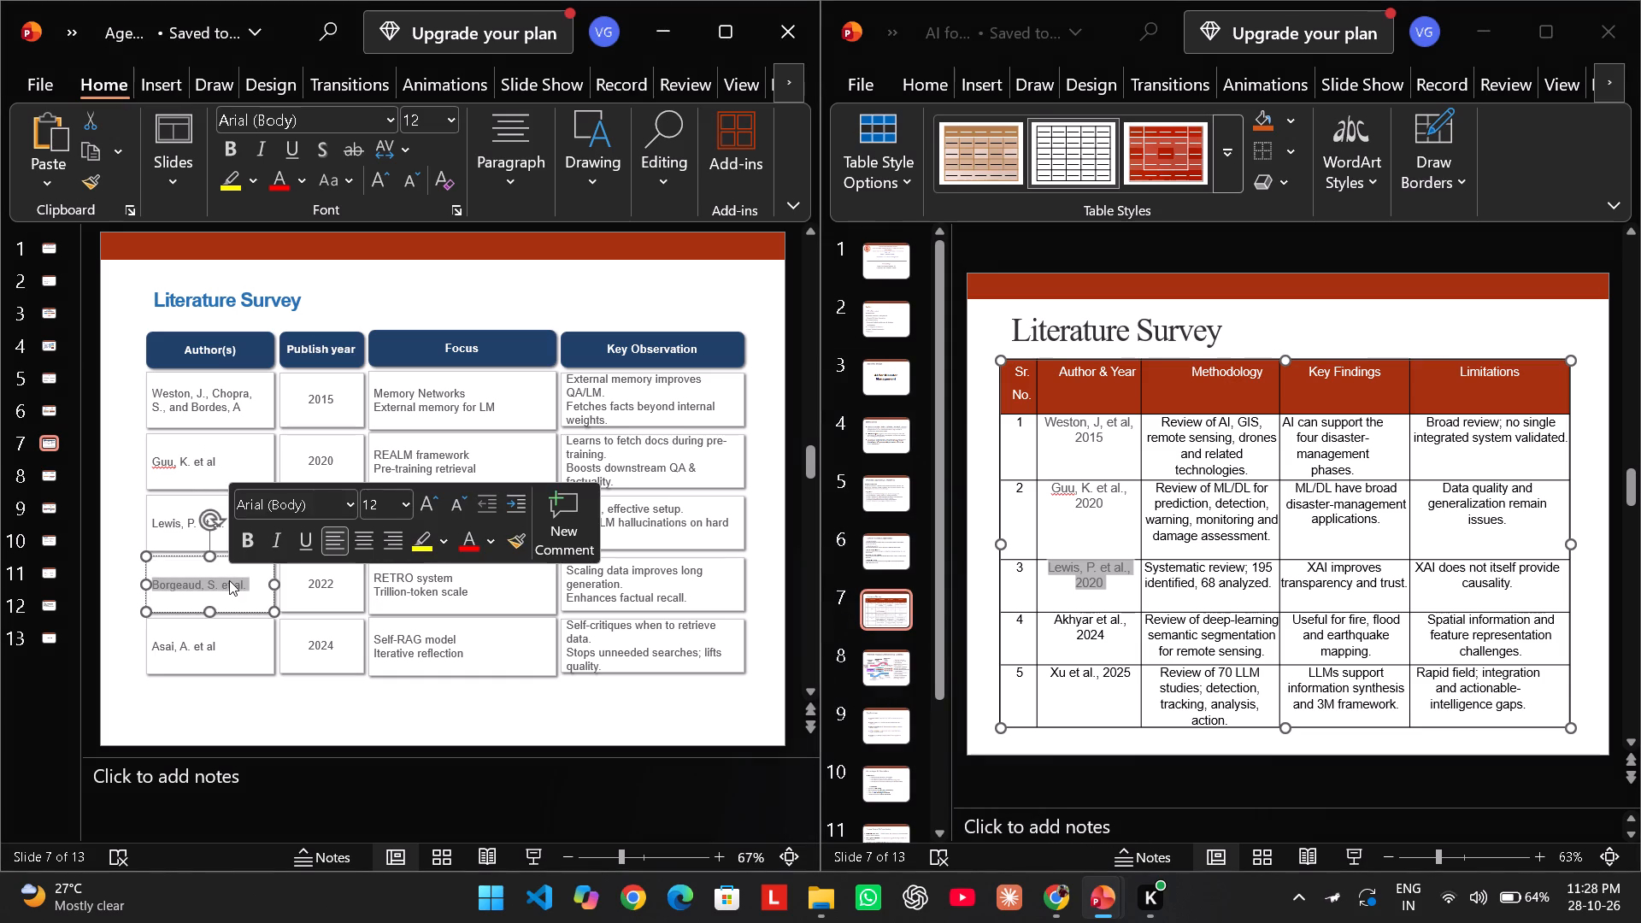
pyautogui.hotkey('ctrl', 'c')
pyautogui.tripleClick(1088, 626)
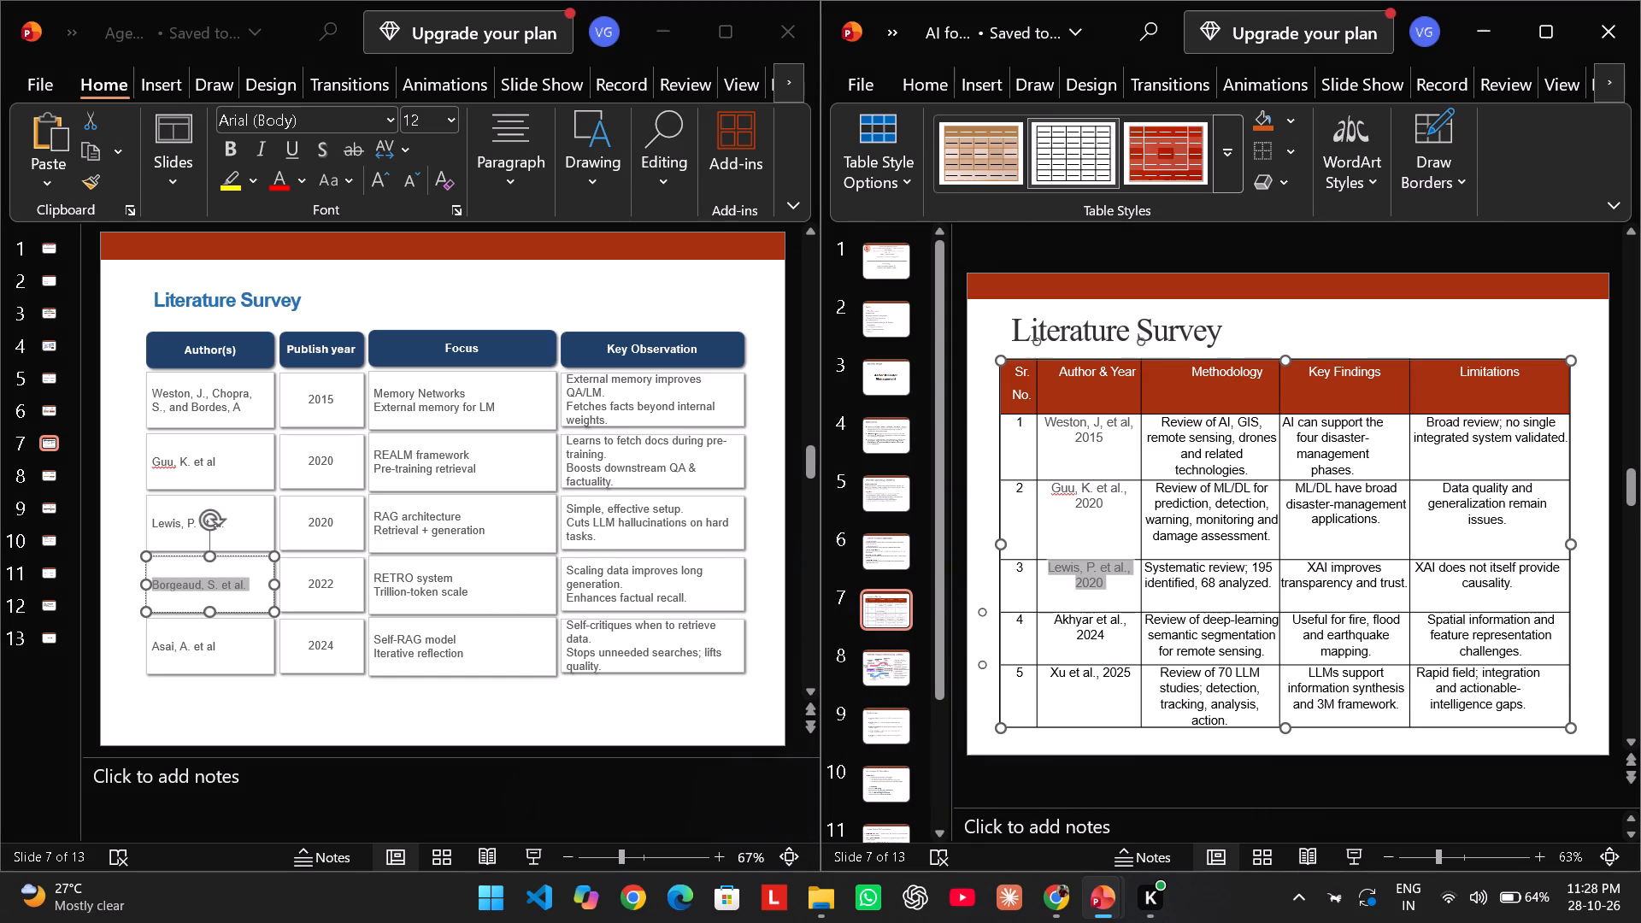
pyautogui.hotkey('ctrl', 'v')
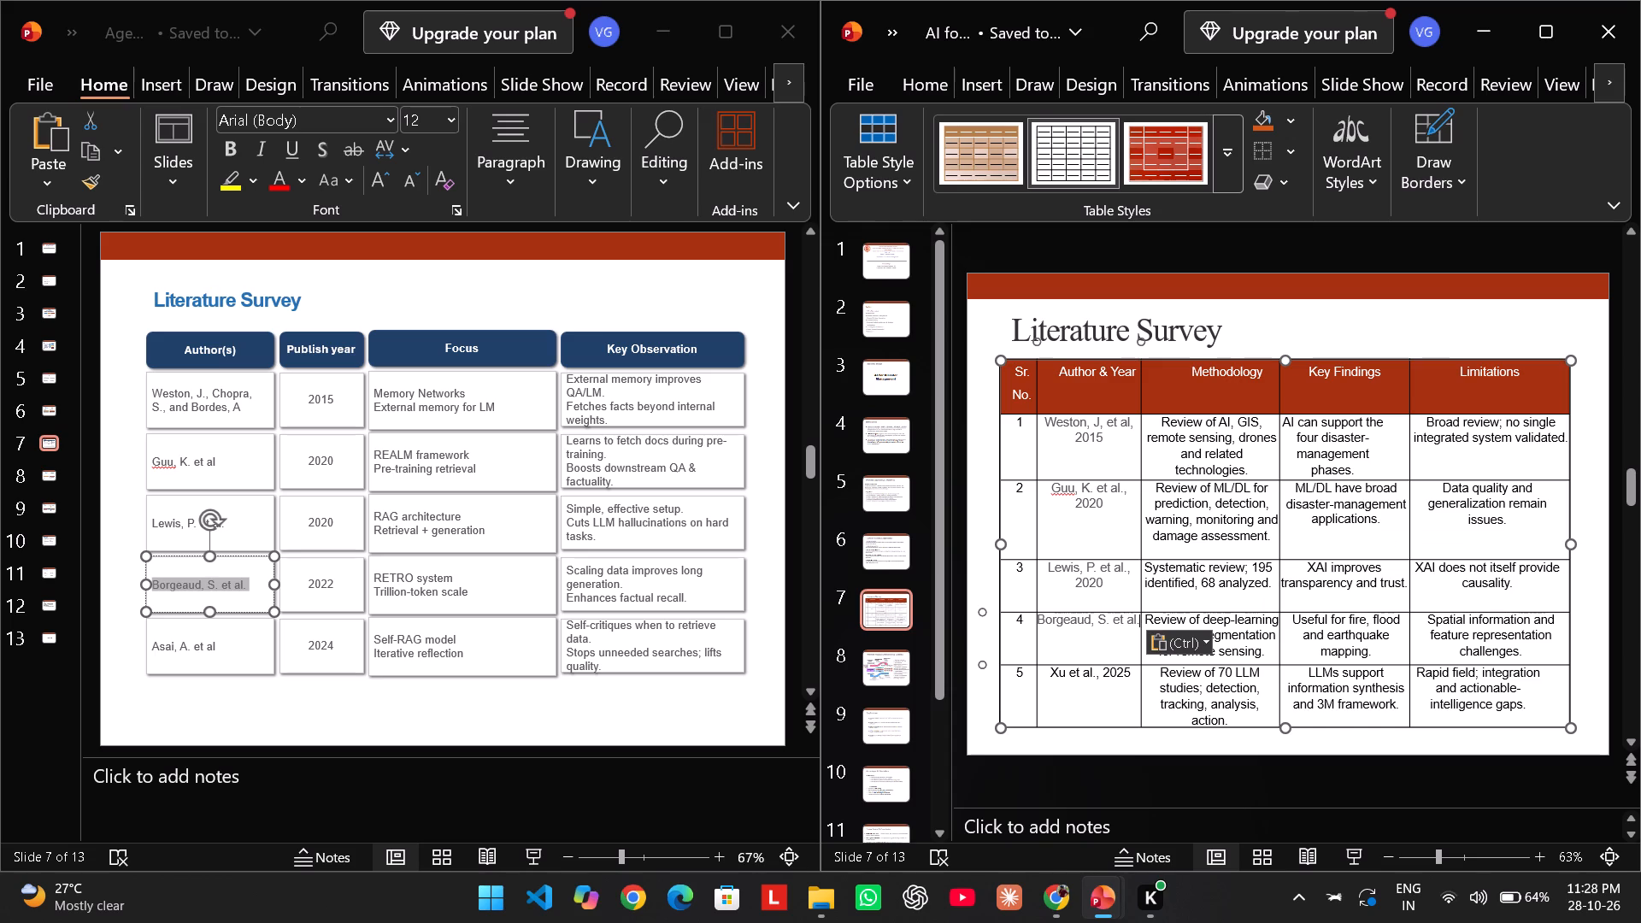
pyautogui.press(',')
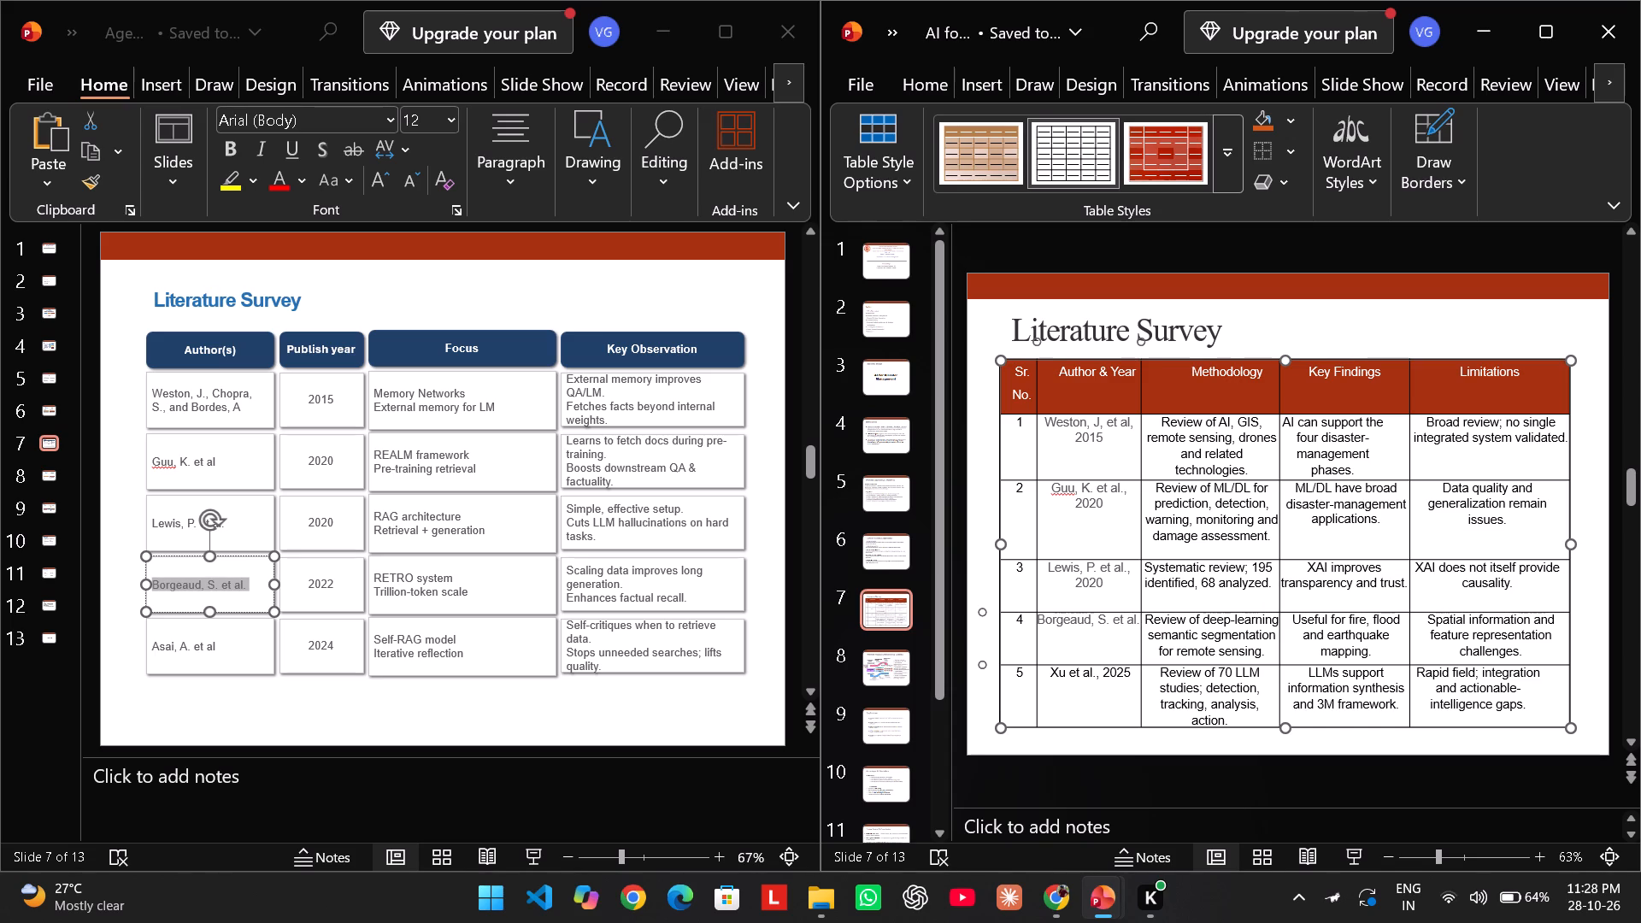
pyautogui.write('20')
pyautogui.write('20')
pyautogui.press(',')
pyautogui.press('space')
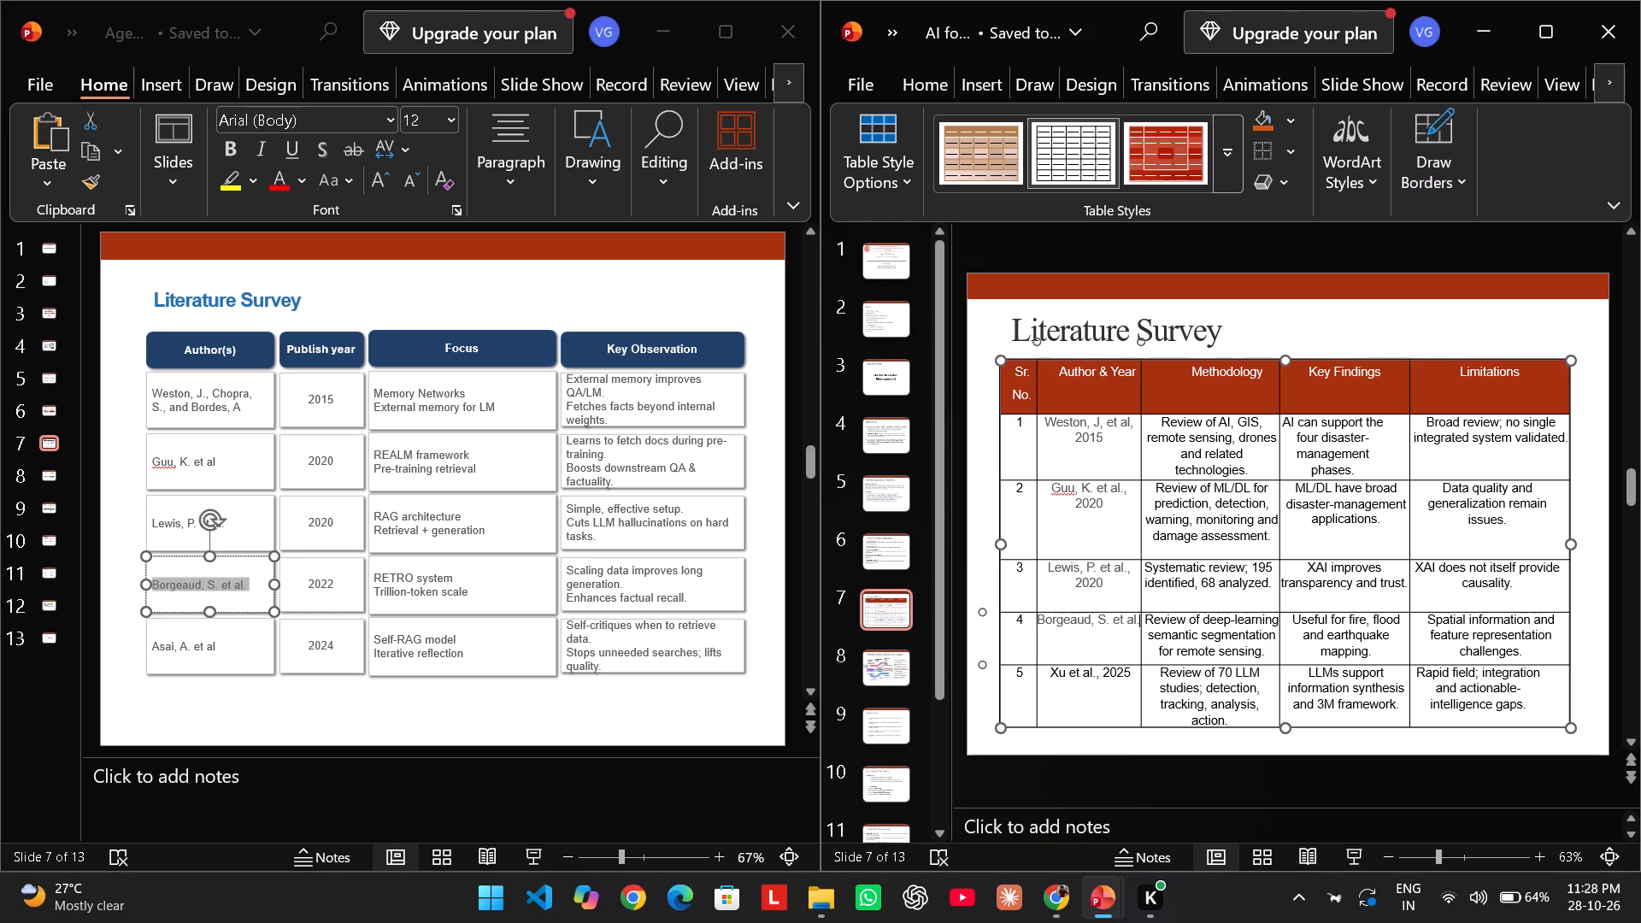
pyautogui.click(1119, 627)
pyautogui.click(1136, 622)
pyautogui.press('Right')
pyautogui.press('Right')
pyautogui.press('Right')
pyautogui.press('Right')
pyautogui.press('Right')
pyautogui.press(',')
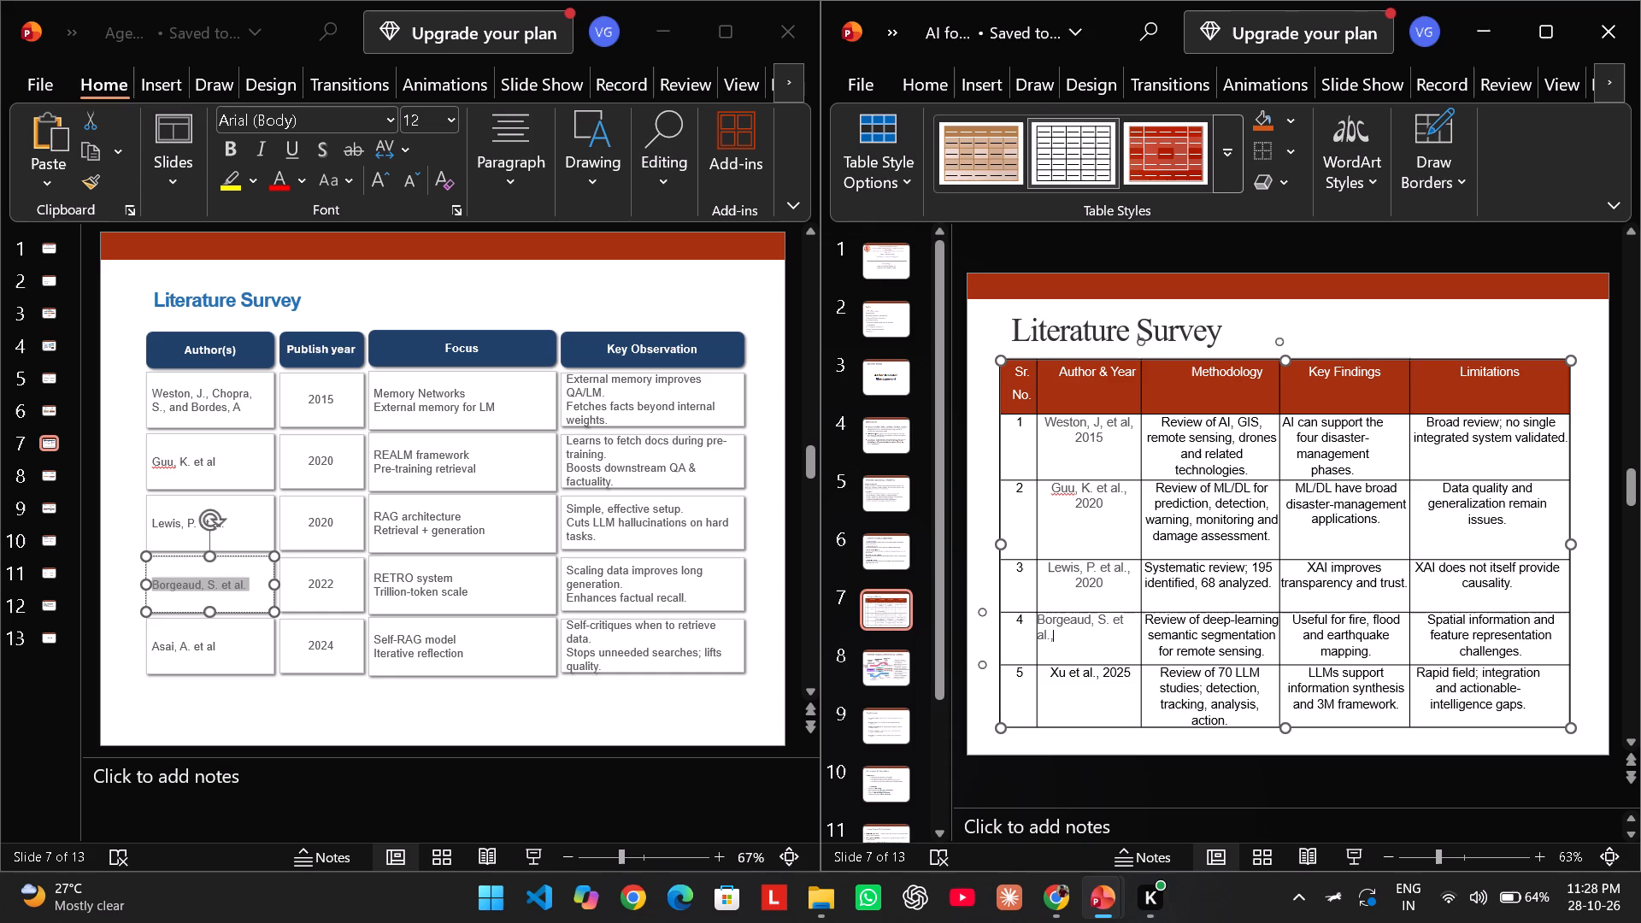
pyautogui.press('space')
pyautogui.write('2022')
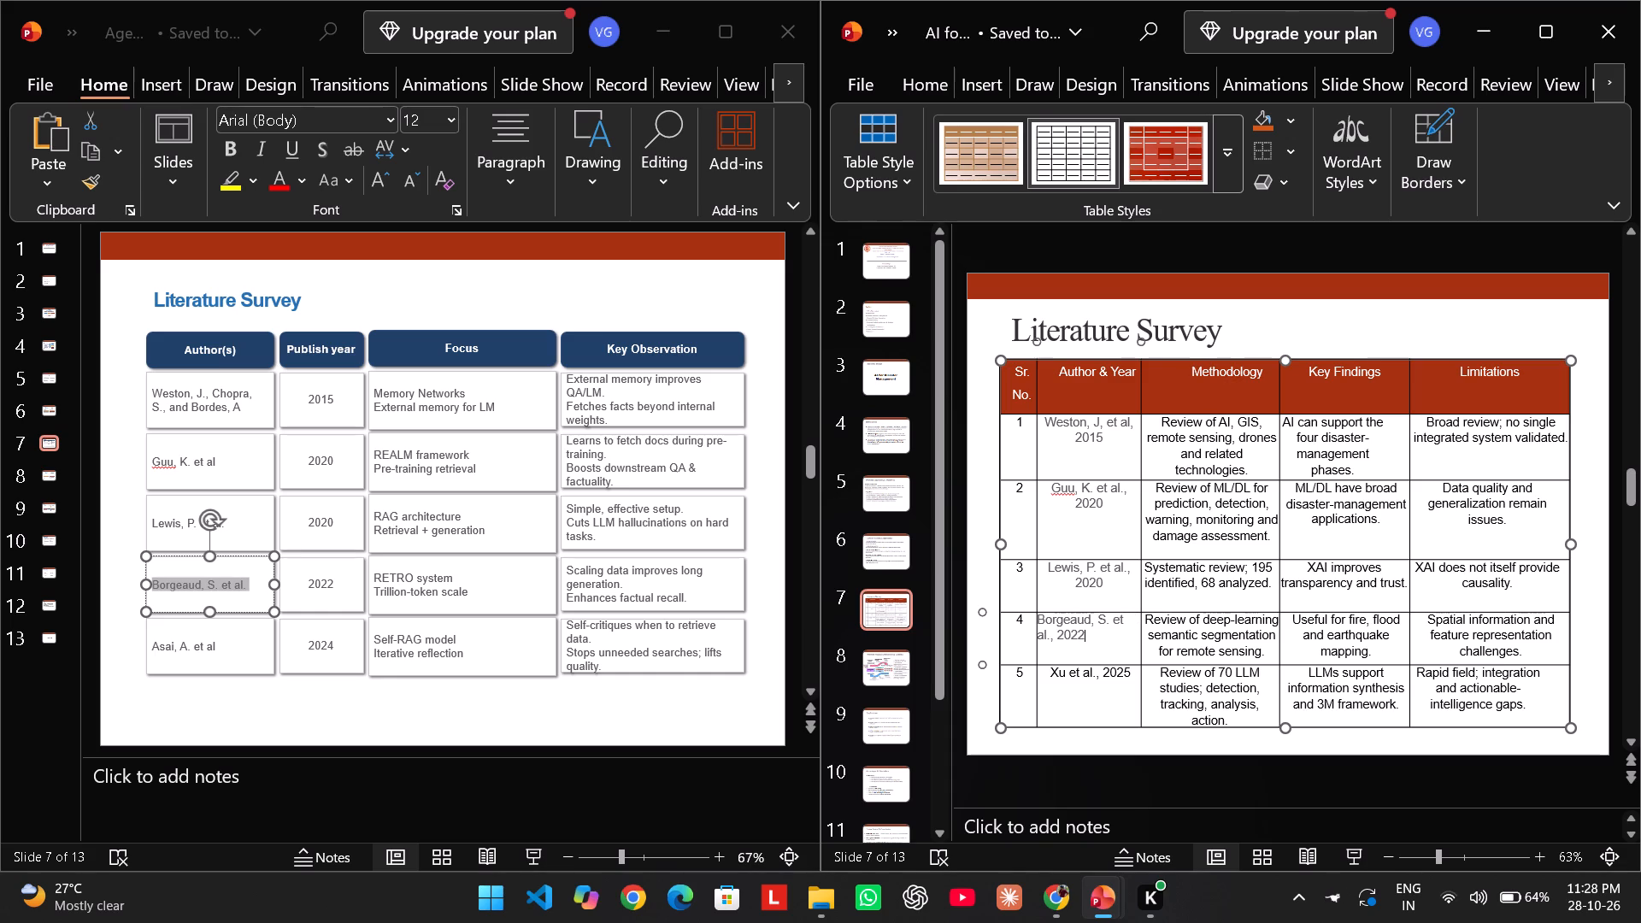
# Centre the "Borgeaud, S. et al., 2022" entry within its Author & Year cell in row 4.
pyautogui.moveTo(1100, 636); pyautogui.dragTo(1044, 620)
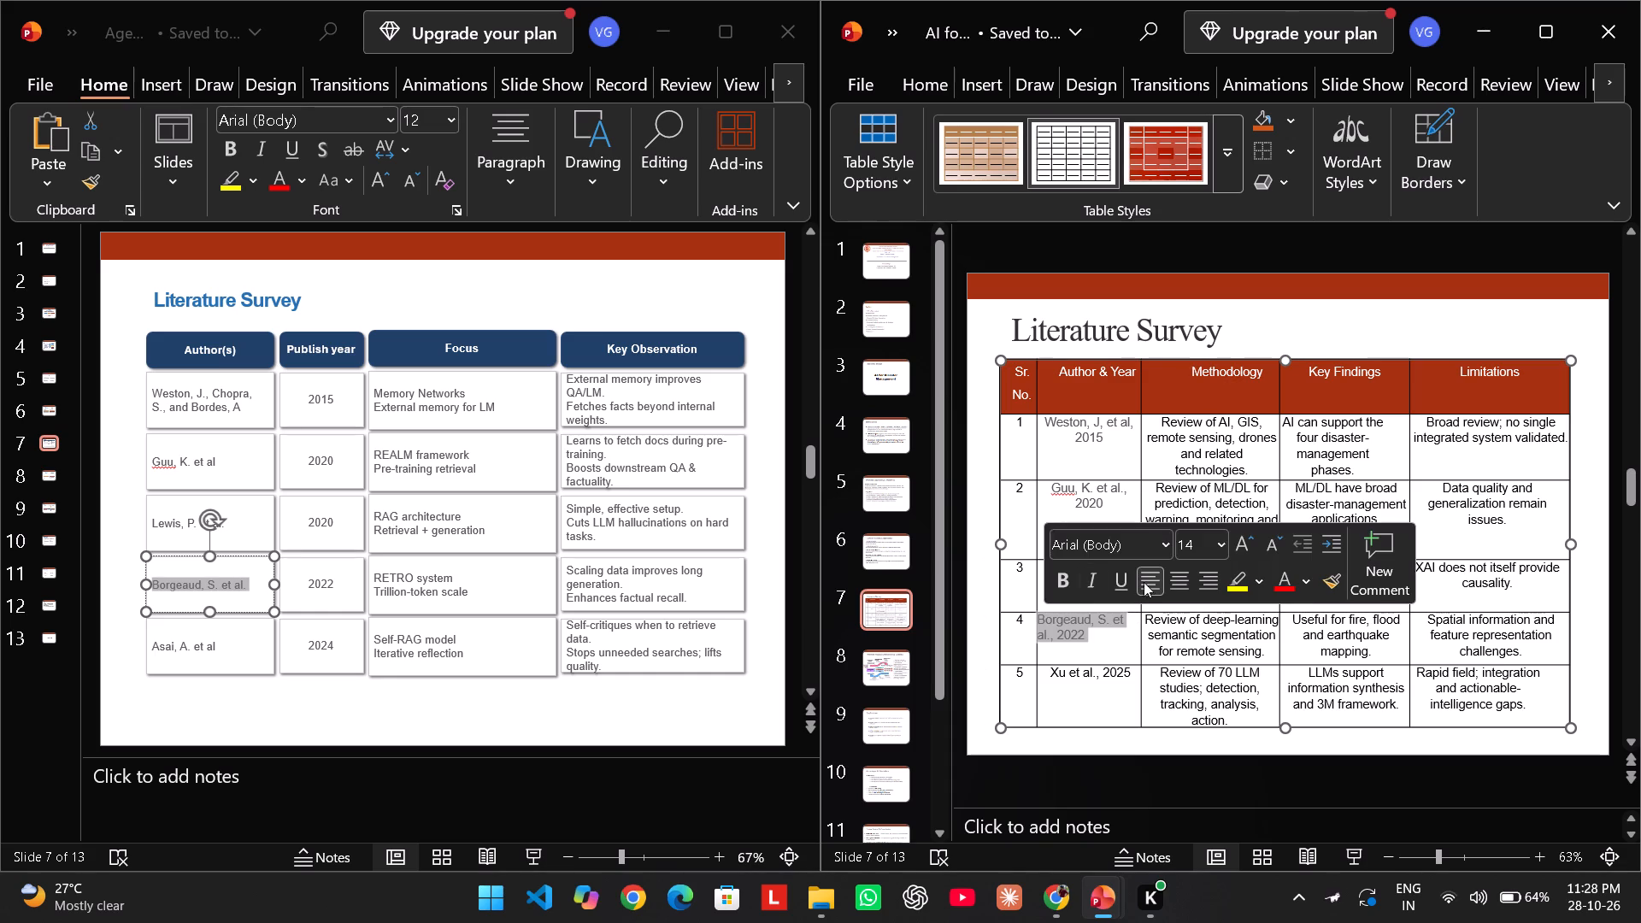
pyautogui.click(1175, 582)
pyautogui.click(1103, 660)
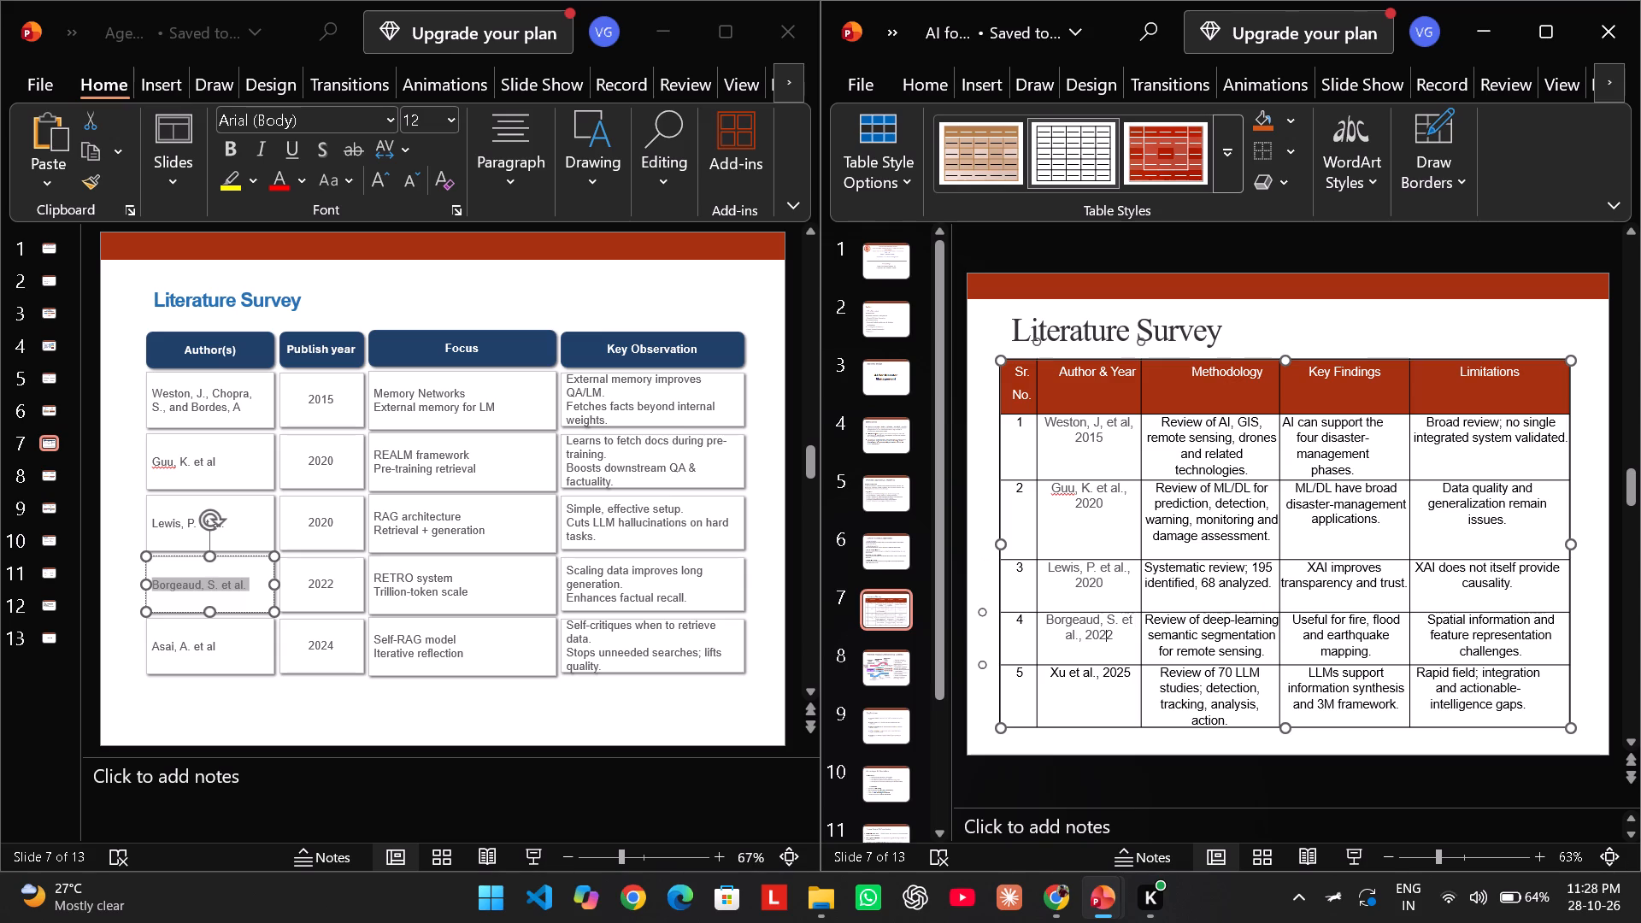
# Replace "Xu et al., 2025" in row 5 with the author copied from the Agentic RAG survey's fifth row, completed as "Asai, A. et al., 2024".
pyautogui.tripleClick(179, 644)
pyautogui.hotkey('ctrl', 'c')
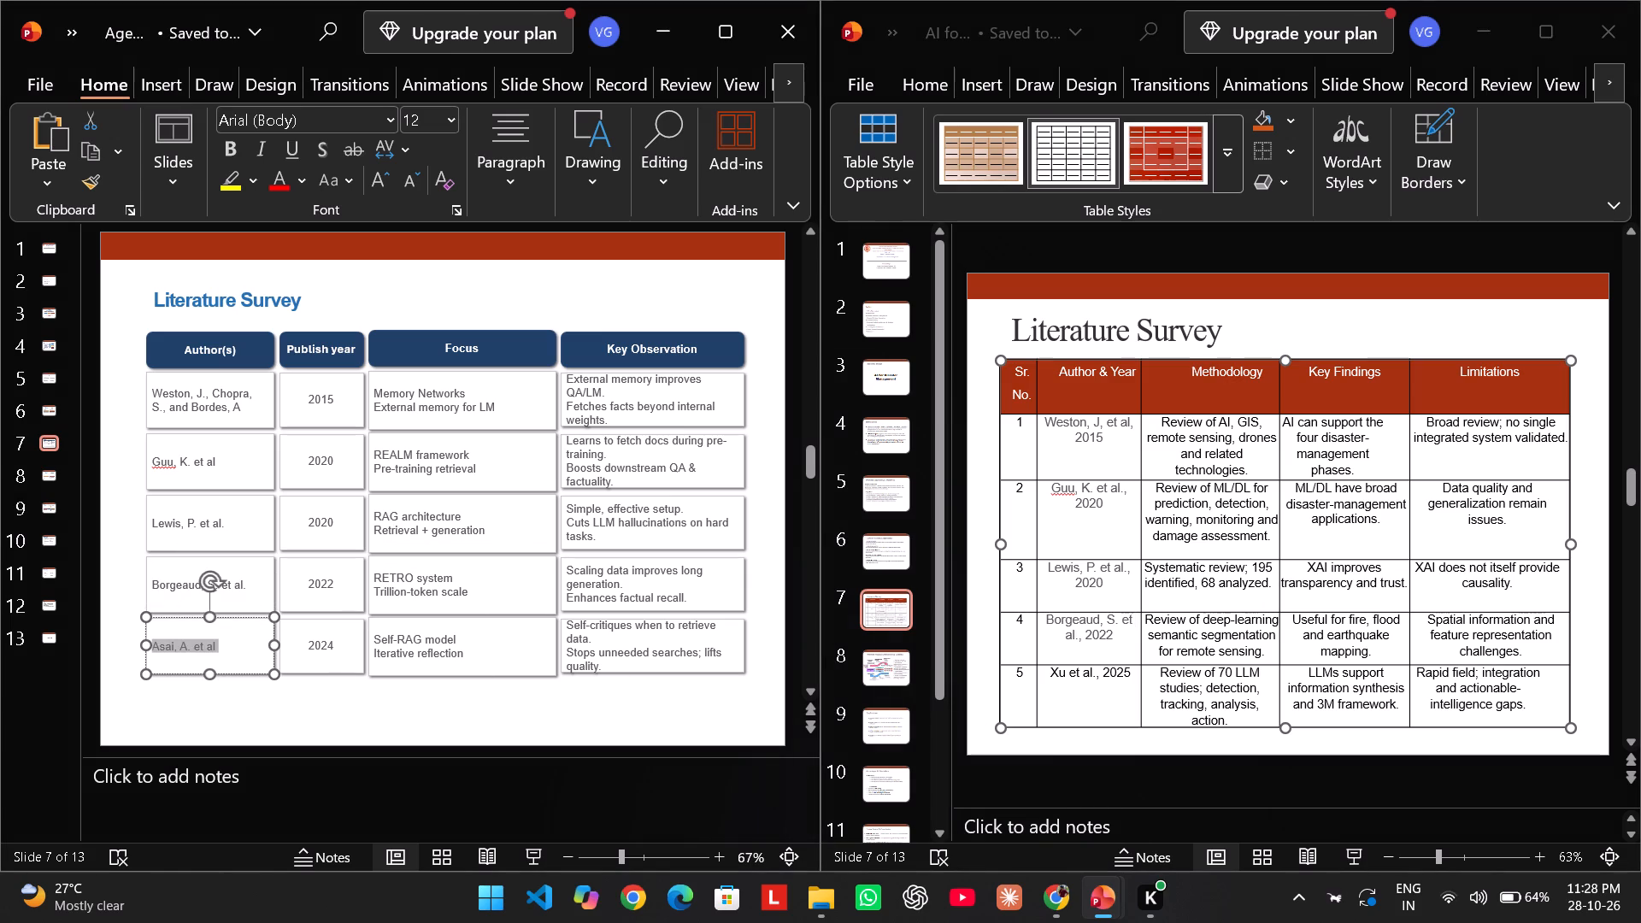
pyautogui.tripleClick(1115, 675)
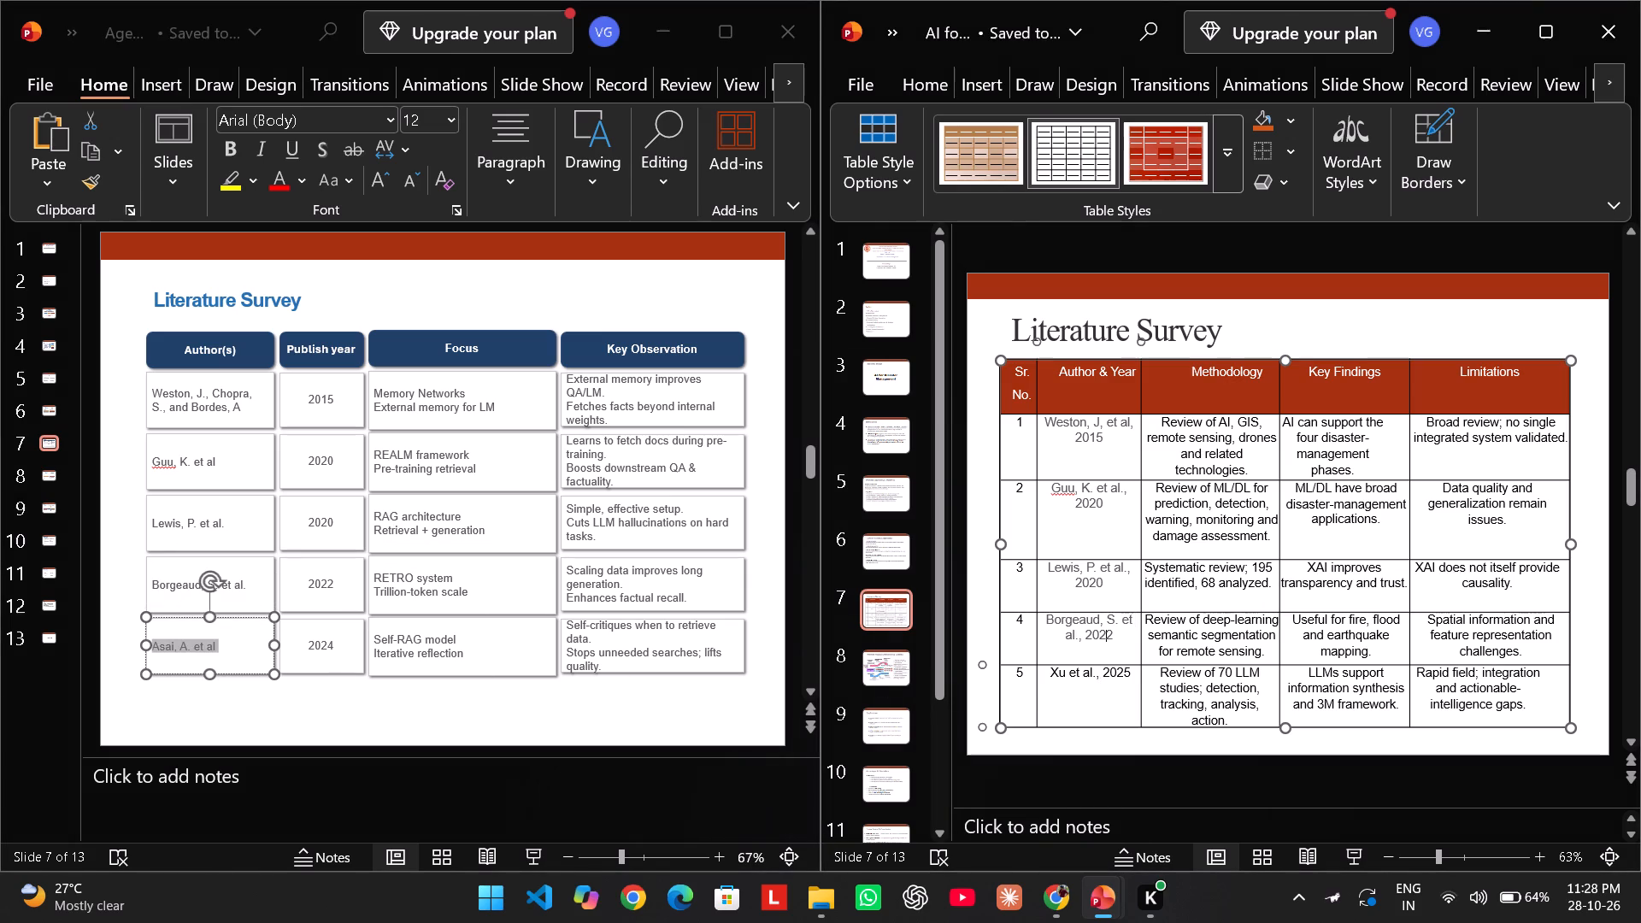
pyautogui.hotkey('ctrl', 'v')
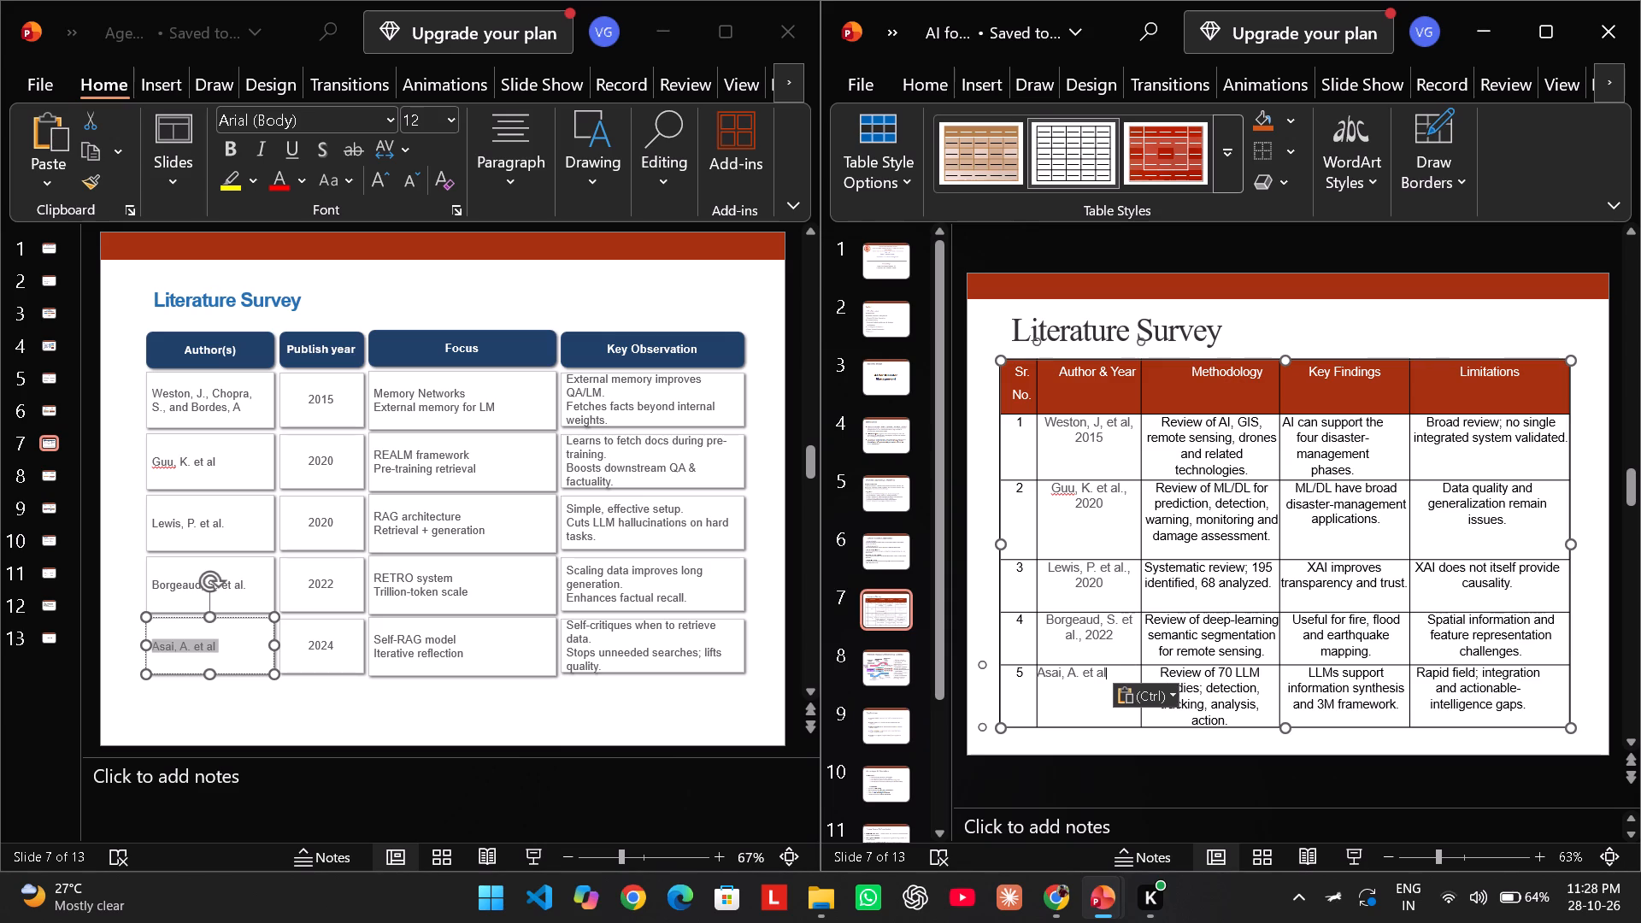
pyautogui.write('.,')
pyautogui.press('Right')
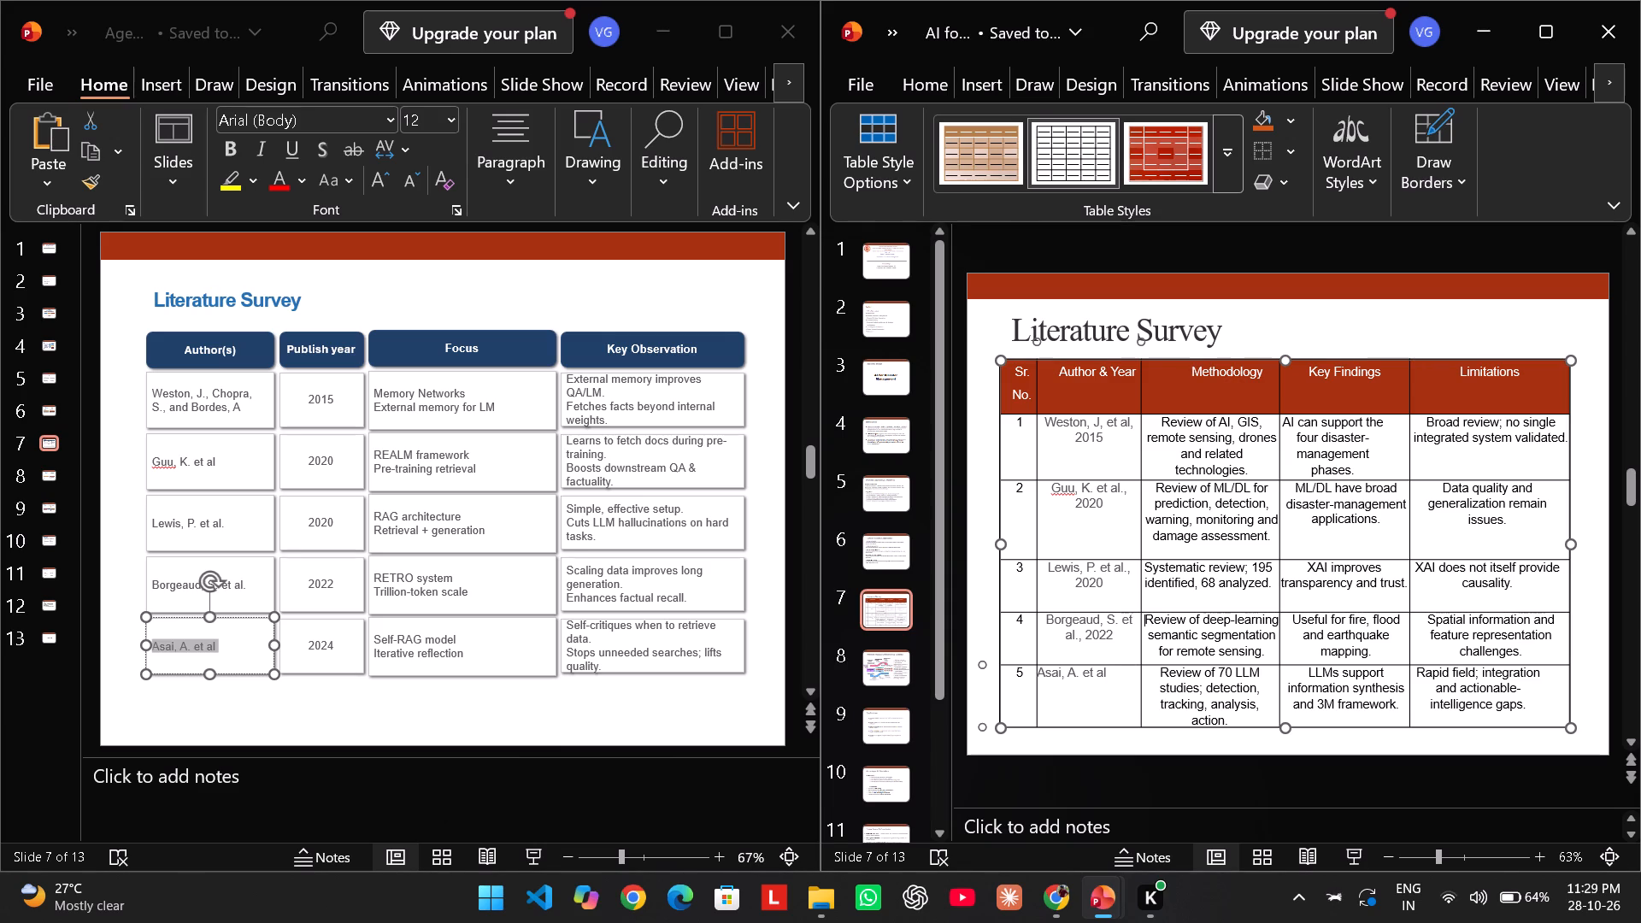
pyautogui.click(1107, 677)
pyautogui.write('.,')
pyautogui.press('space')
pyautogui.write('2024')
# Centre the "Asai, A. et al., 2024" entry within its Author & Year cell in row 5.
pyautogui.moveTo(1072, 695); pyautogui.dragTo(1032, 673)
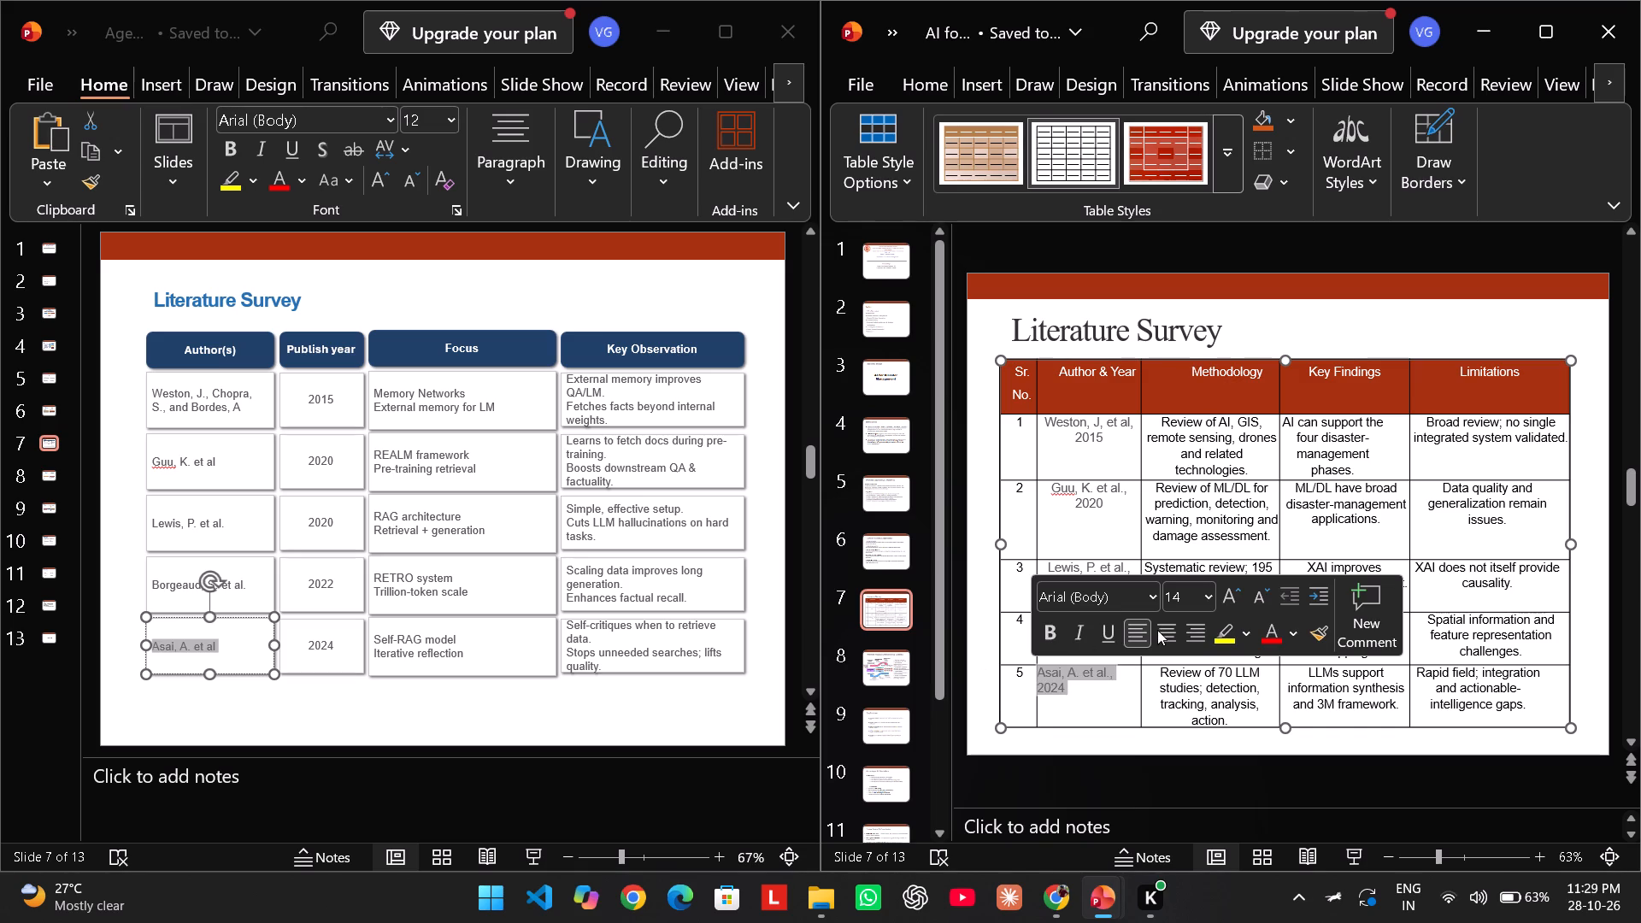
pyautogui.click(1157, 630)
pyautogui.click(1119, 720)
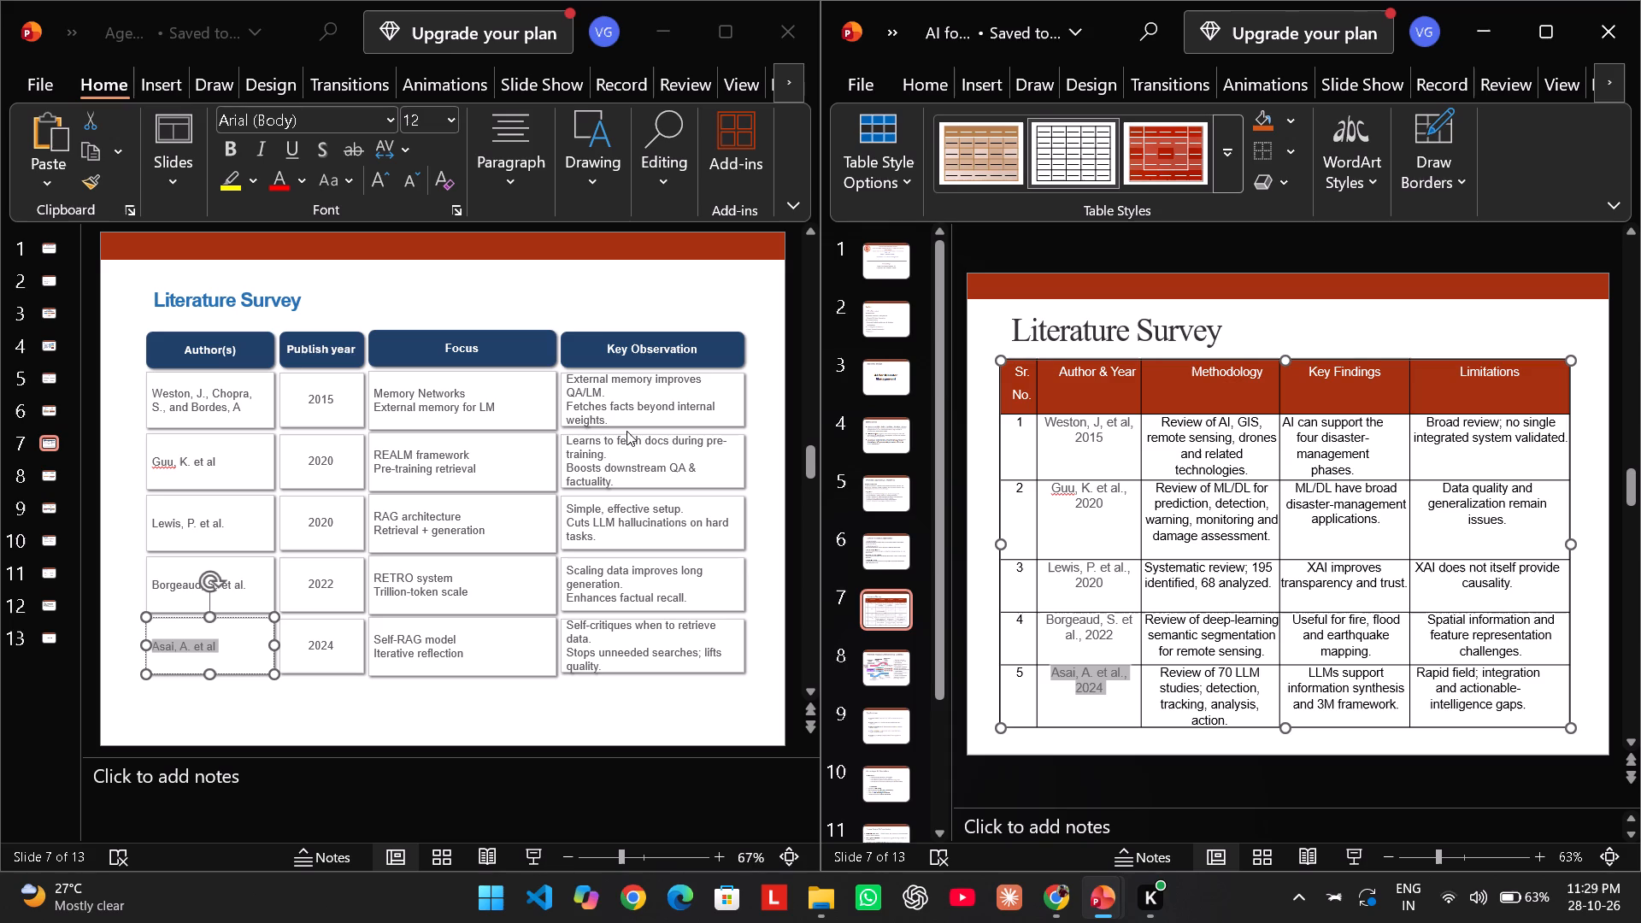
# Open the Agentic_RAG_STC_Report_GR_241235 Word document from the Abhi folder.
pyautogui.click(820, 890)
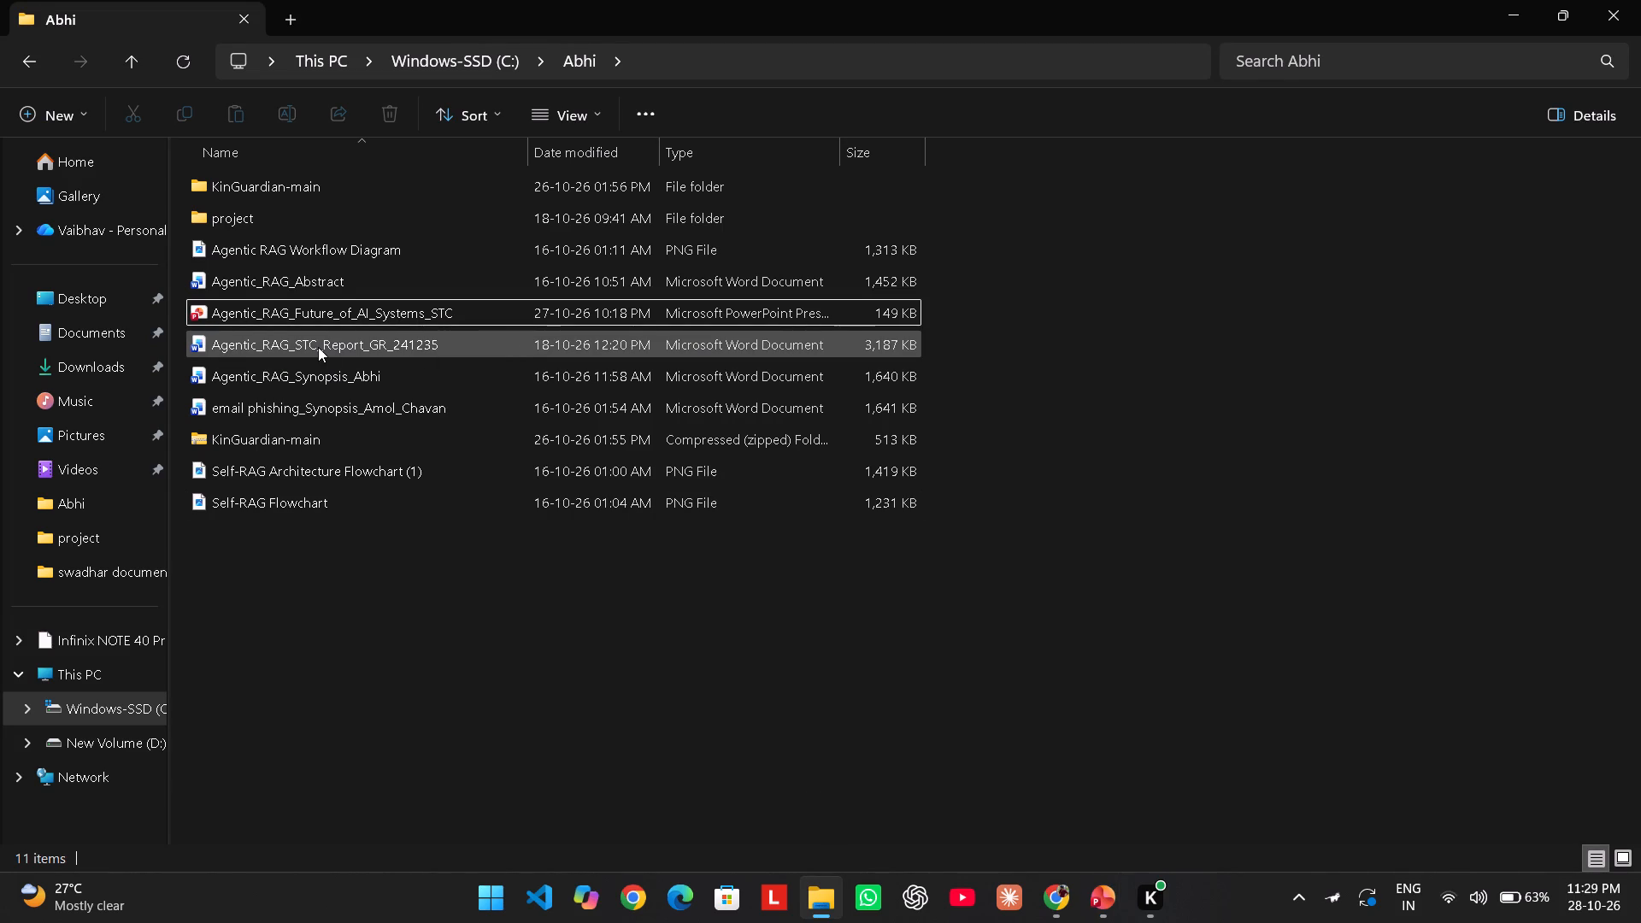
pyautogui.doubleClick(318, 347)
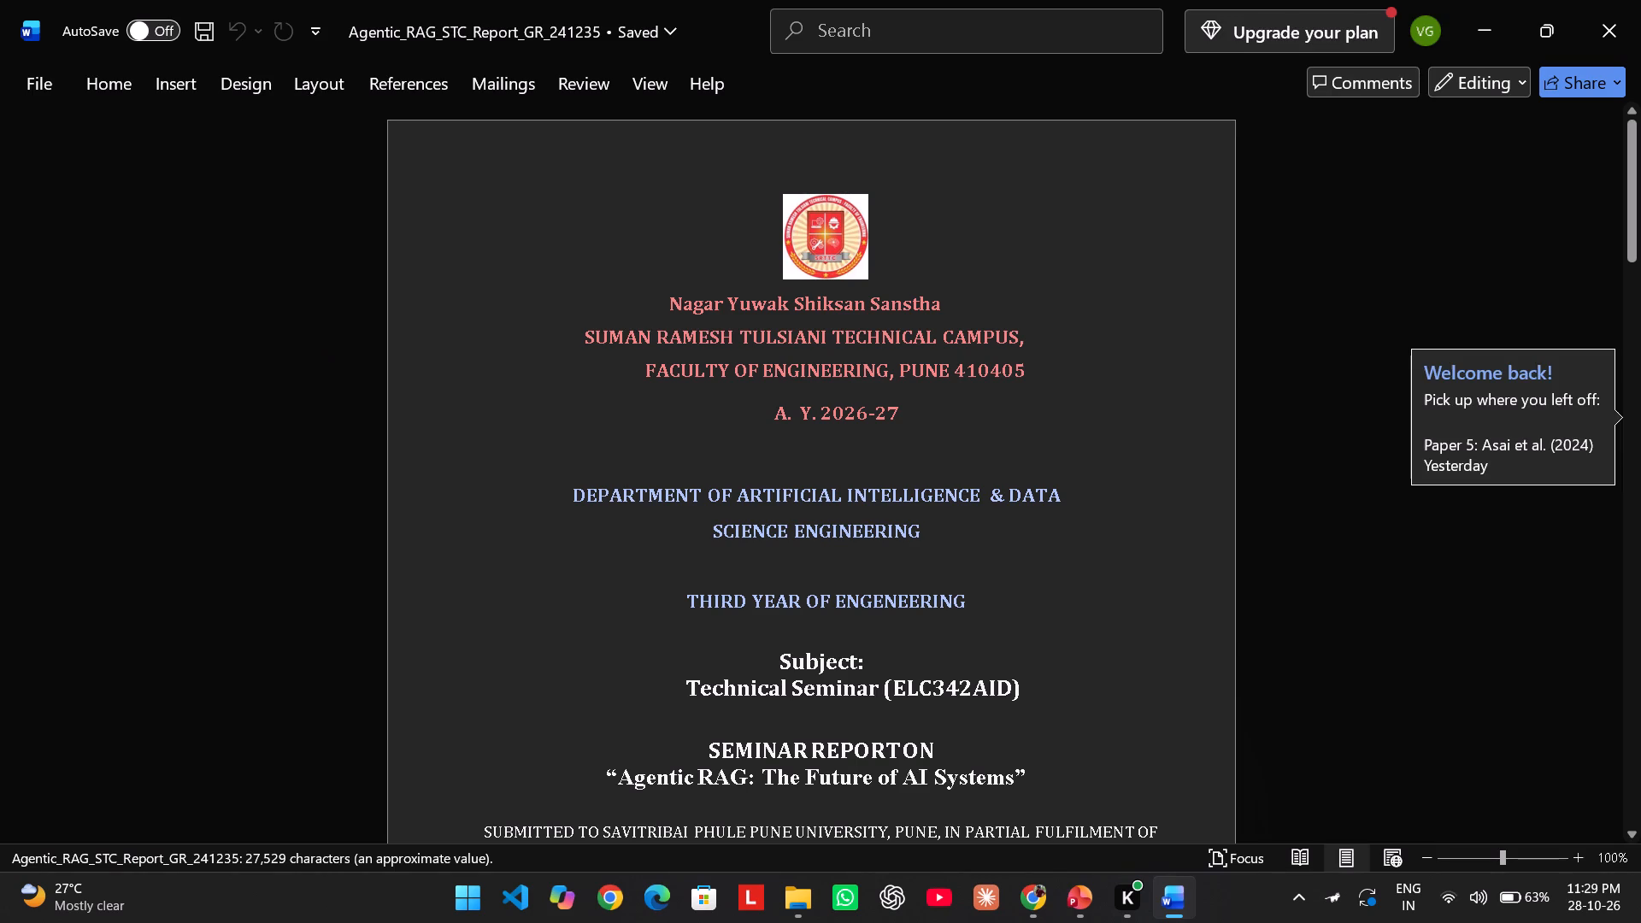
# Skim the Agentic RAG seminar report from the cover page through to the Chapter 9 Conclusion.
pyautogui.scroll(-15, 807, 456)
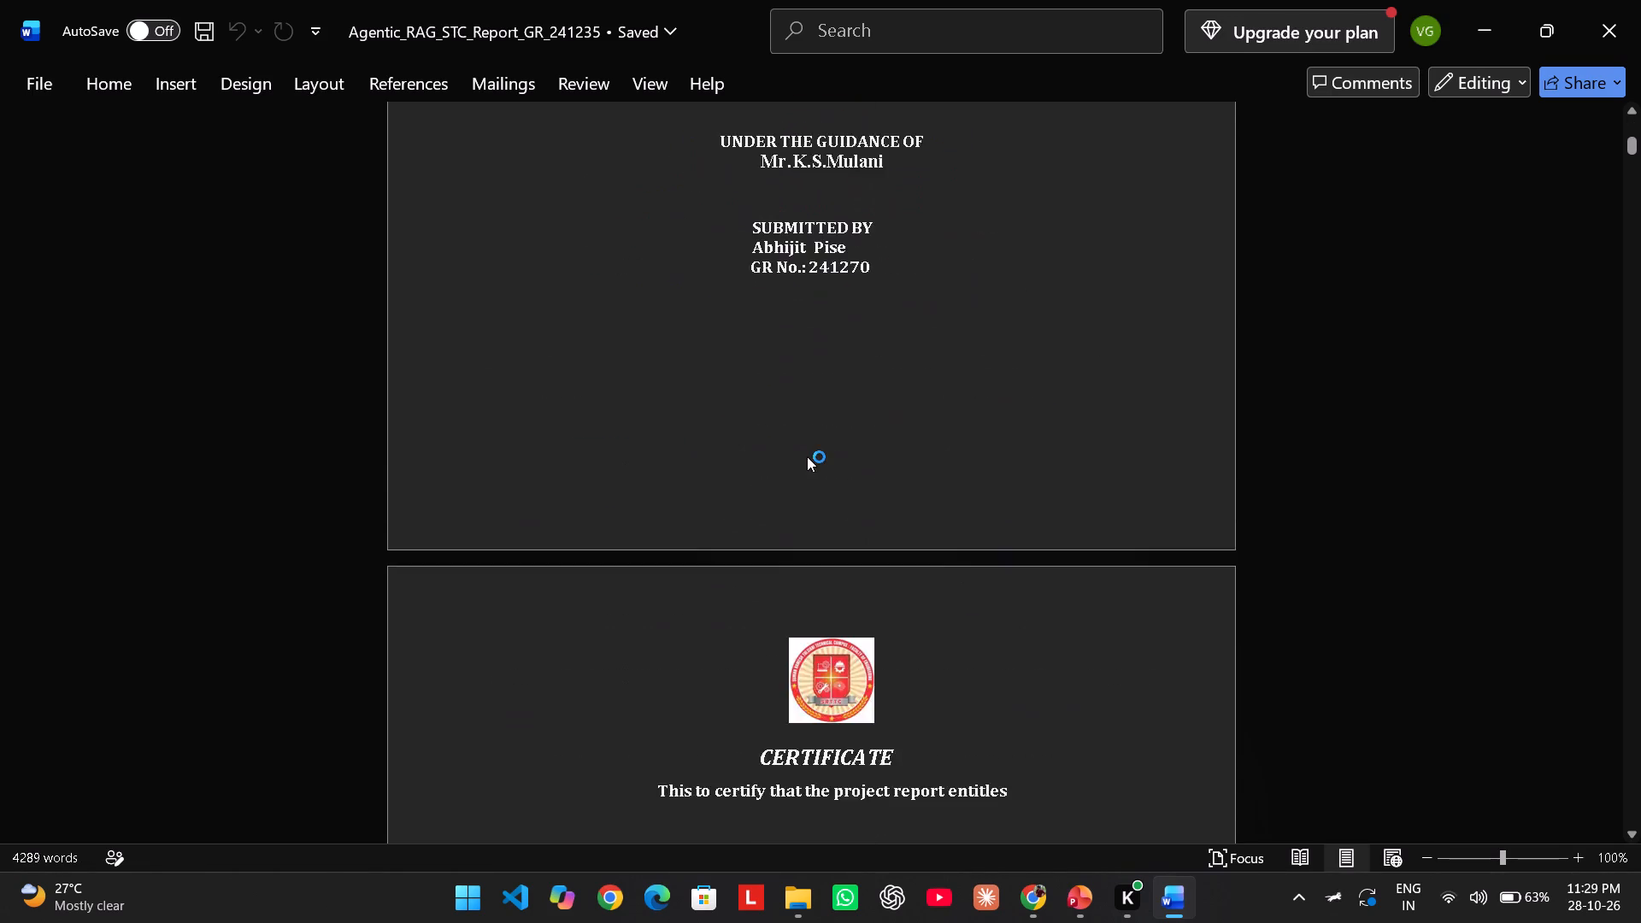
pyautogui.scroll(-20, 807, 456)
pyautogui.scroll(-4, 807, 456)
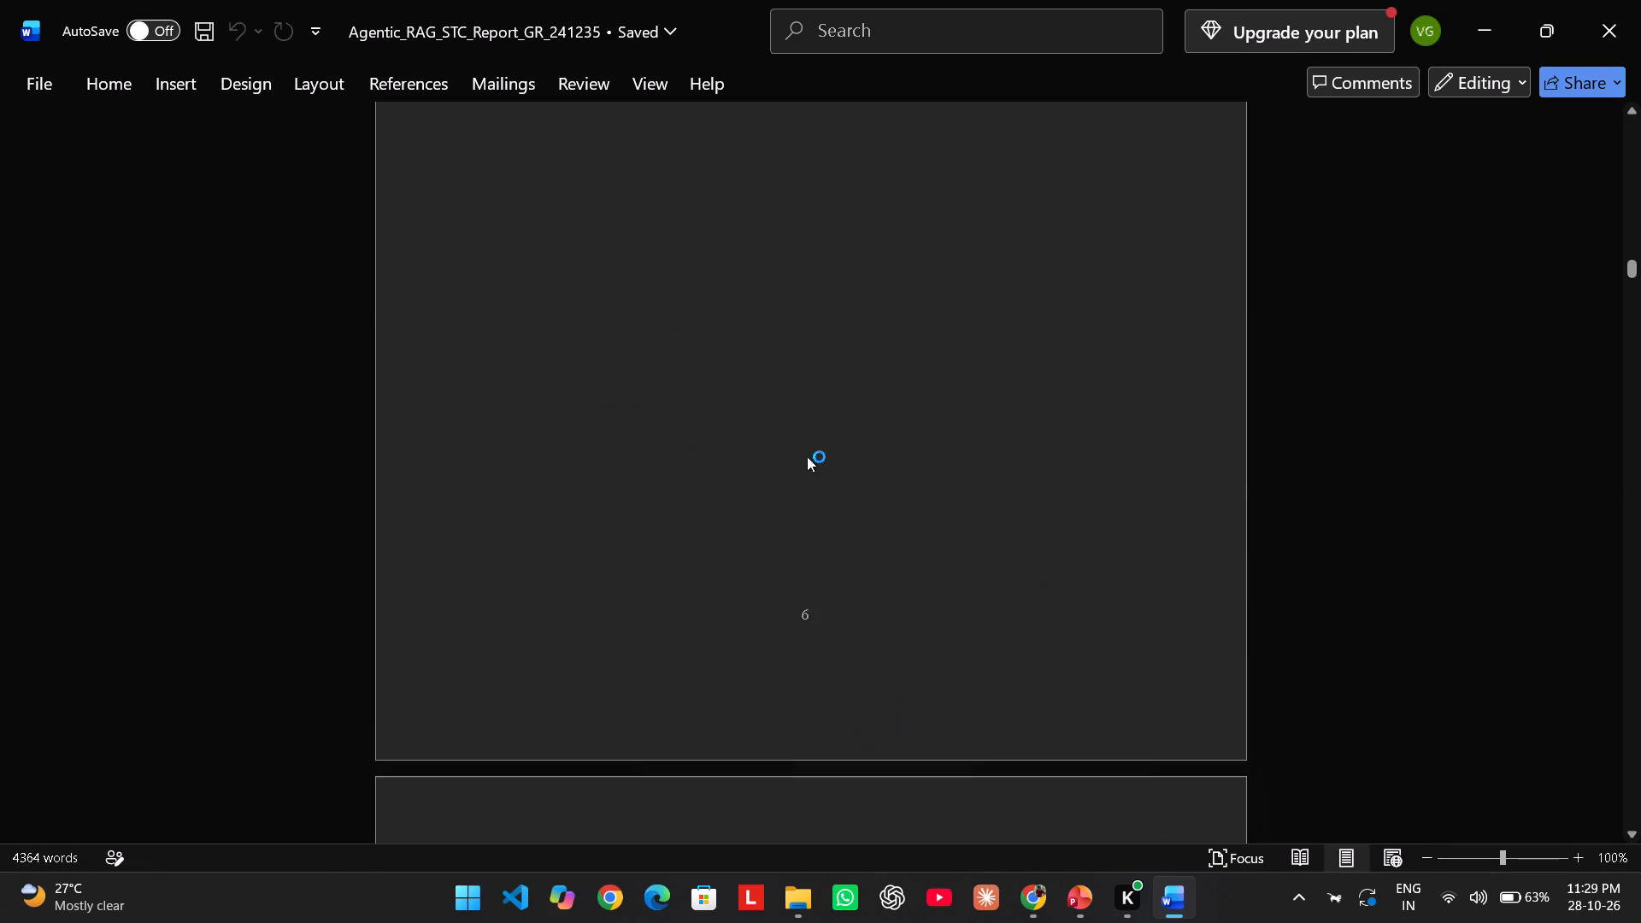
pyautogui.scroll(-17, 807, 456)
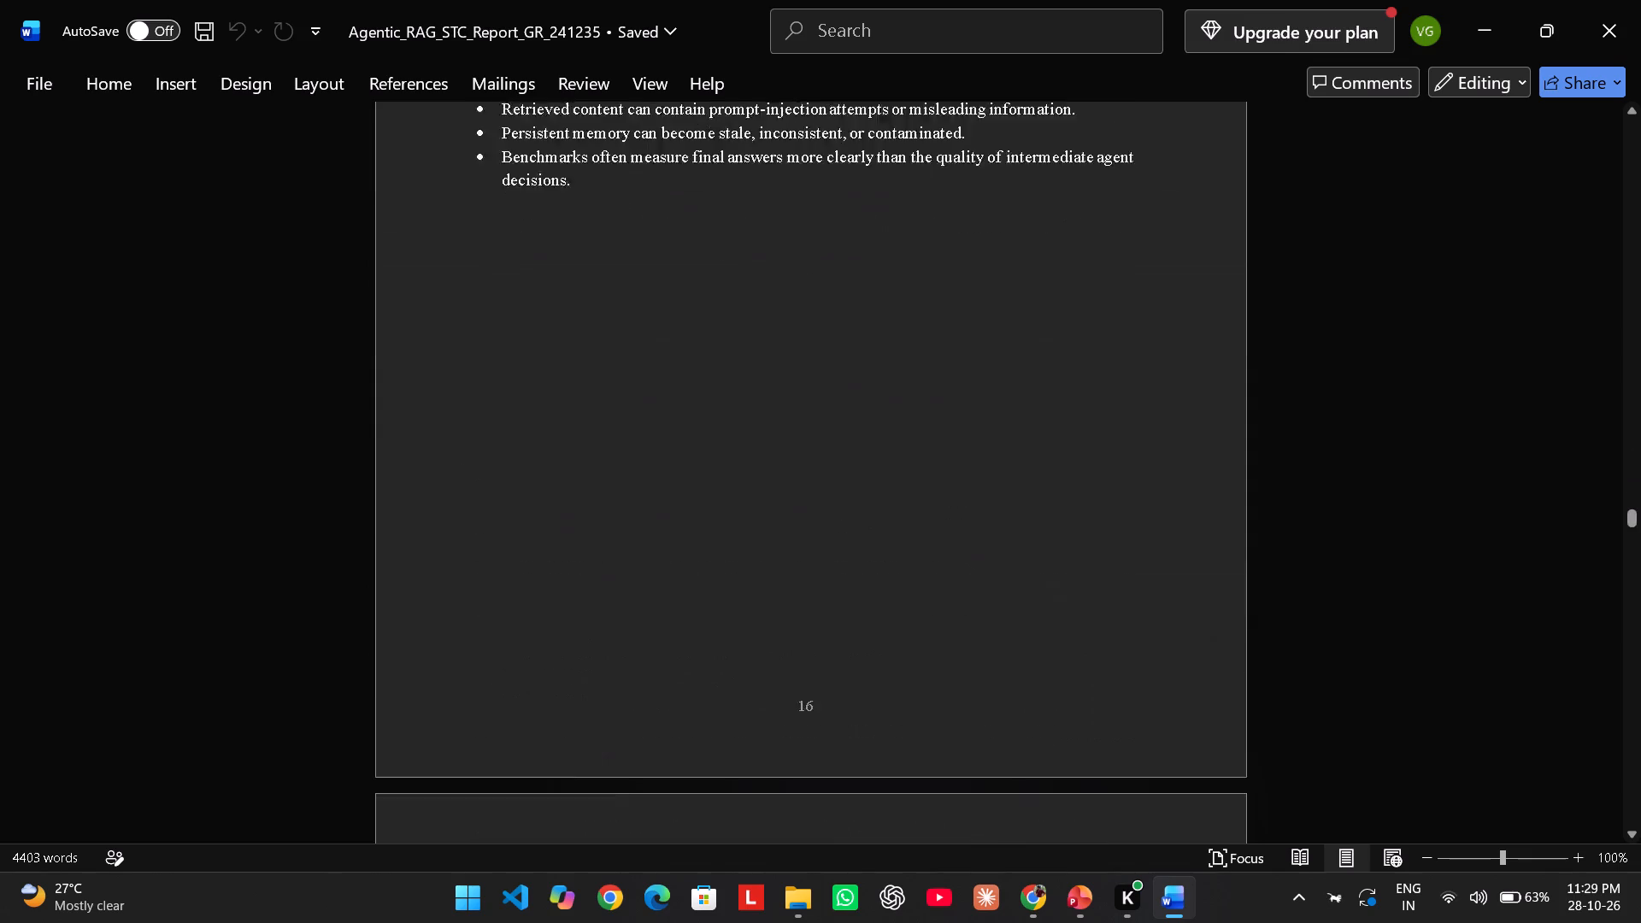
pyautogui.scroll(-6, 807, 456)
pyautogui.scroll(10, 807, 456)
pyautogui.scroll(-1, 807, 456)
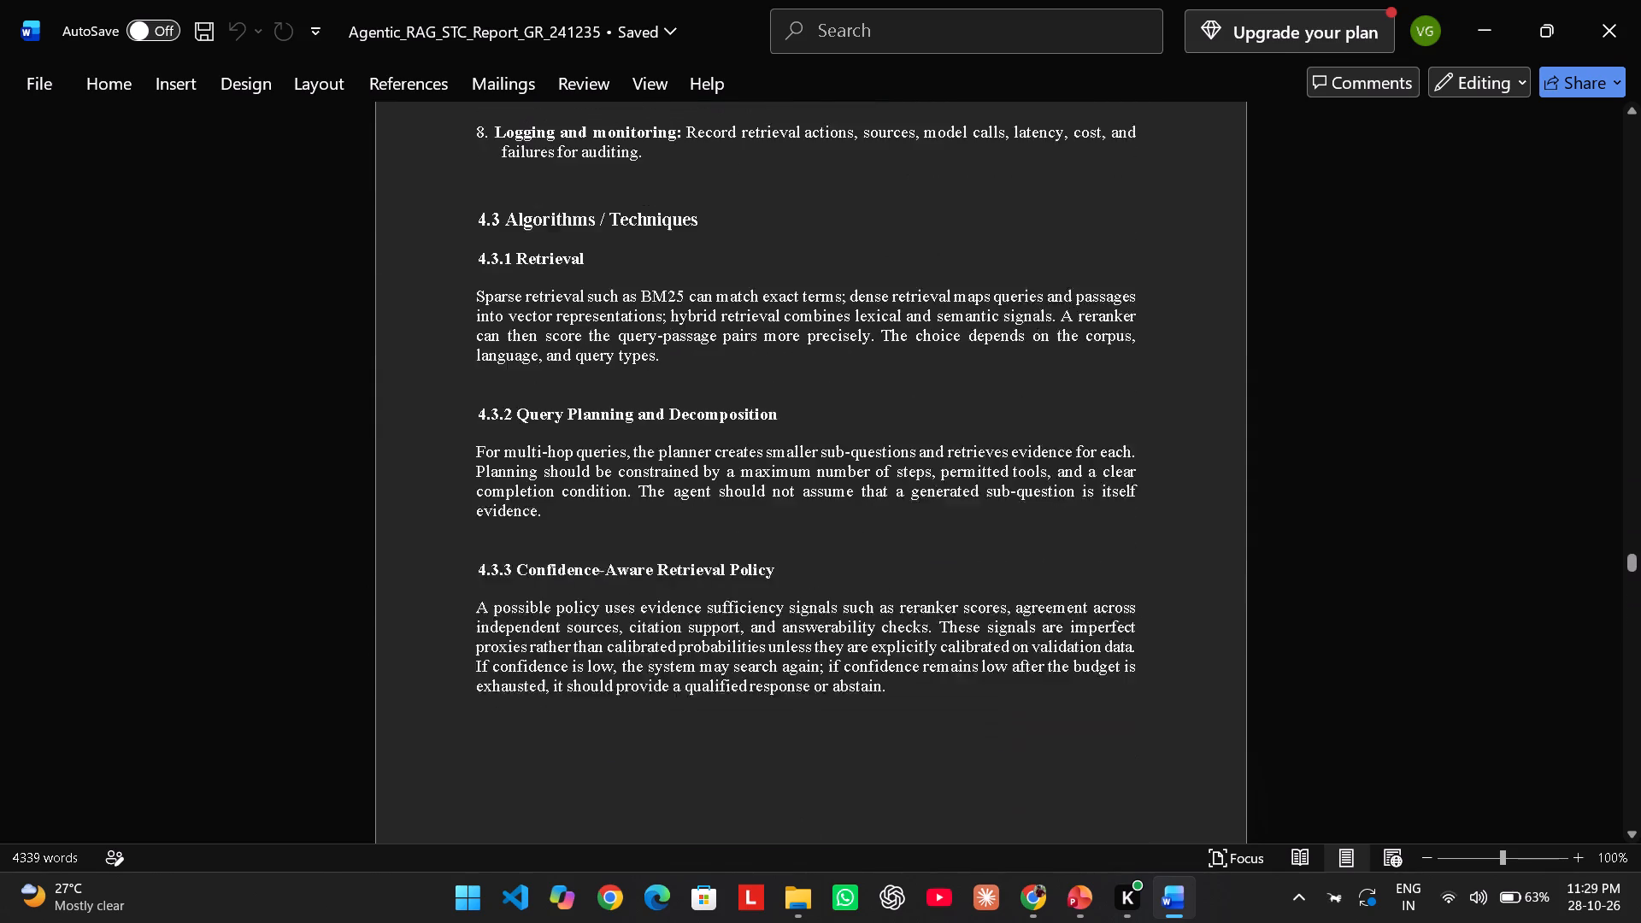
pyautogui.scroll(-11, 807, 456)
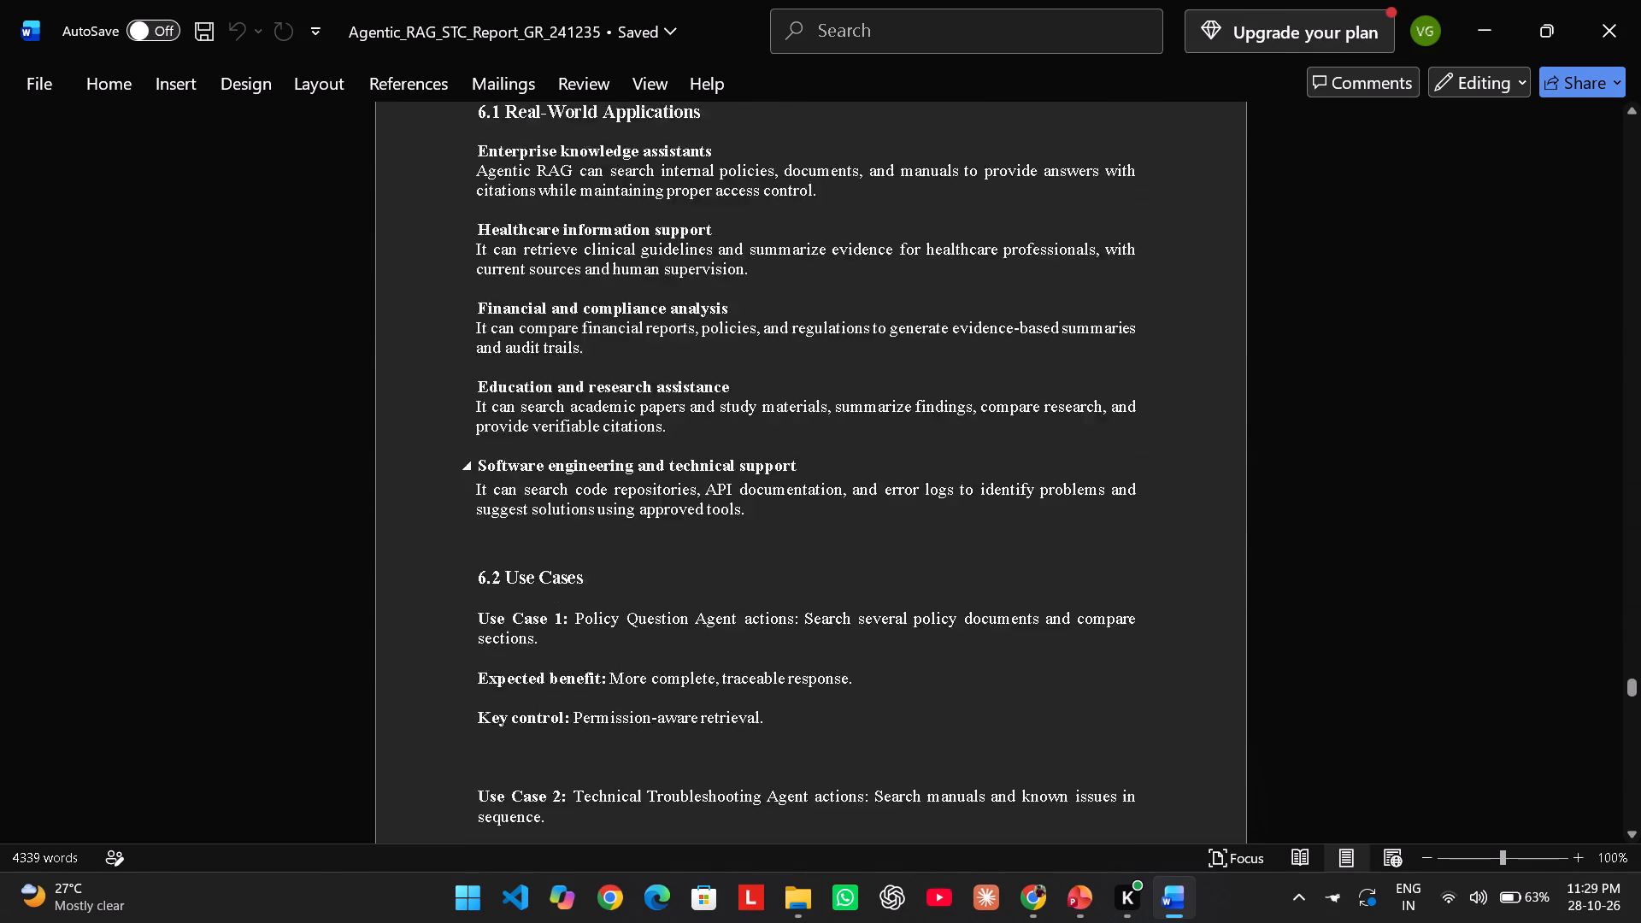
pyautogui.scroll(-10, 807, 456)
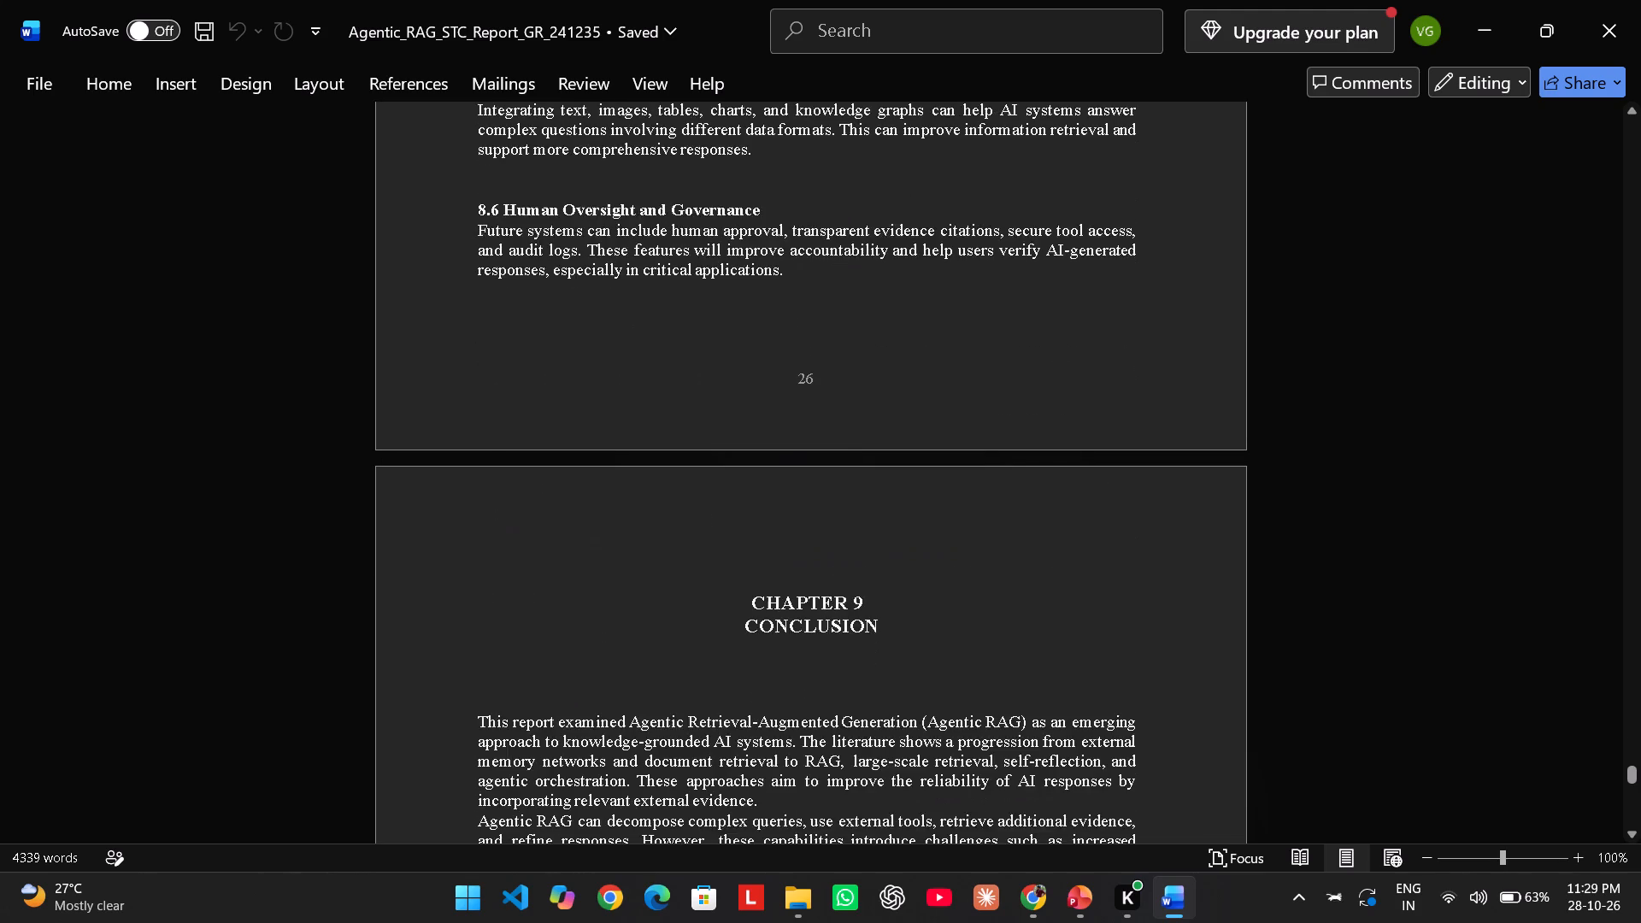
# Go back through the report's chapters to section 2.2 and examine the Literature Survey Table.
pyautogui.scroll(1, 807, 456)
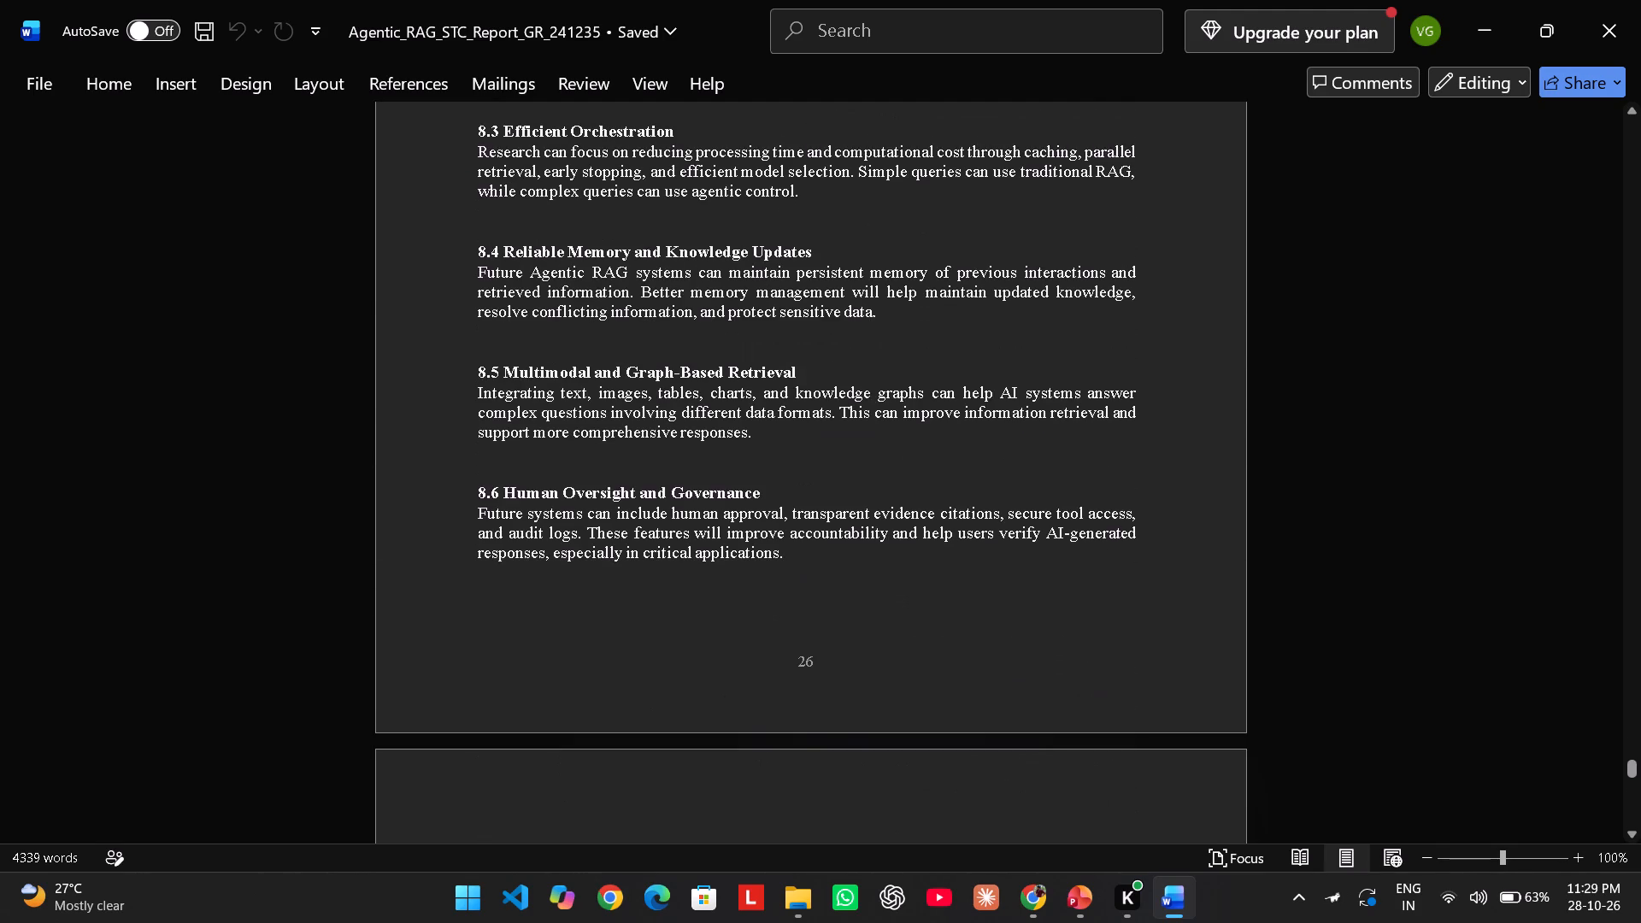
pyautogui.scroll(1, 807, 456)
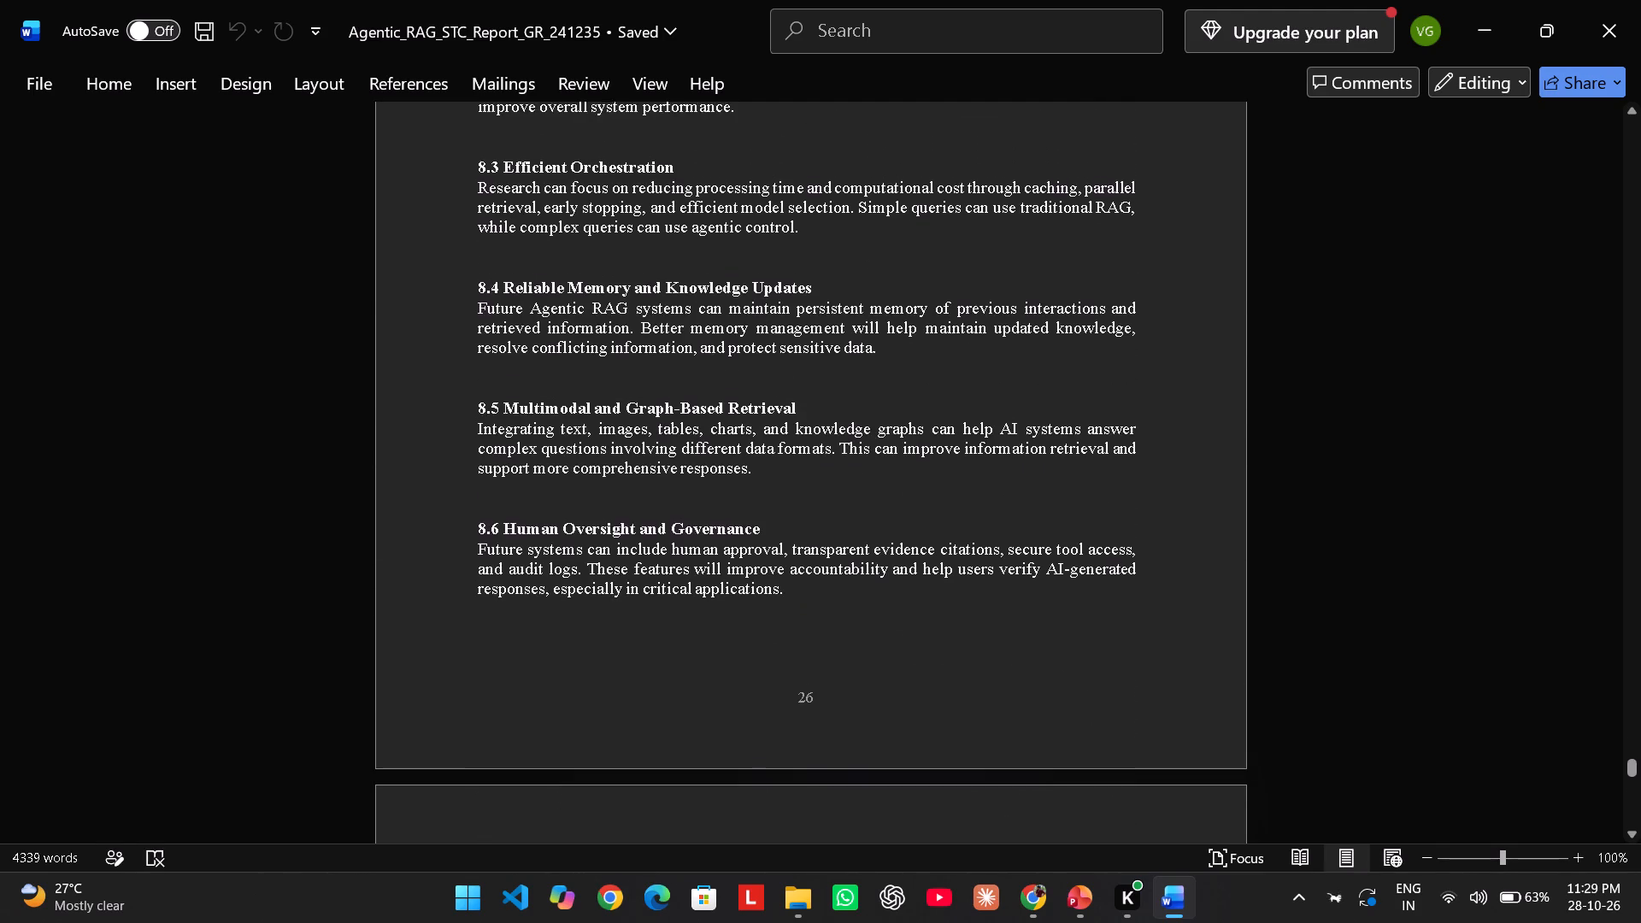
pyautogui.scroll(8, 807, 456)
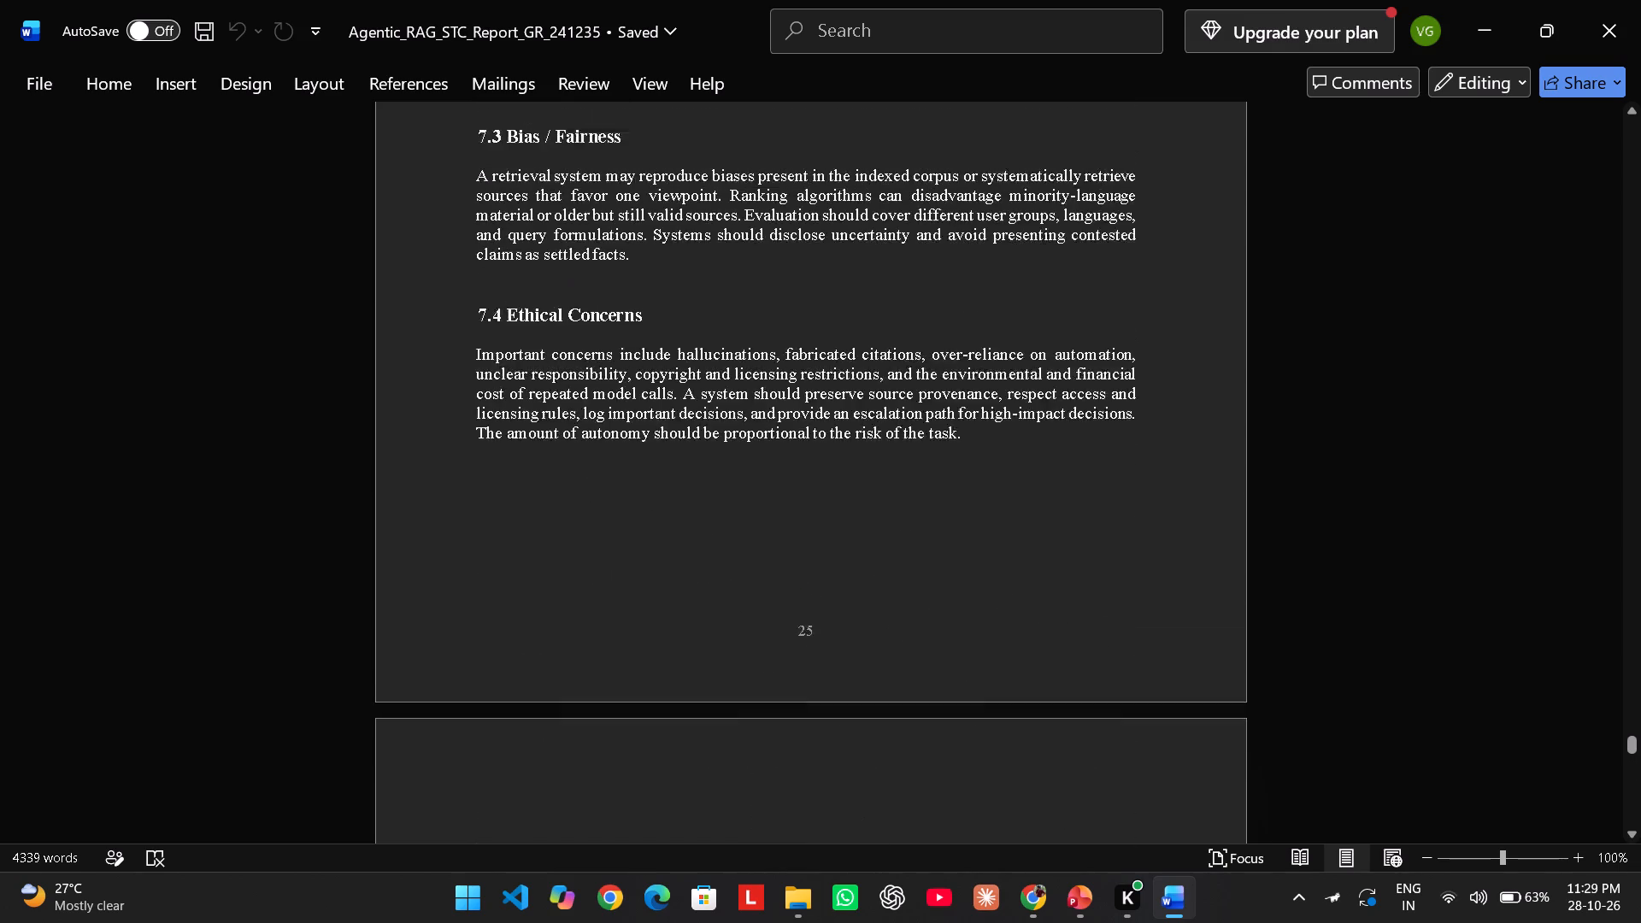
pyautogui.scroll(17, 807, 456)
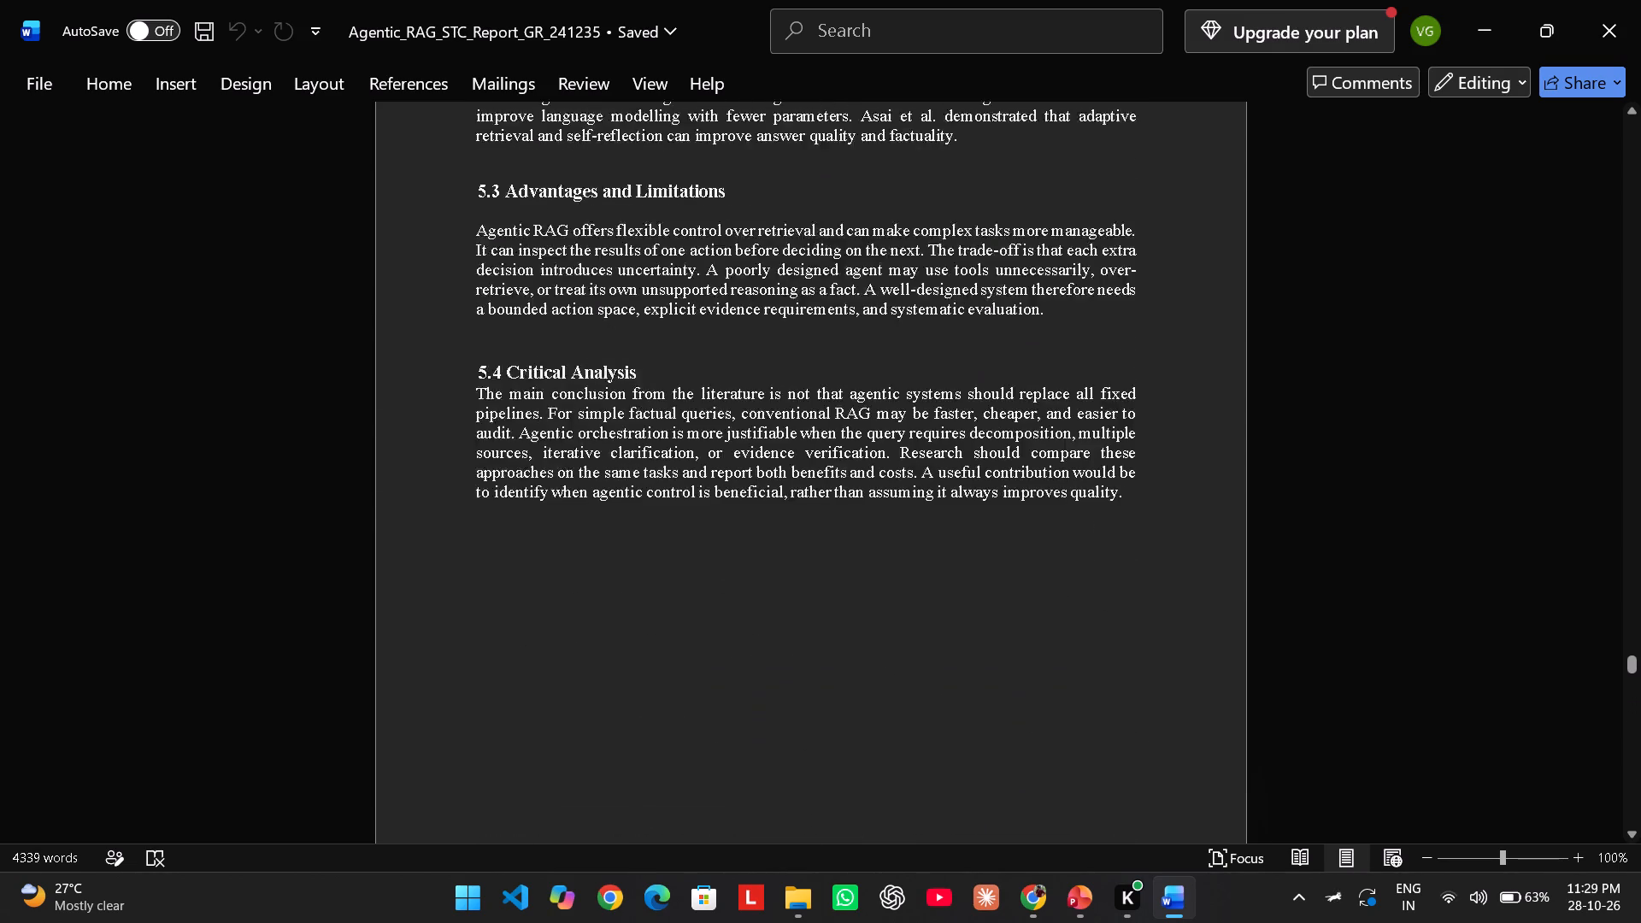
pyautogui.scroll(5, 807, 456)
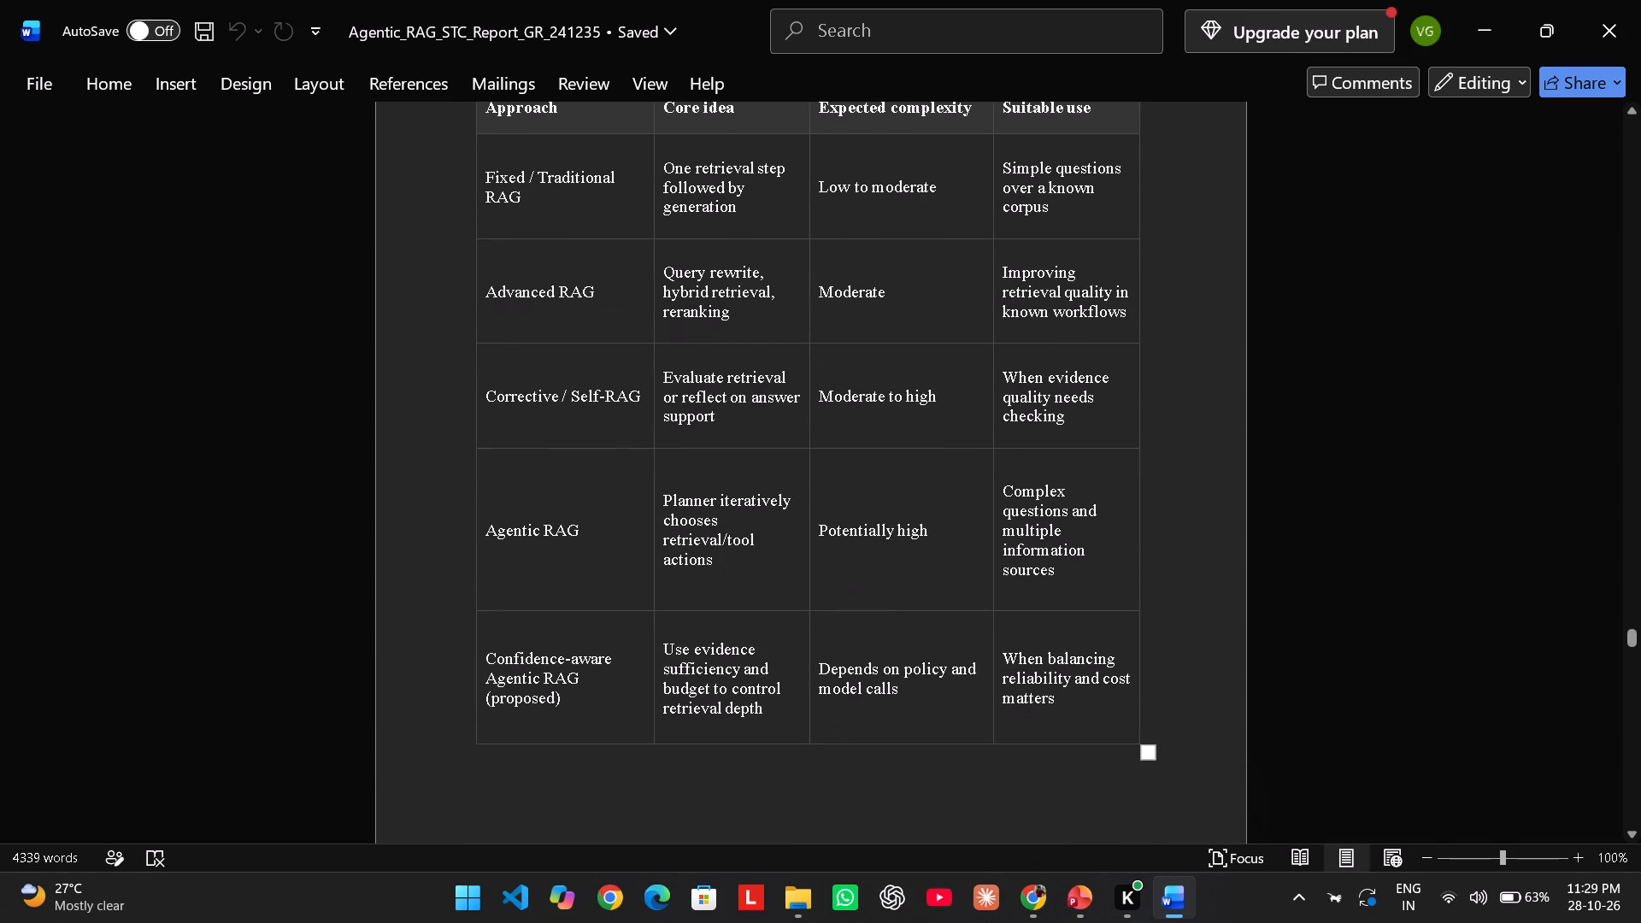
pyautogui.scroll(2, 807, 456)
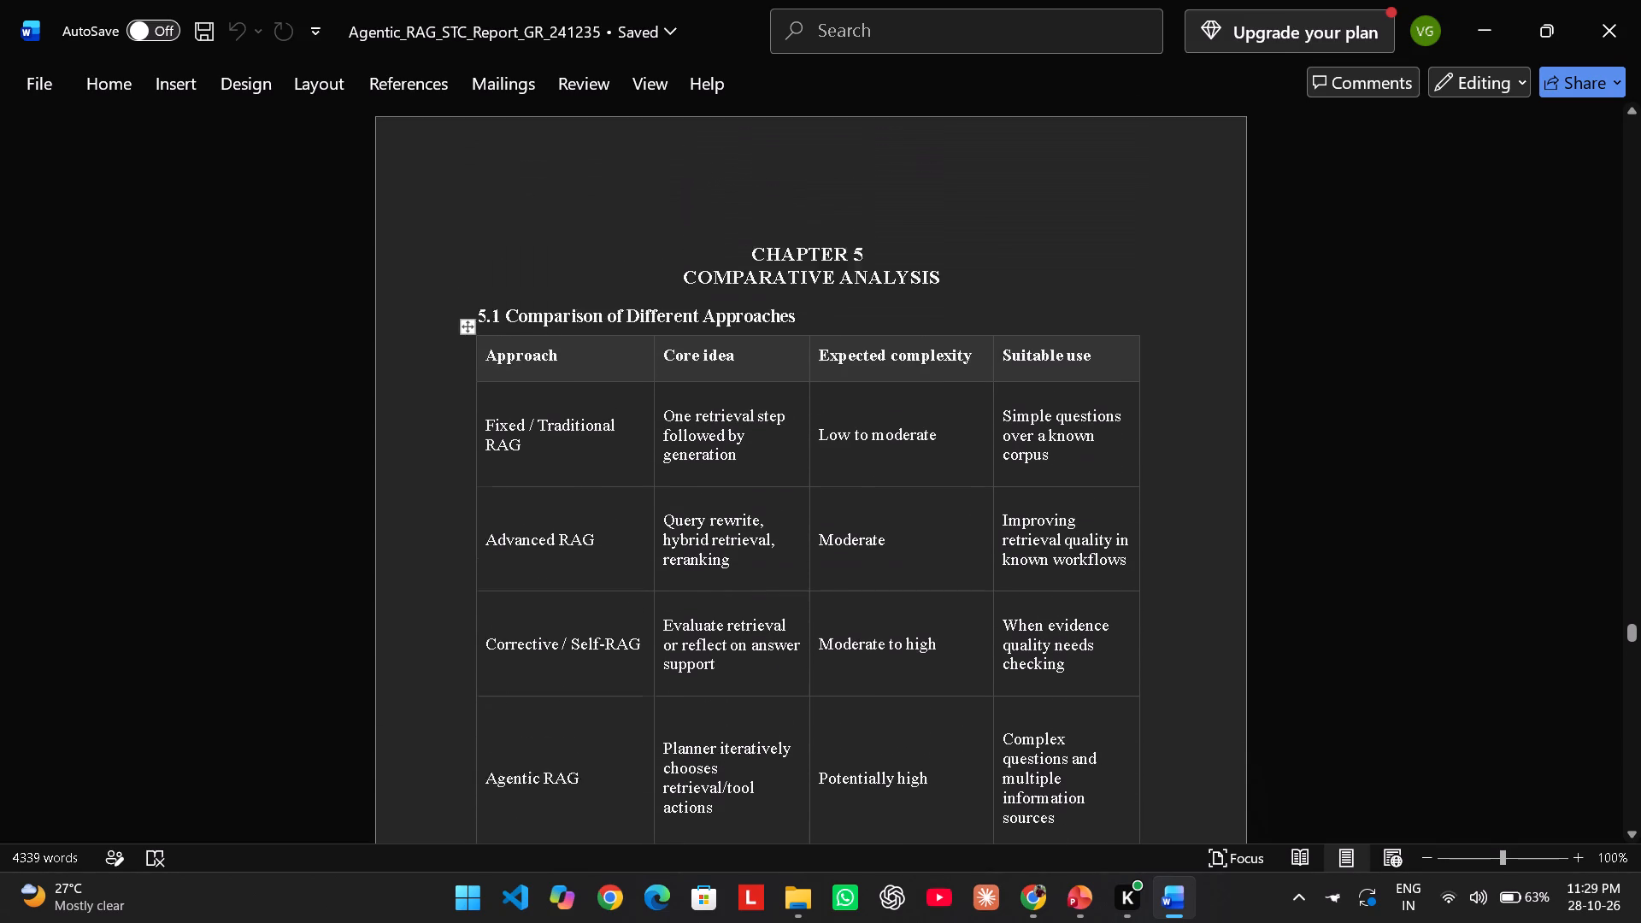
pyautogui.scroll(6, 807, 456)
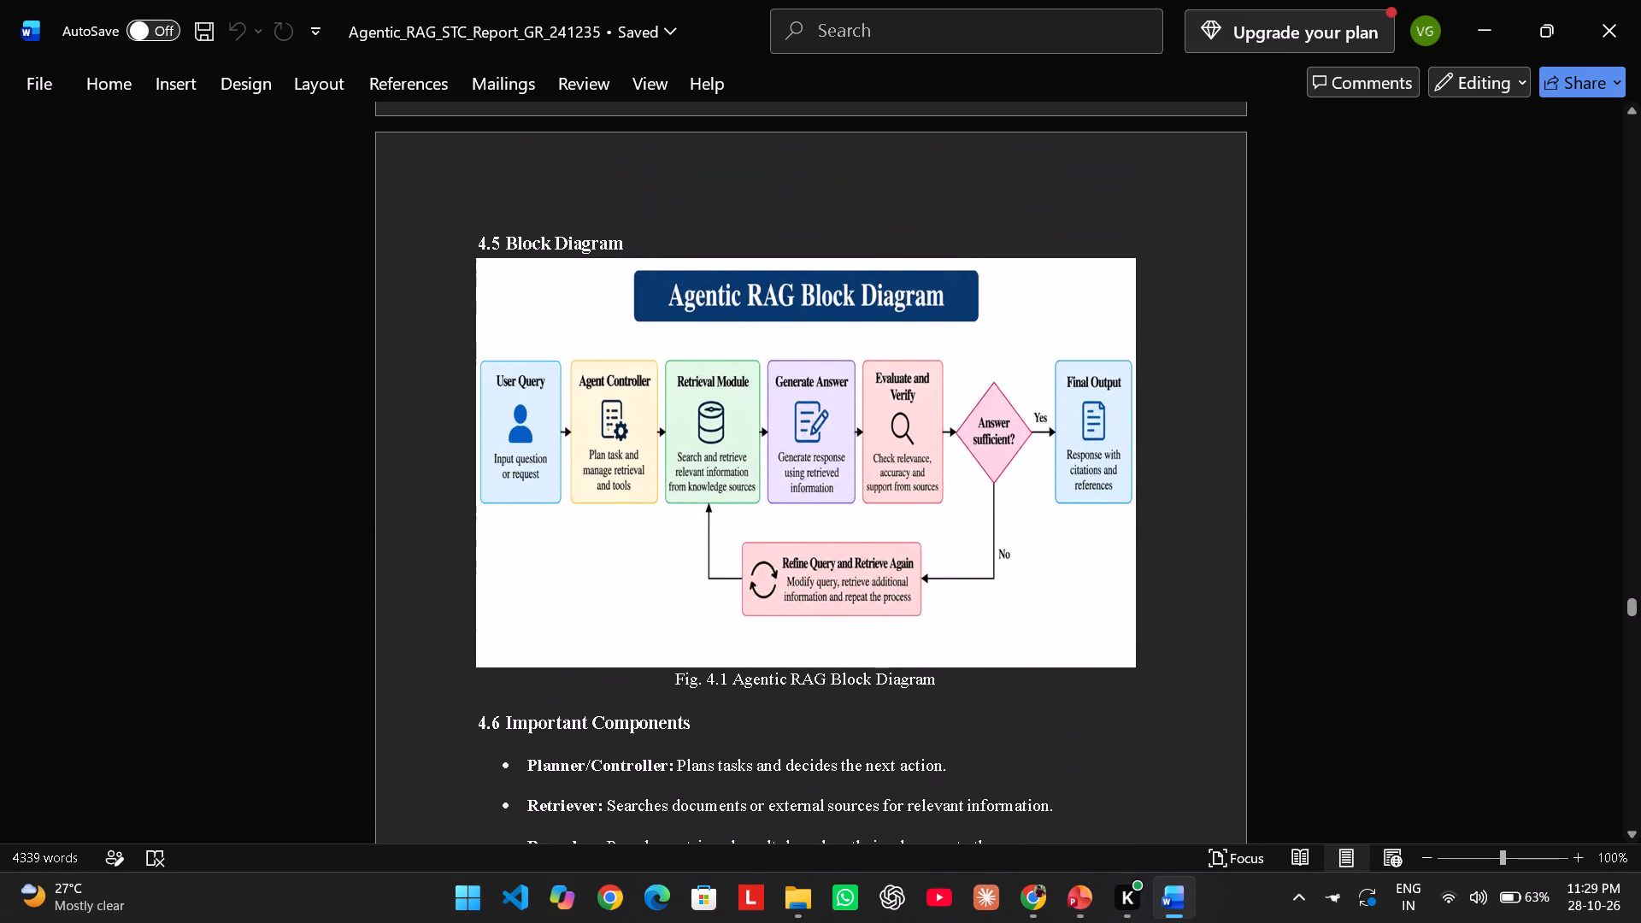
pyautogui.scroll(9, 807, 456)
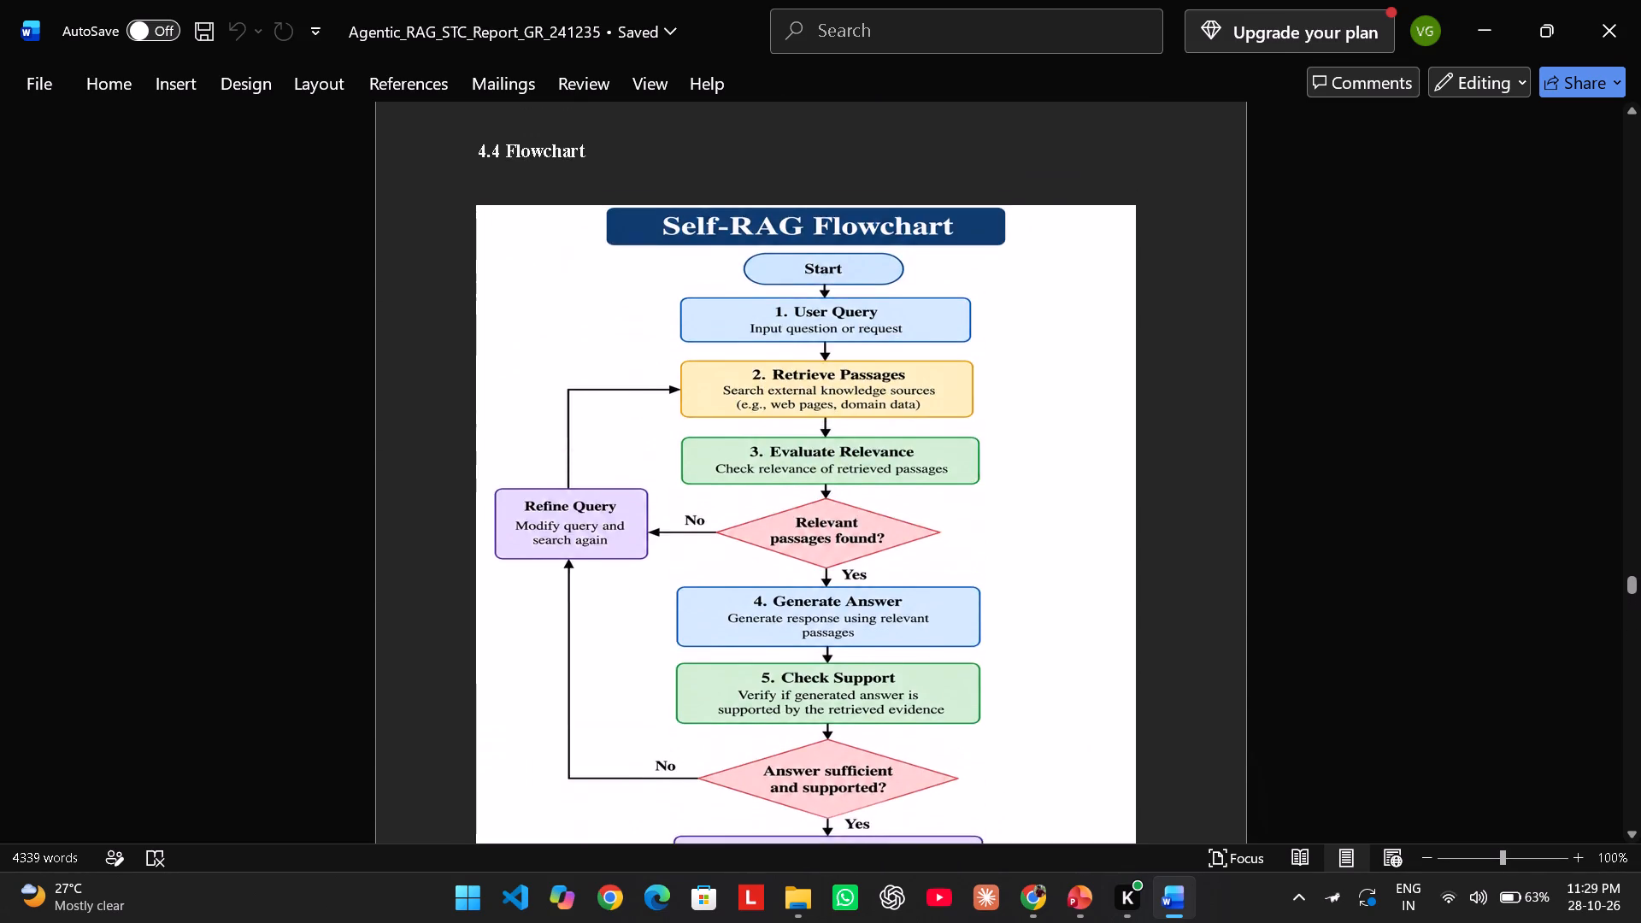
pyautogui.scroll(8, 807, 456)
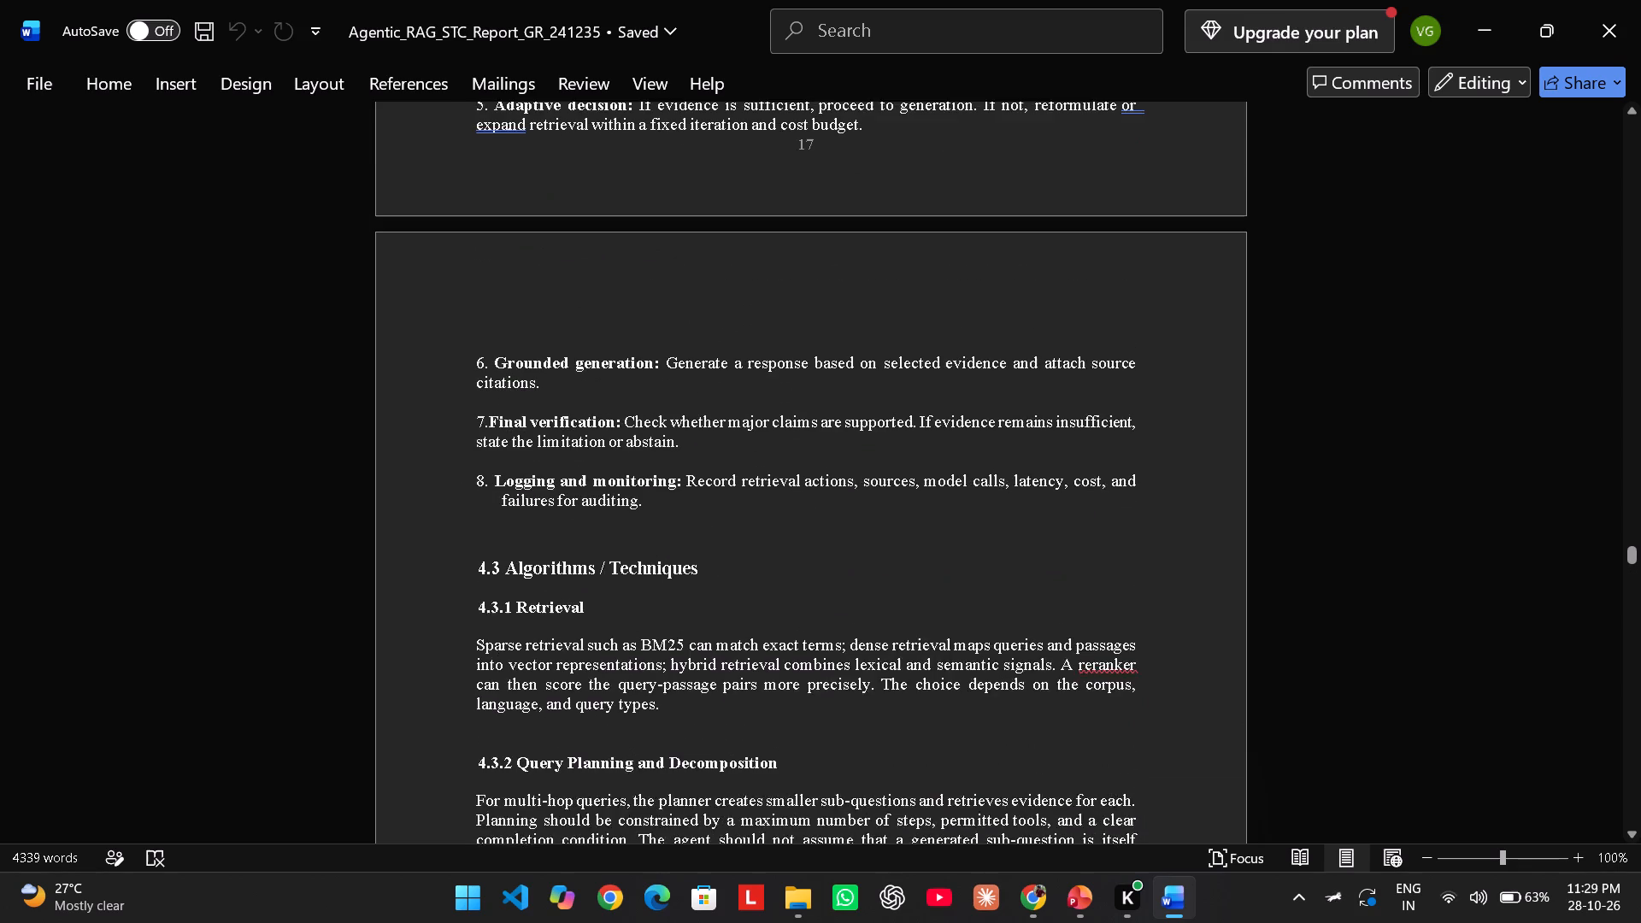
pyautogui.scroll(5, 807, 456)
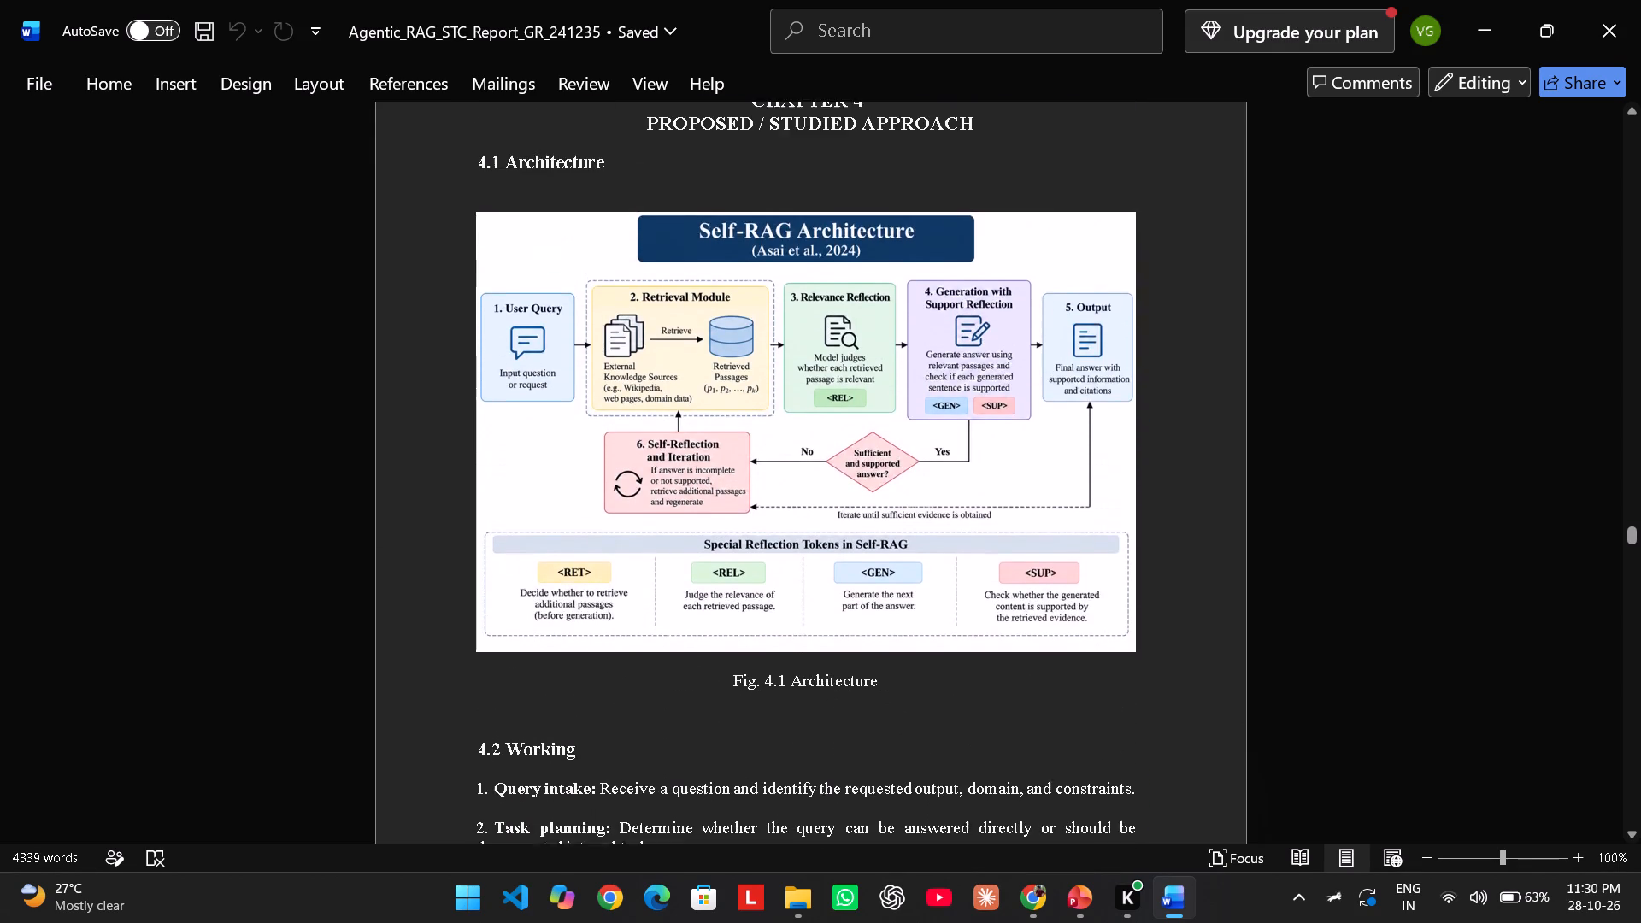
pyautogui.scroll(8, 807, 456)
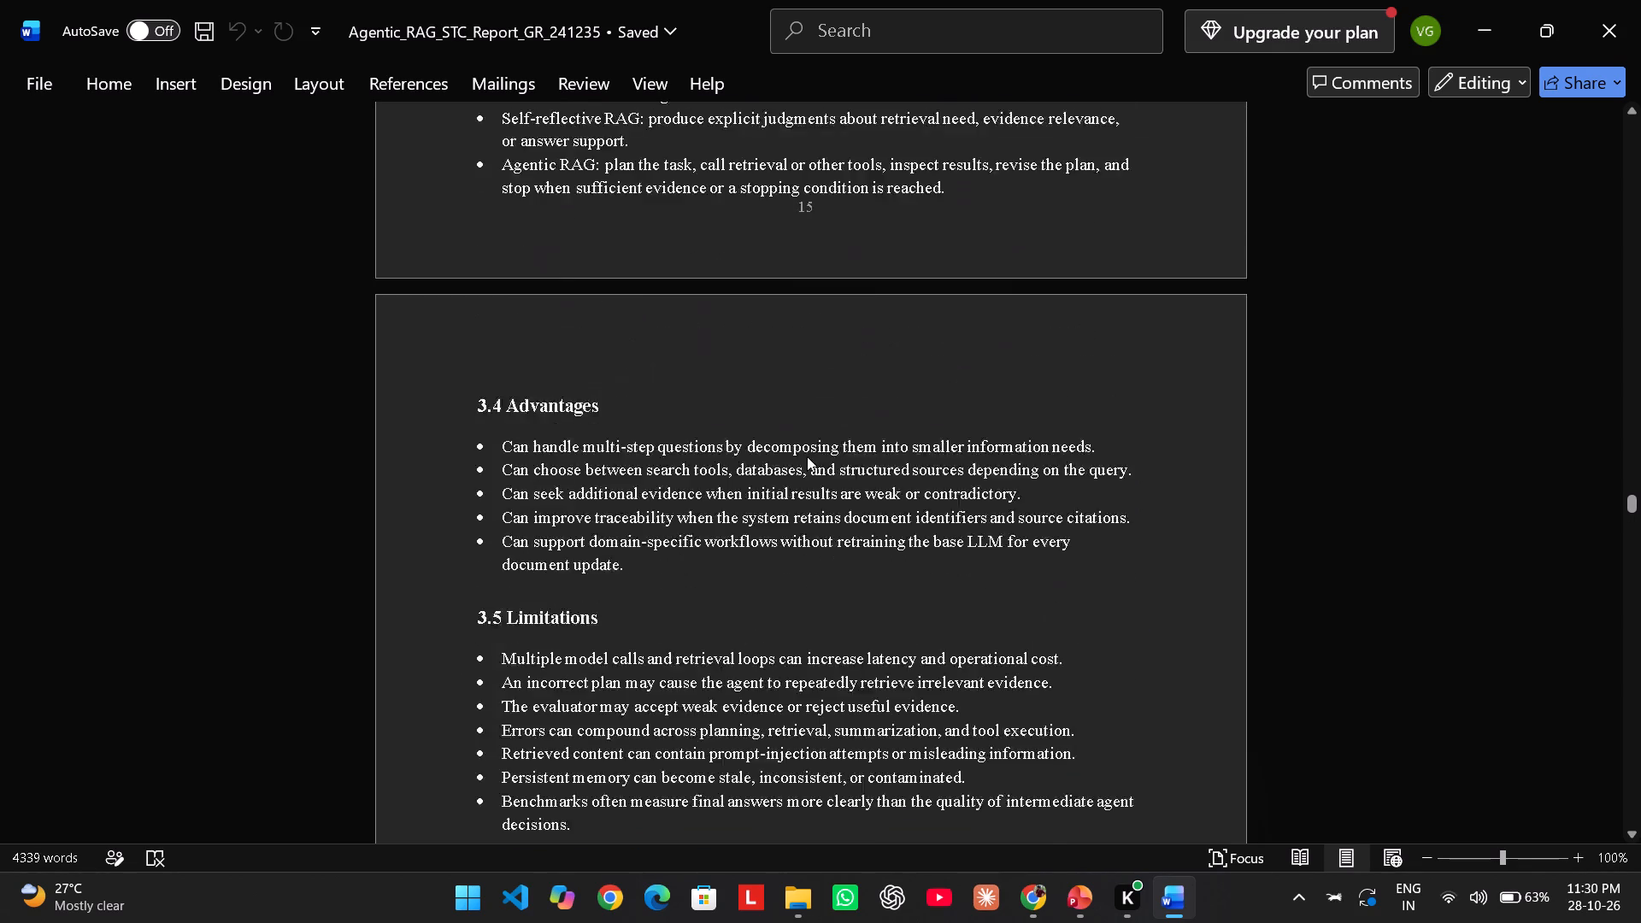
pyautogui.scroll(3, 807, 456)
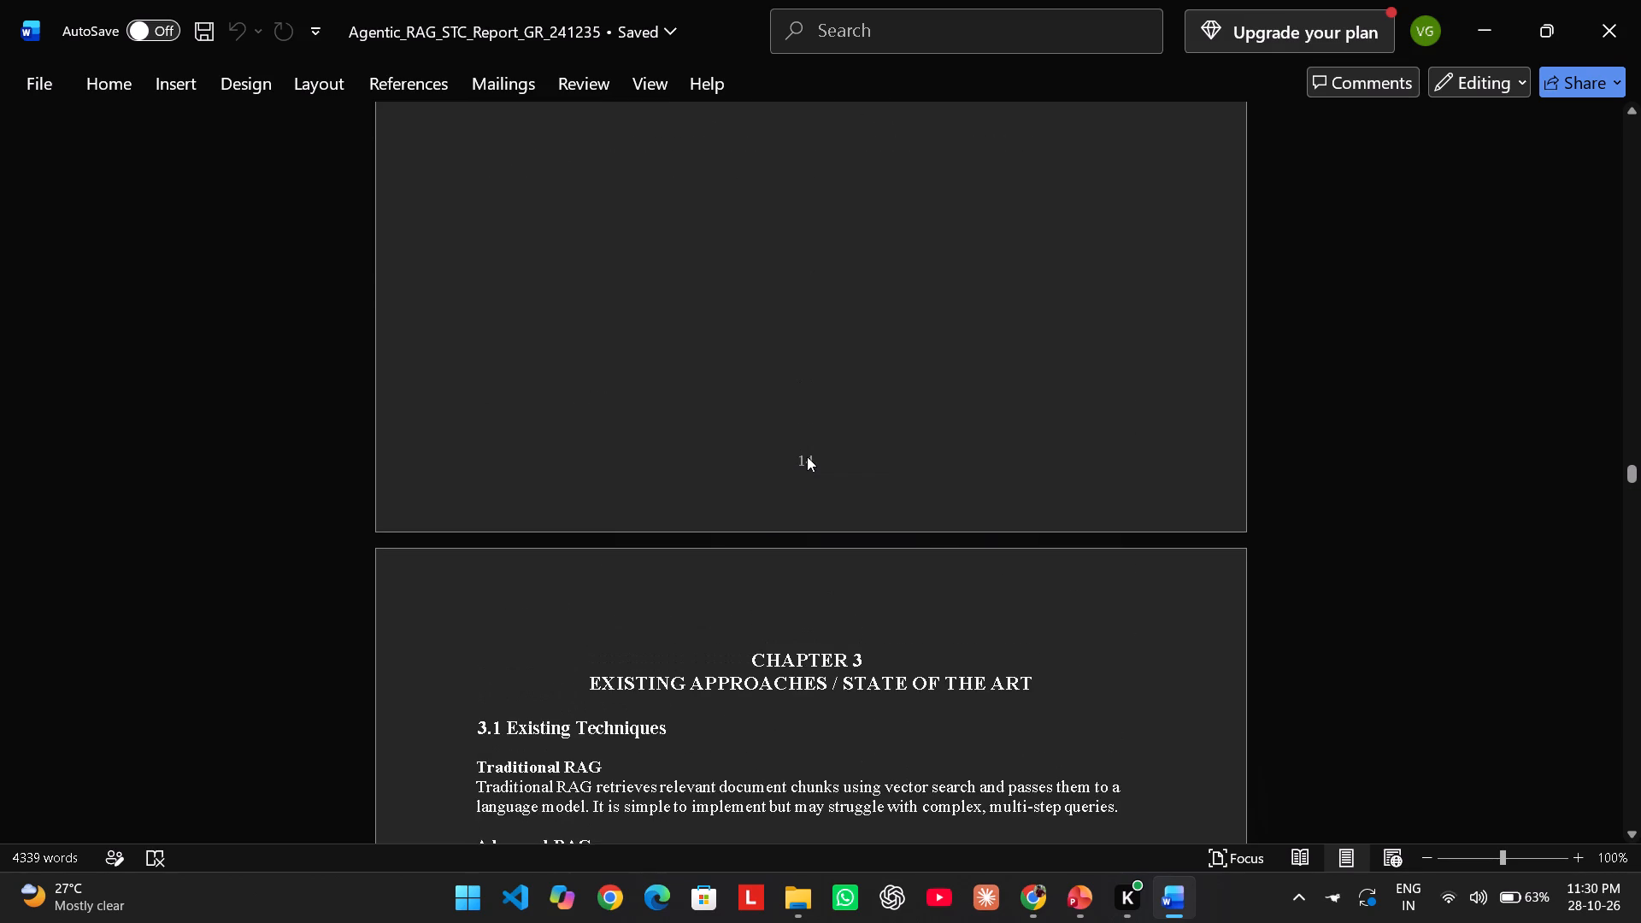
pyautogui.scroll(8, 807, 456)
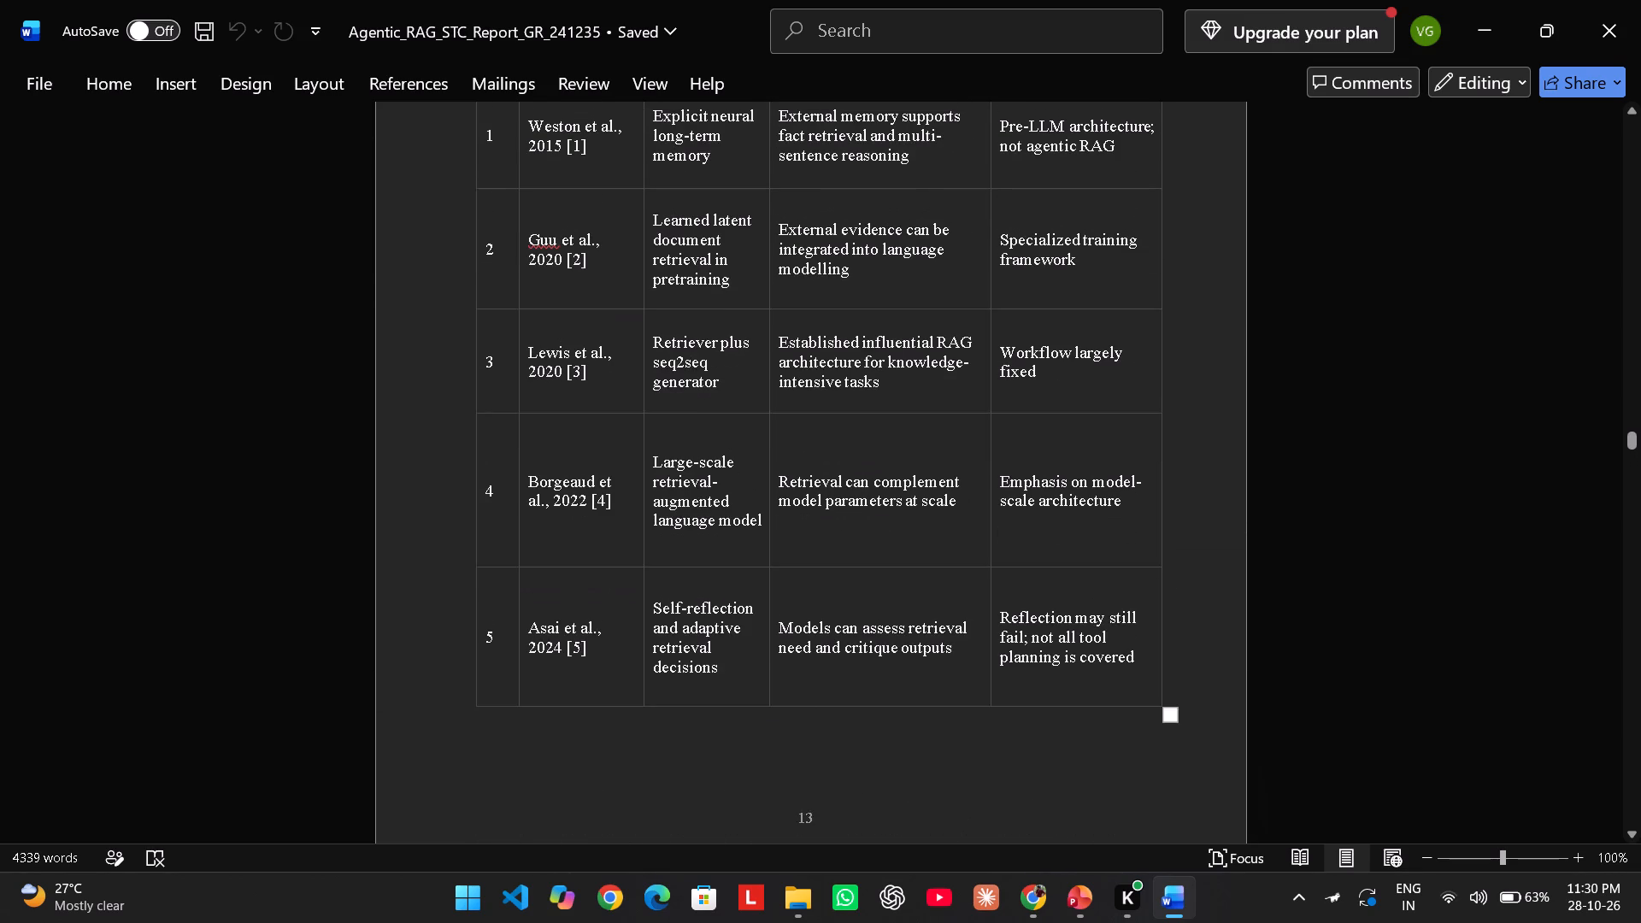
pyautogui.scroll(1, 807, 456)
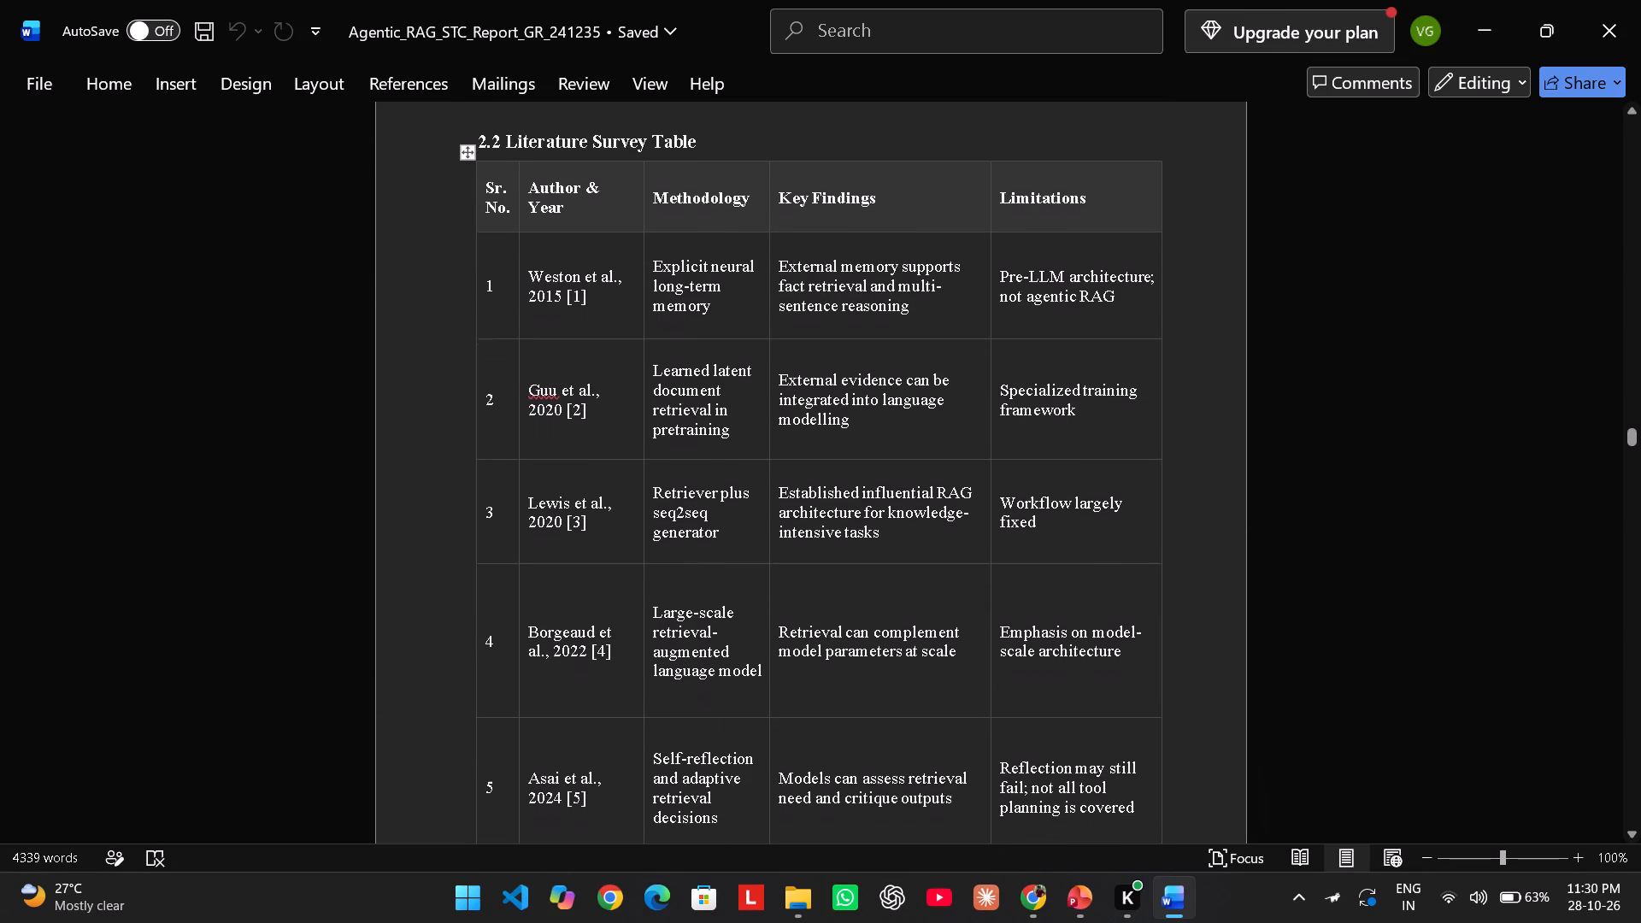
pyautogui.scroll(1, 807, 456)
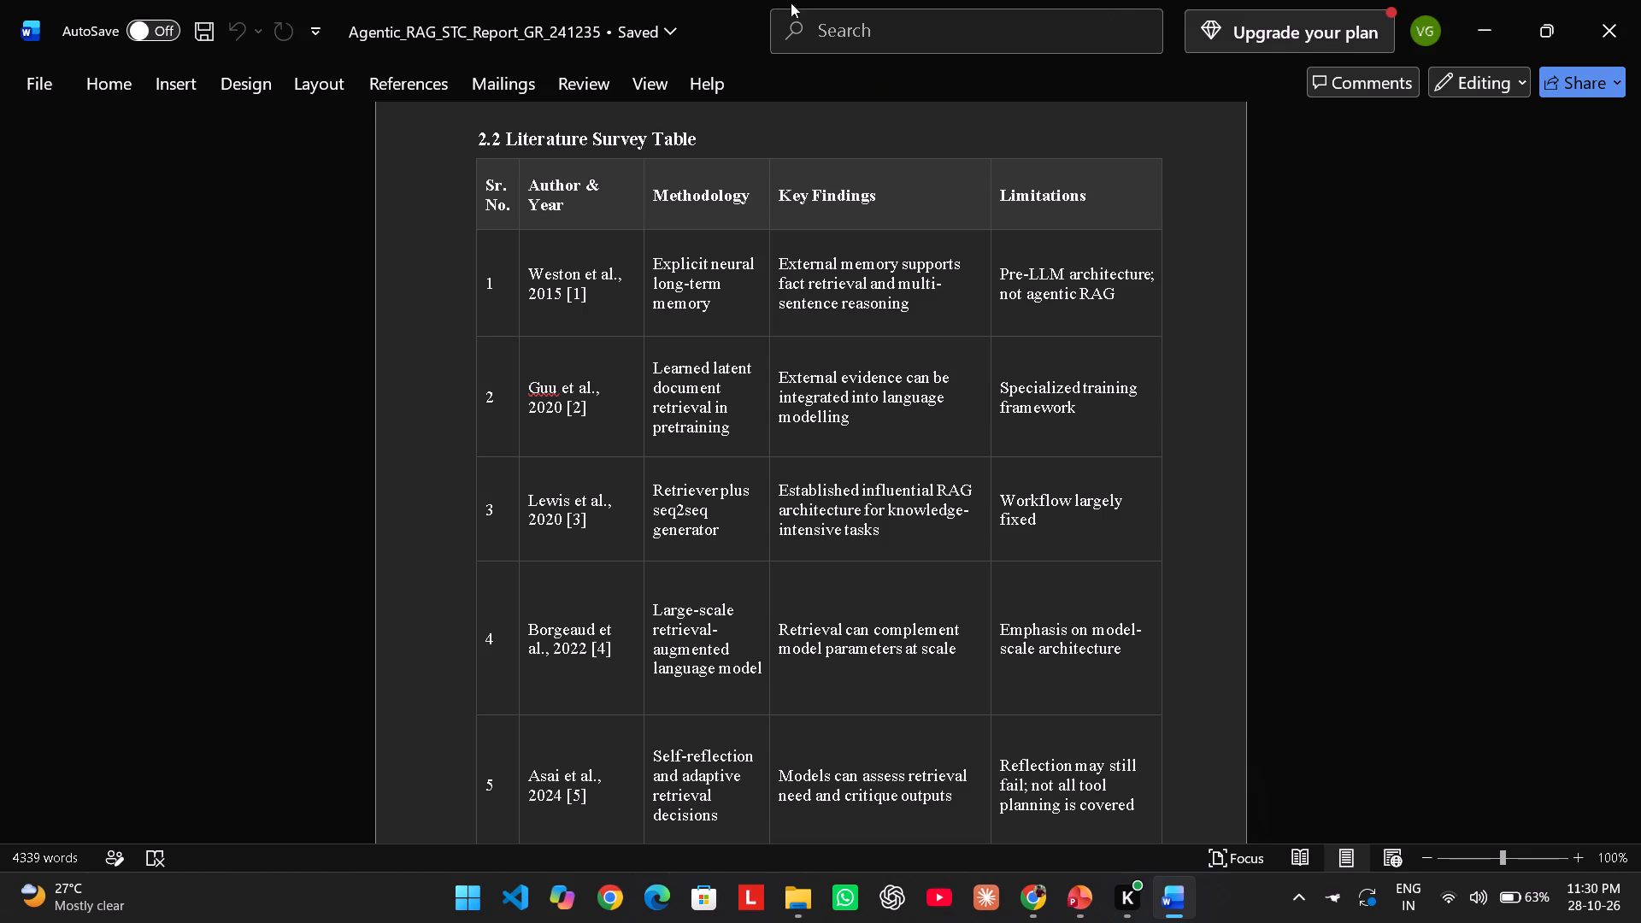
# Arrange the seminar report side by side with the AI for disaster management presentation.
pyautogui.moveTo(743, 21); pyautogui.dragTo(17, 232)
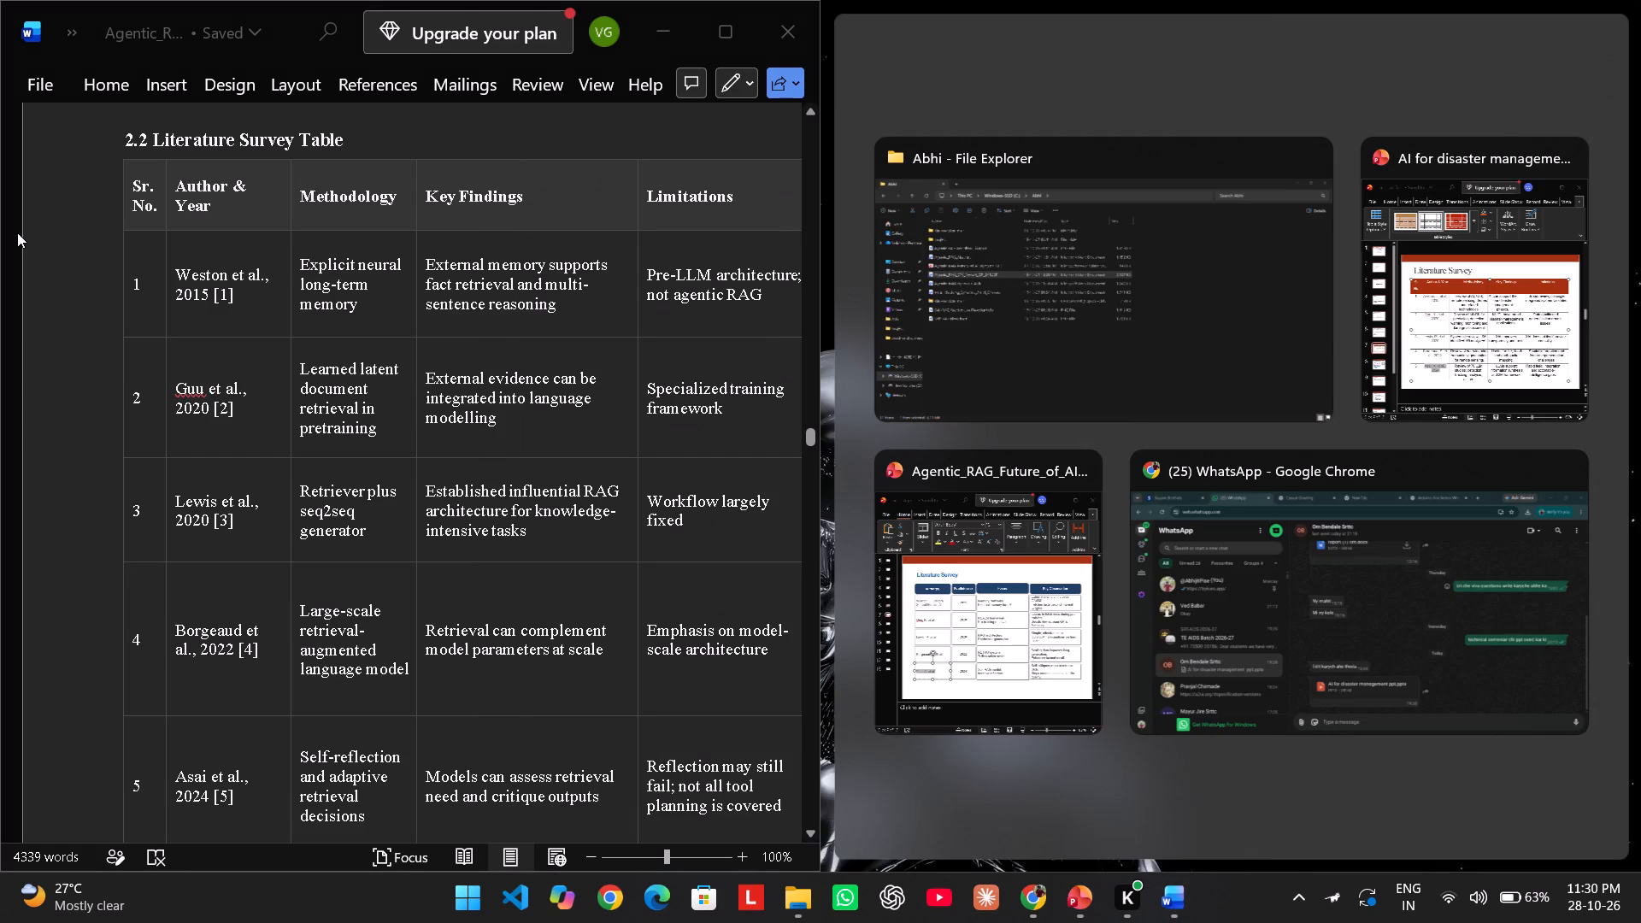
pyautogui.click(1457, 285)
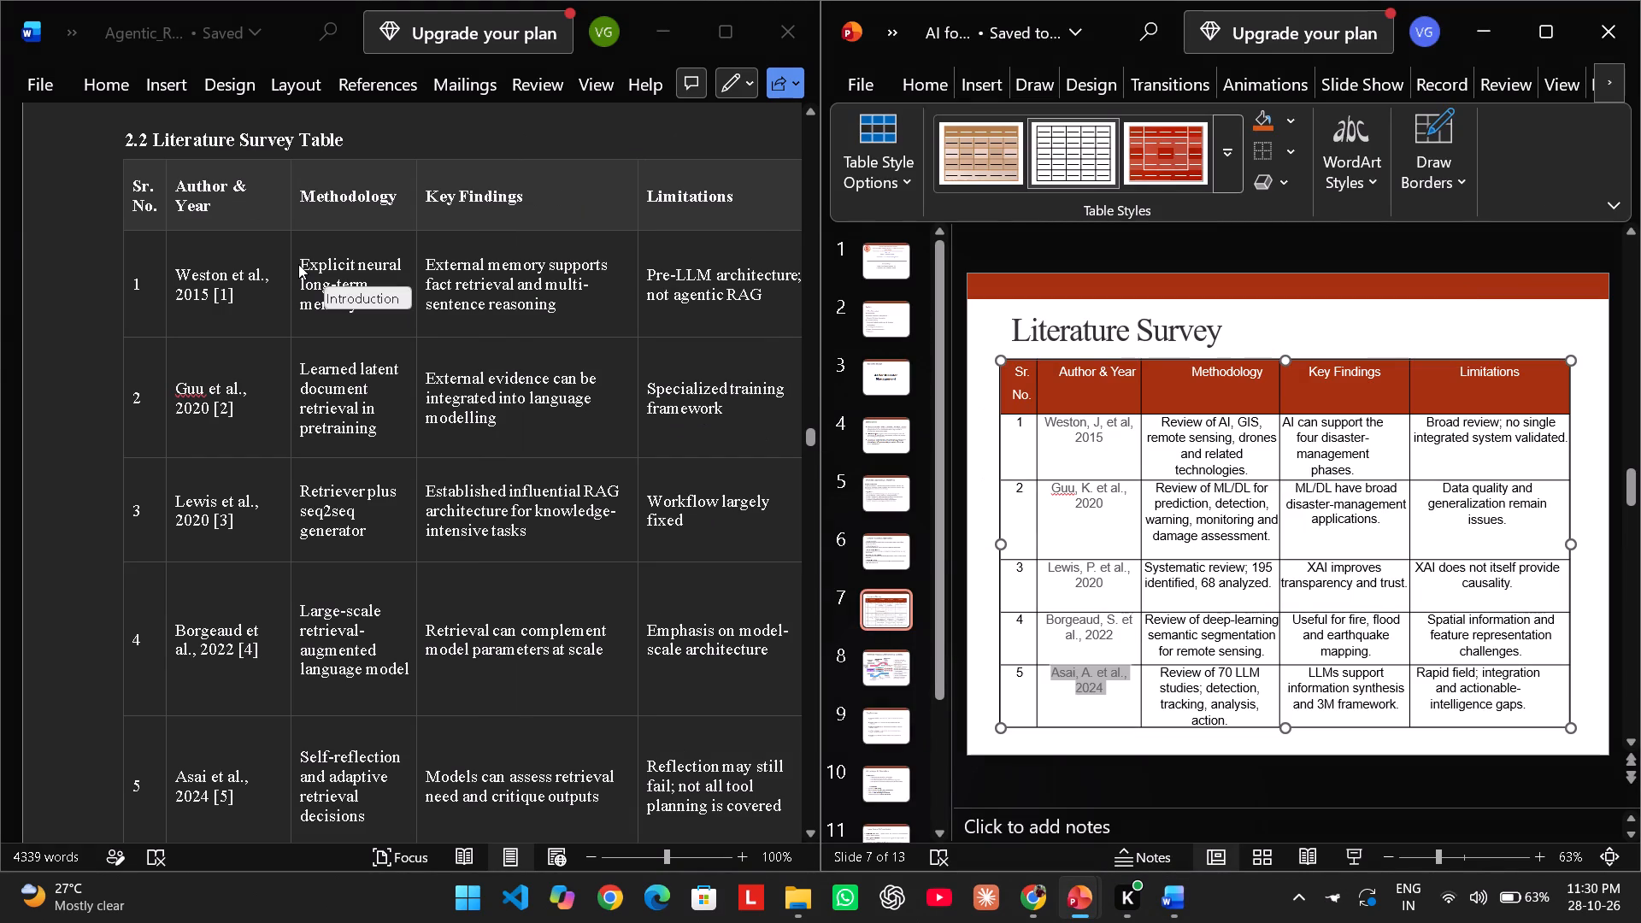
# Replace the Methodology text in row 1 of the slide's table with "Explicit neural long-term memory" copied from the report's row 1.
pyautogui.moveTo(298, 262); pyautogui.dragTo(363, 288)
pyautogui.click(363, 305)
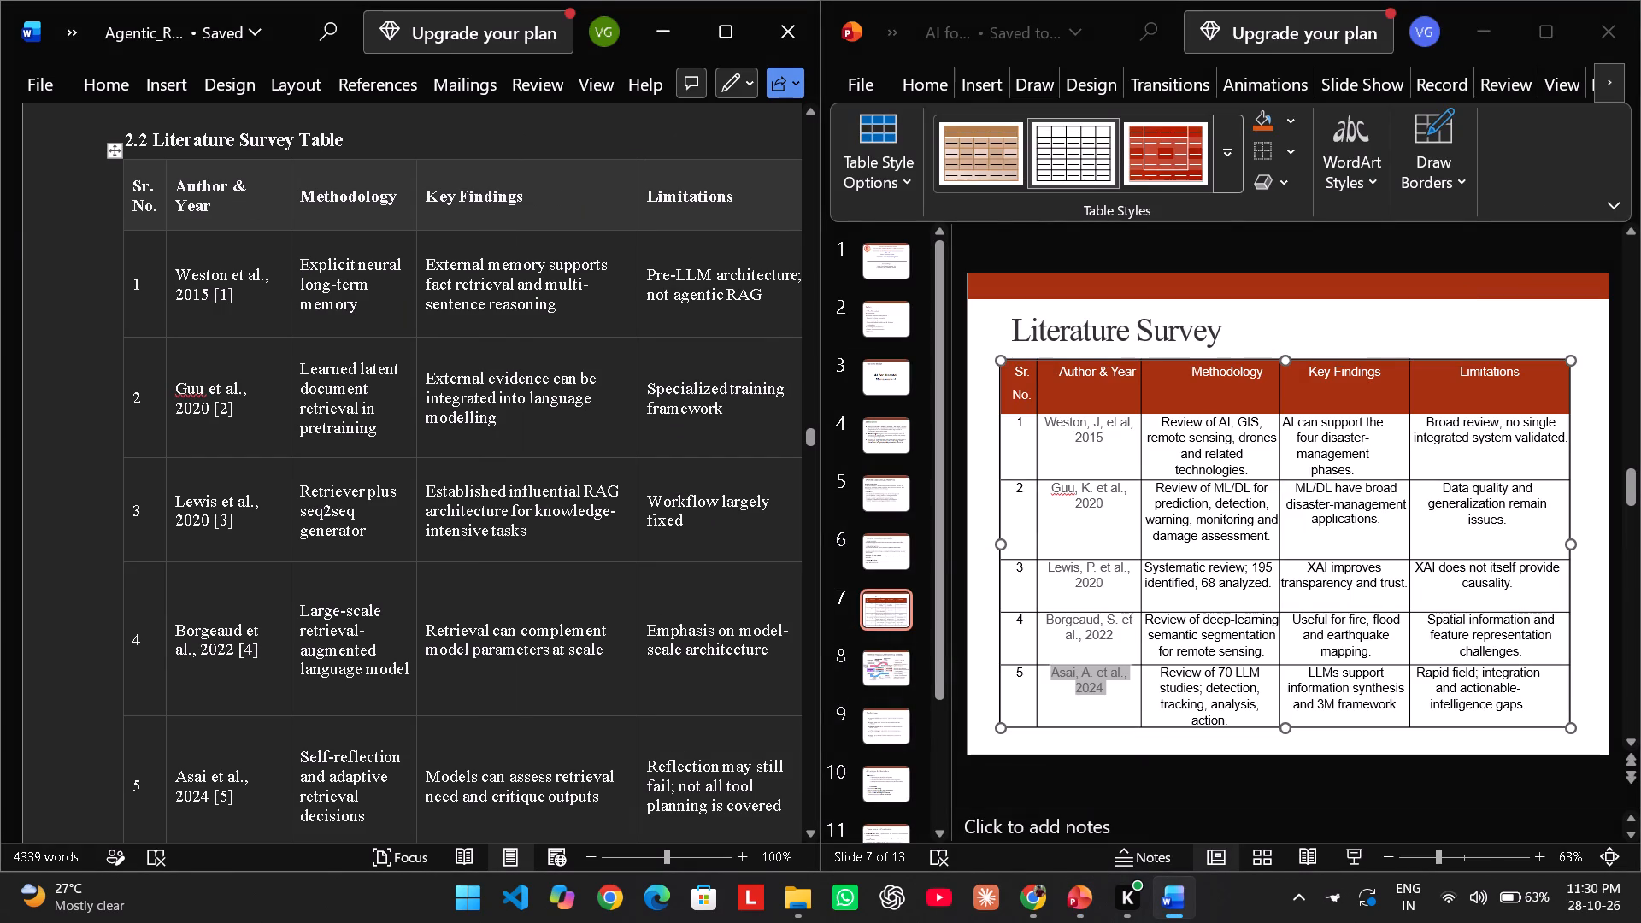
pyautogui.moveTo(363, 309); pyautogui.dragTo(297, 245)
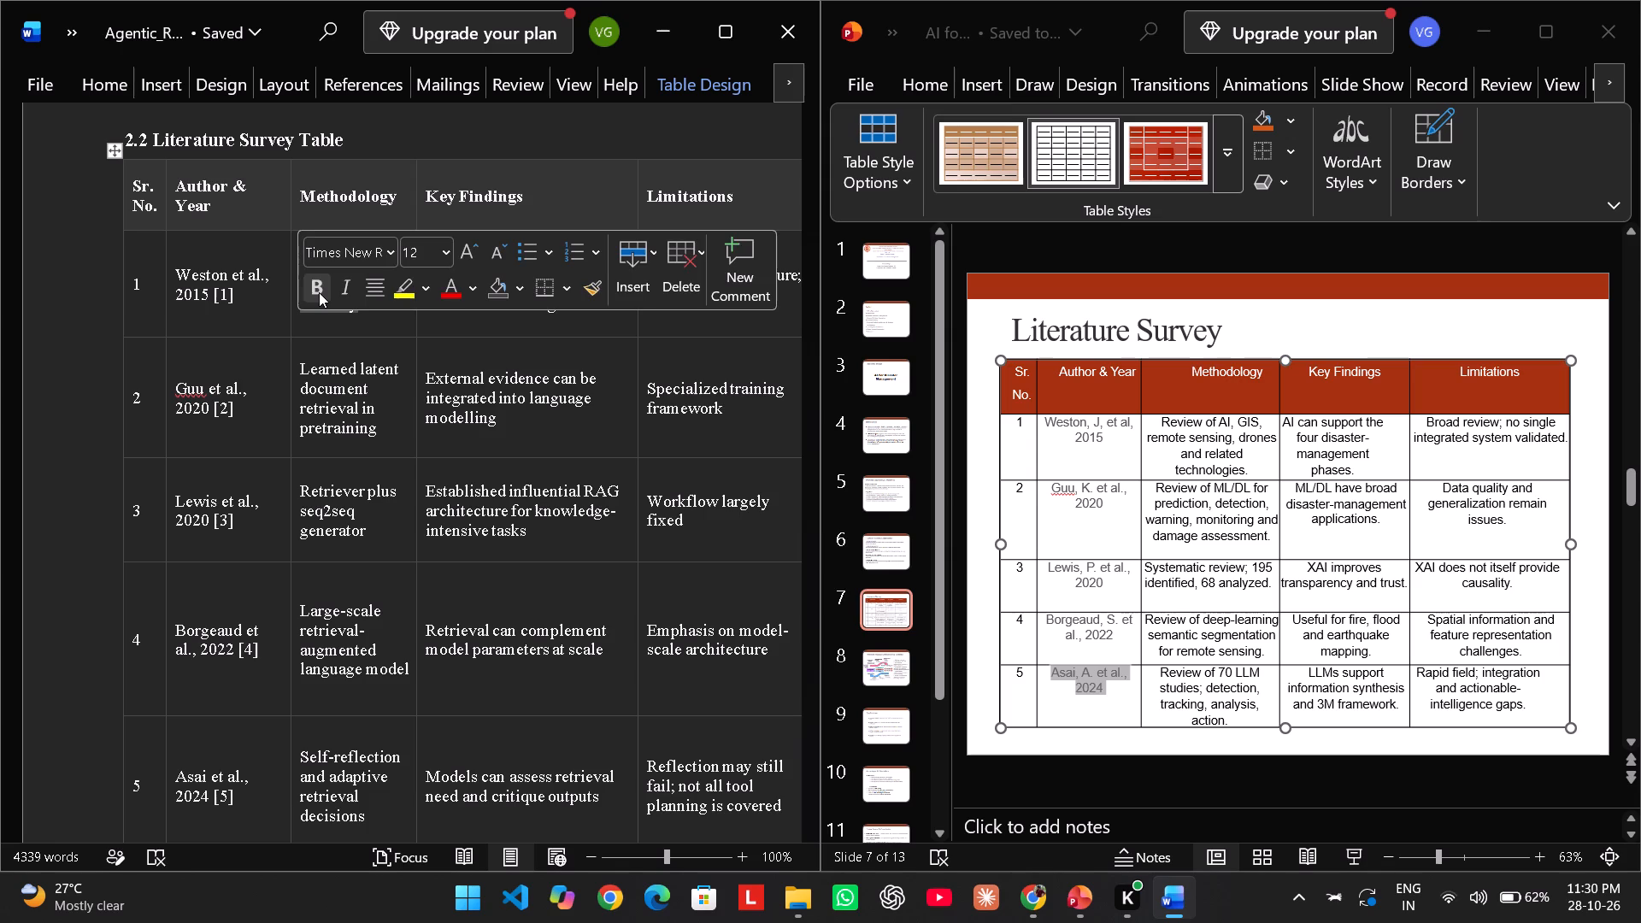
pyautogui.hotkey('ctrl', 'c')
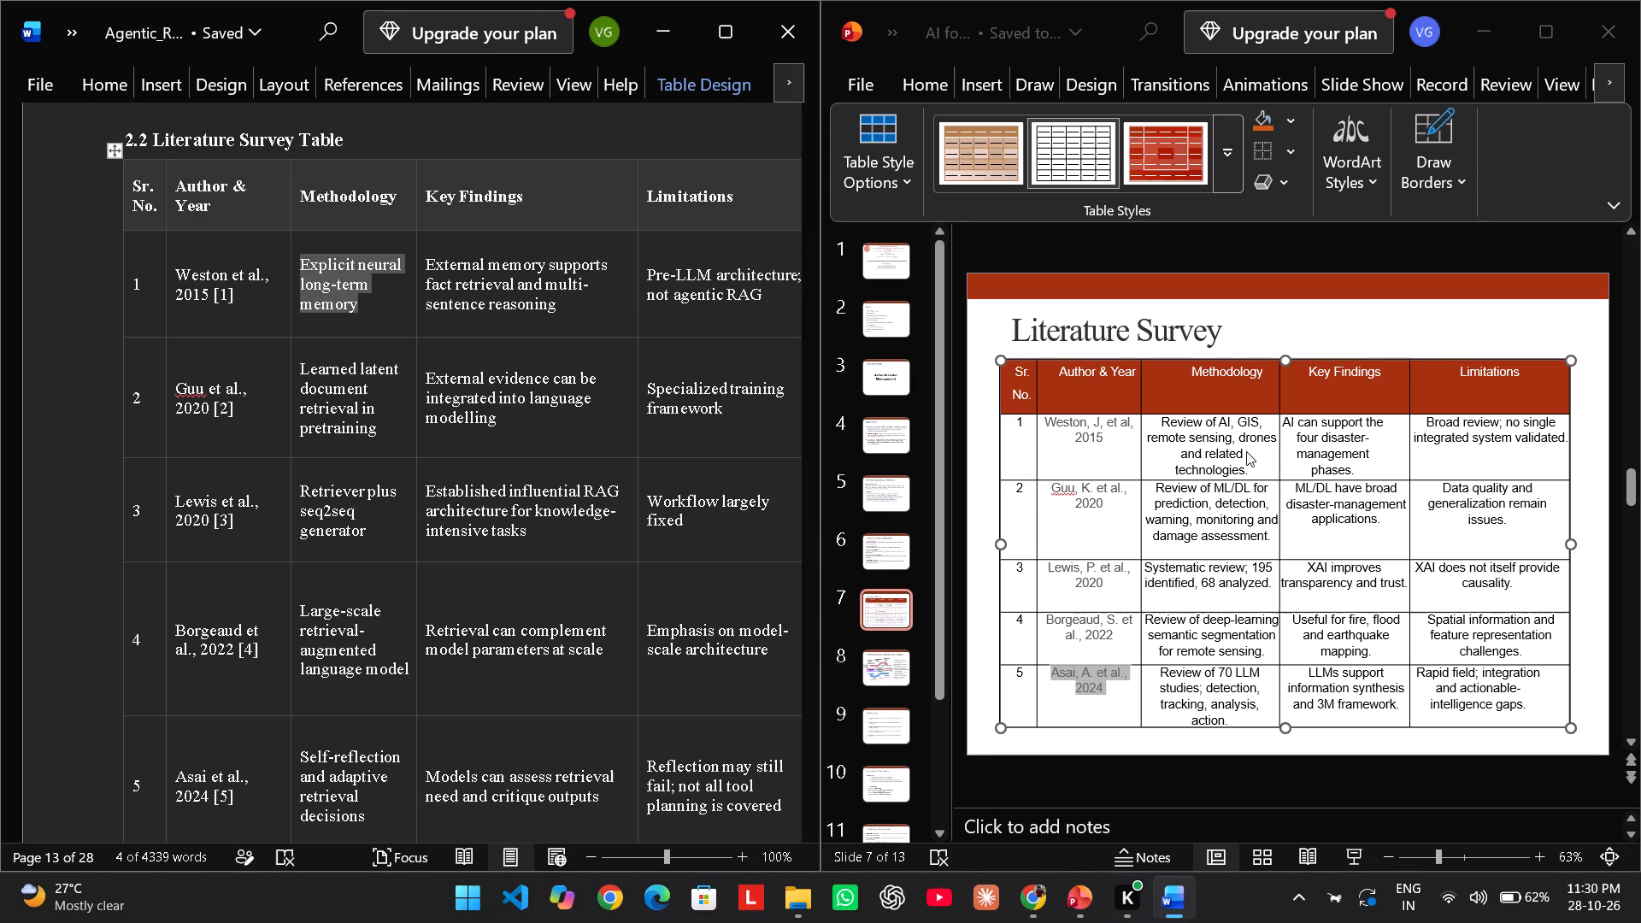
pyautogui.tripleClick(1220, 450)
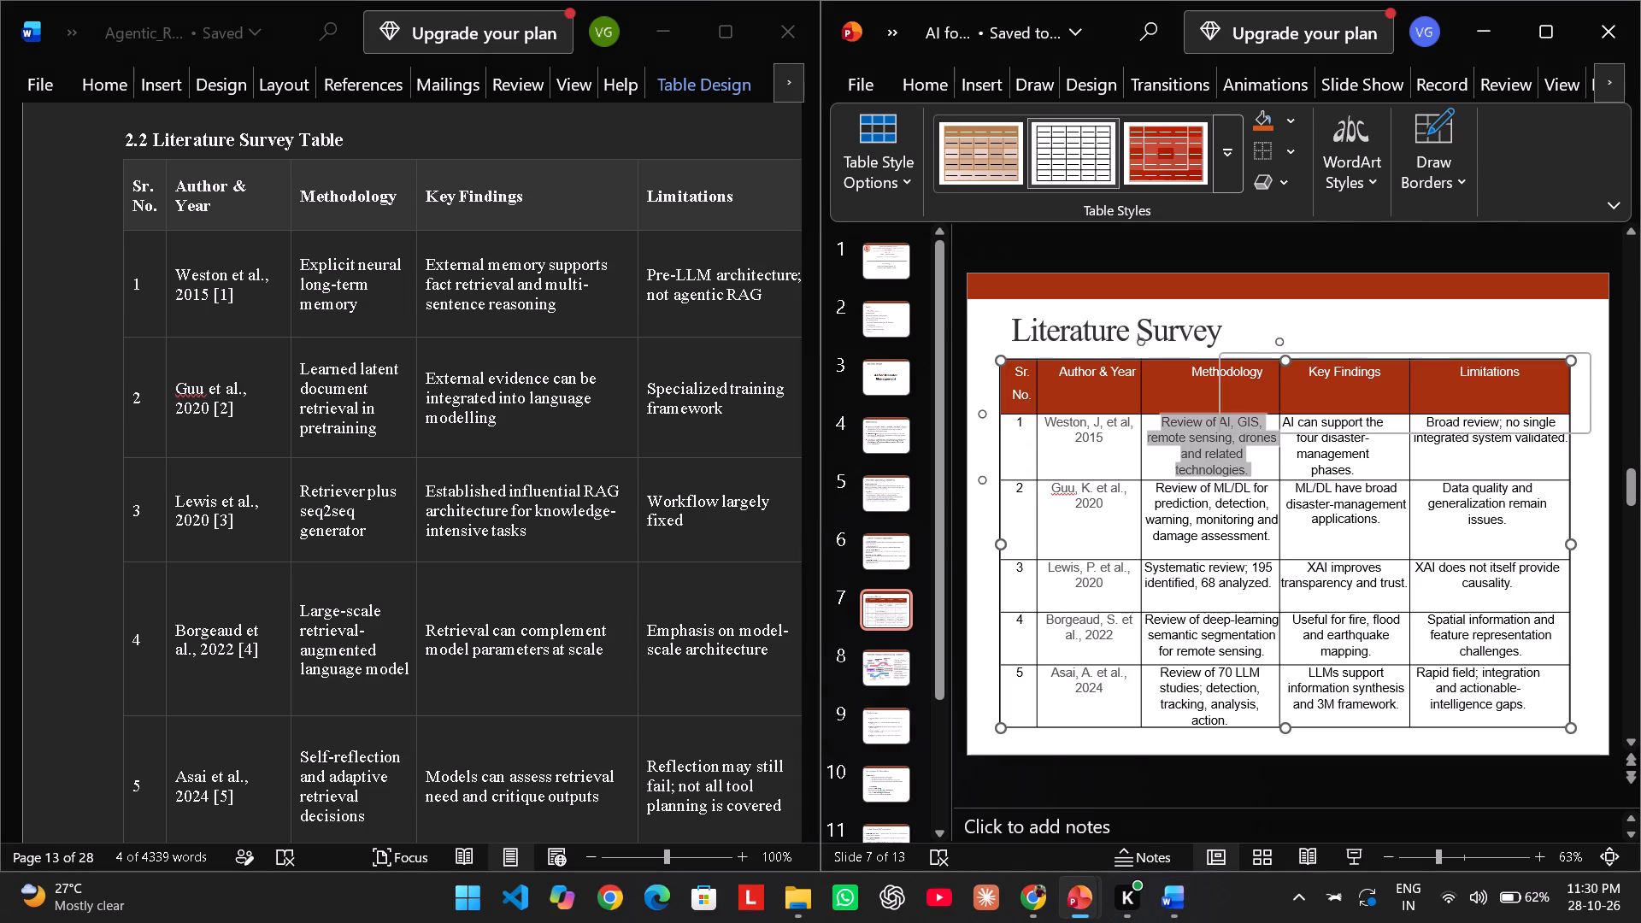
pyautogui.hotkey('ctrl', 'v')
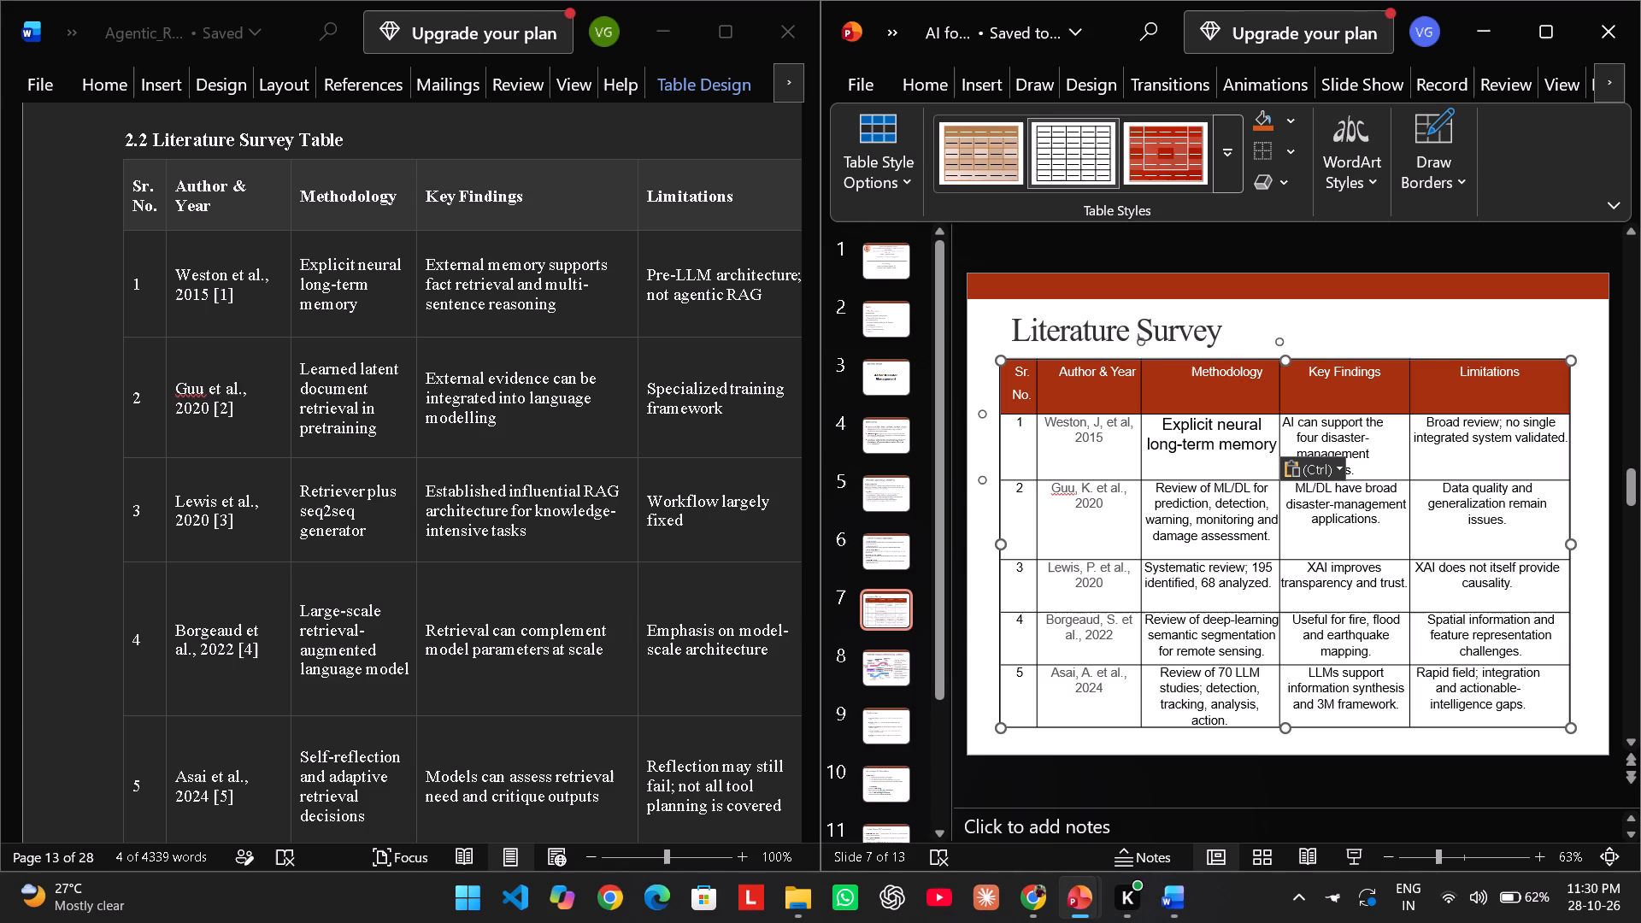
# Set the "Explicit neural long-term memory" entry in row 1 to font size 14 with centred alignment.
pyautogui.moveTo(1269, 456); pyautogui.dragTo(1179, 426)
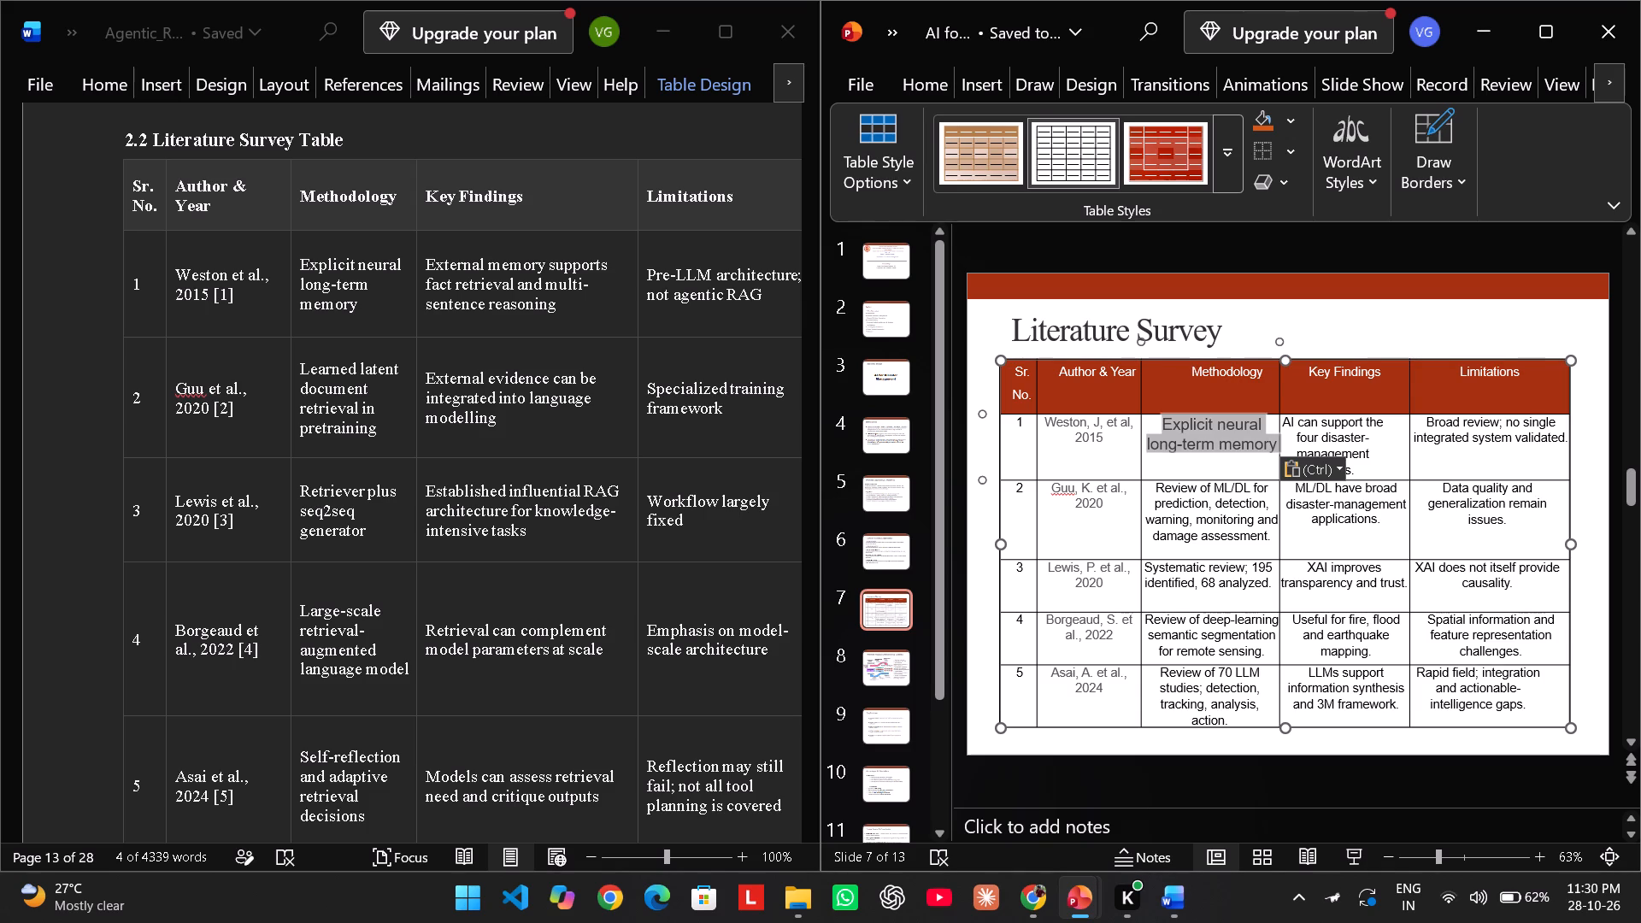
pyautogui.moveTo(1179, 426); pyautogui.dragTo(1179, 426)
pyautogui.click(1357, 351)
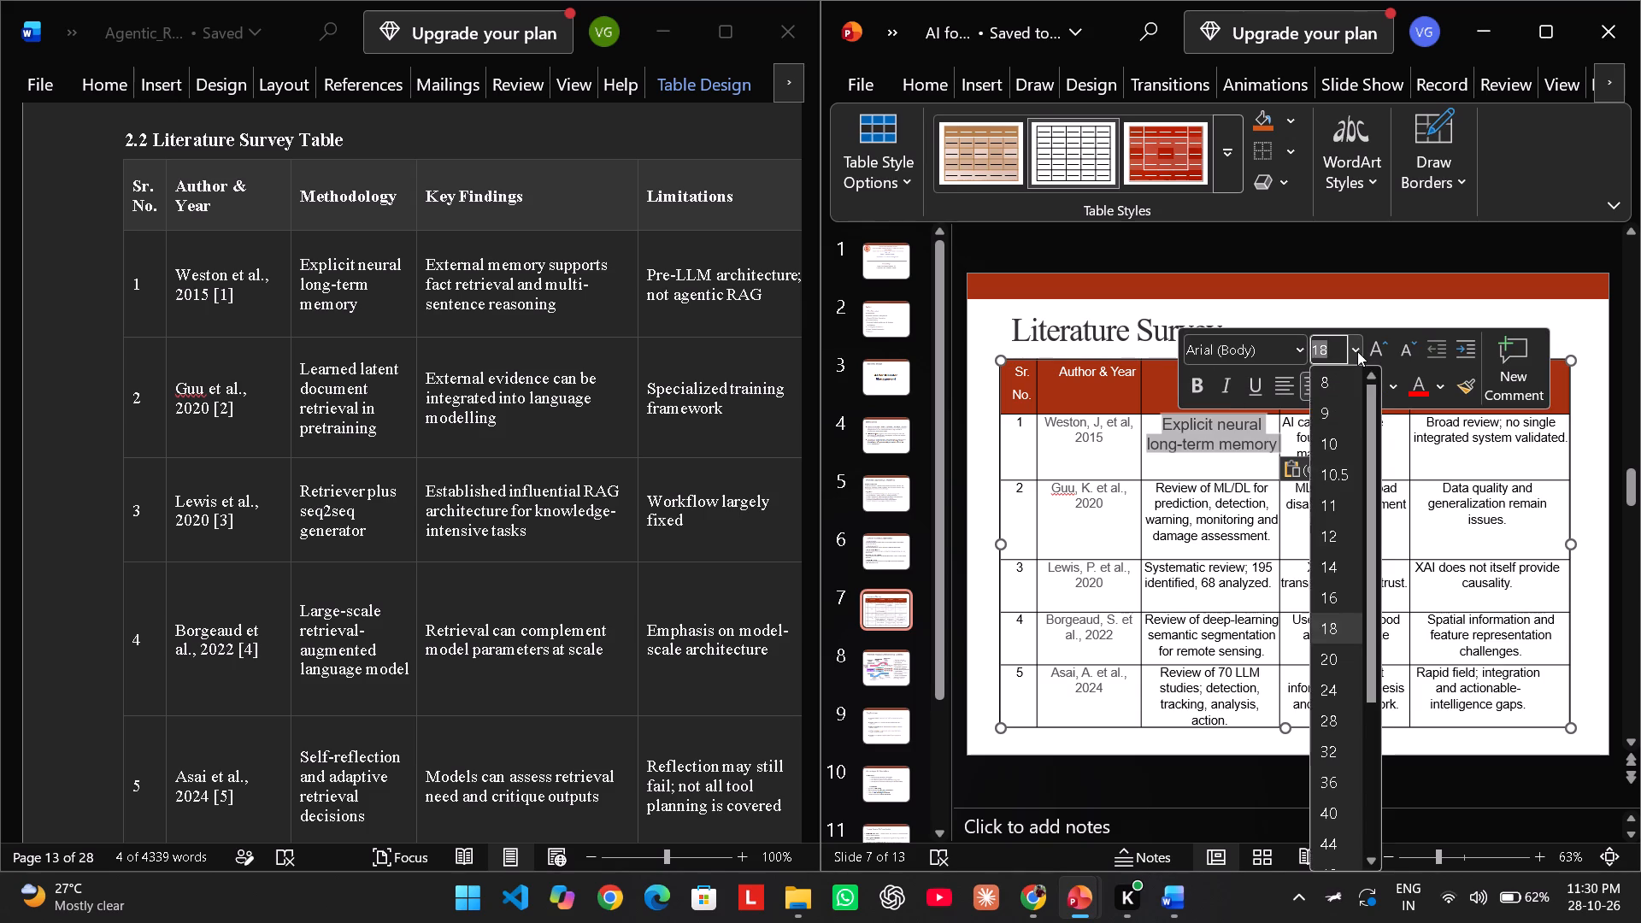
pyautogui.click(1335, 567)
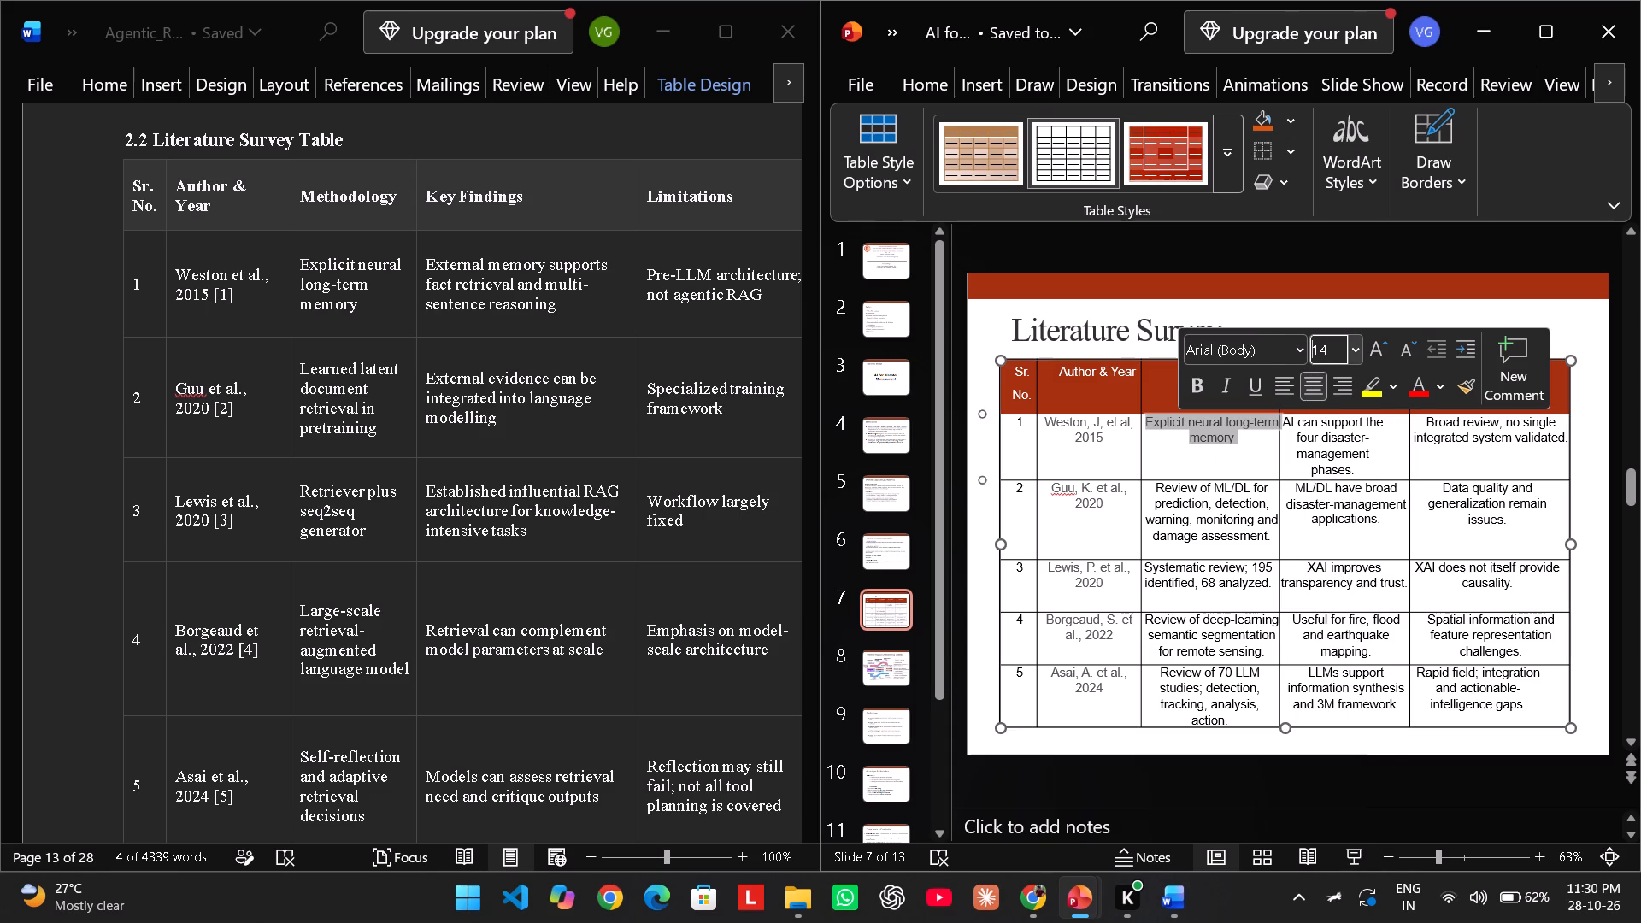
pyautogui.click(1309, 386)
pyautogui.click(1241, 477)
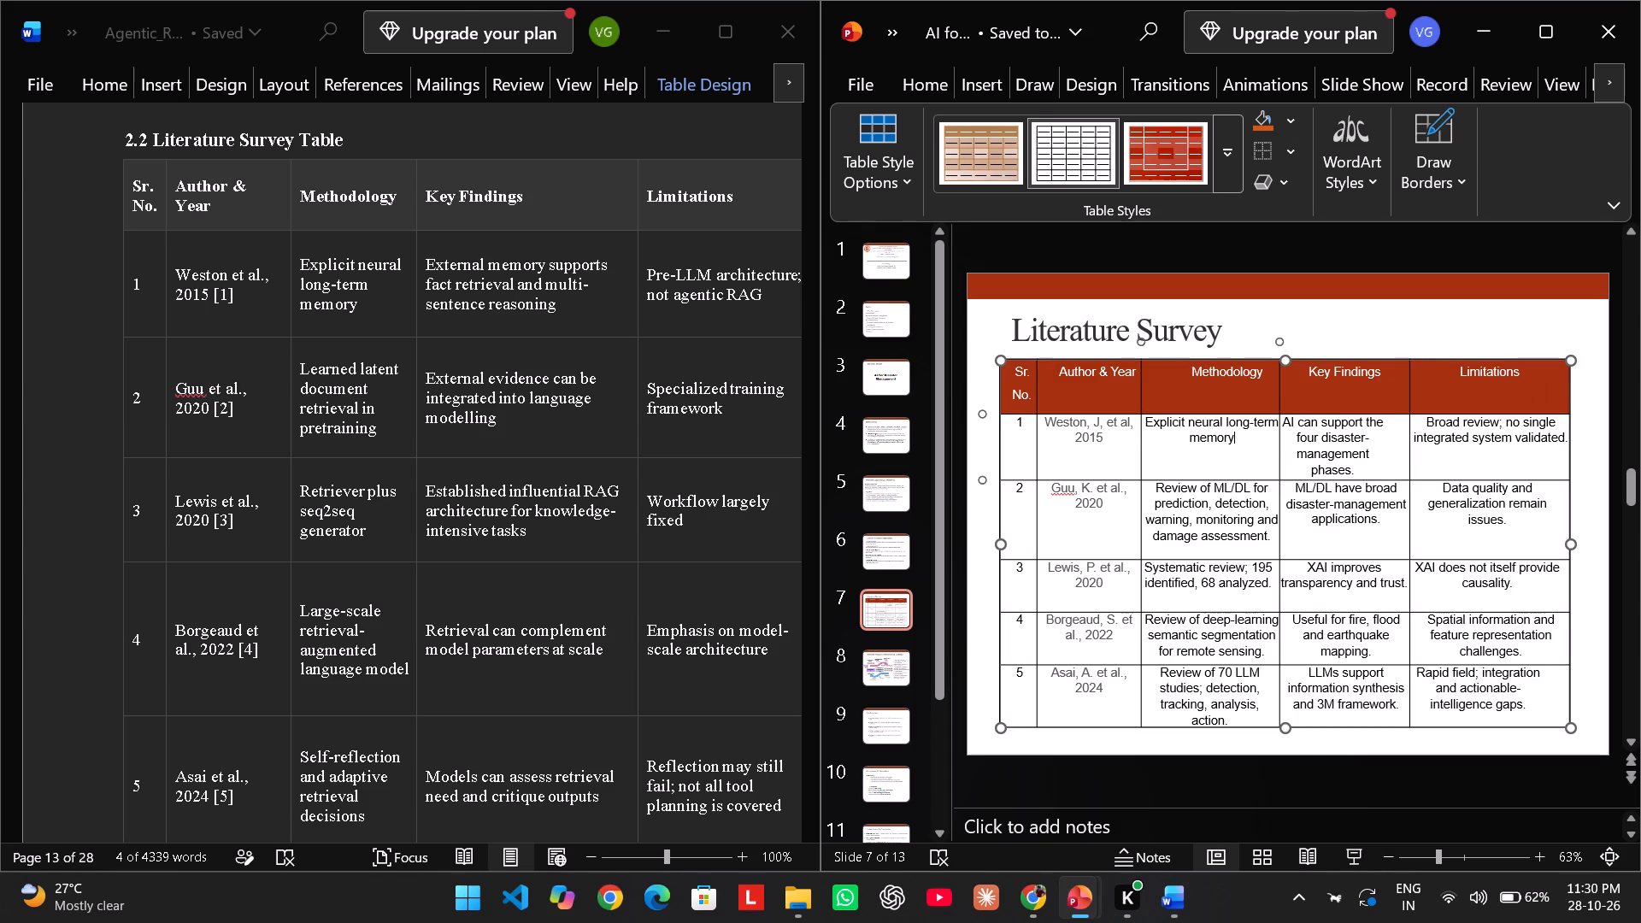
# Replace the Methodology text in row 2 of the slide's table with "Learned latent document retrieval in pretraining" copied from the report's row 2.
pyautogui.tripleClick(338, 392)
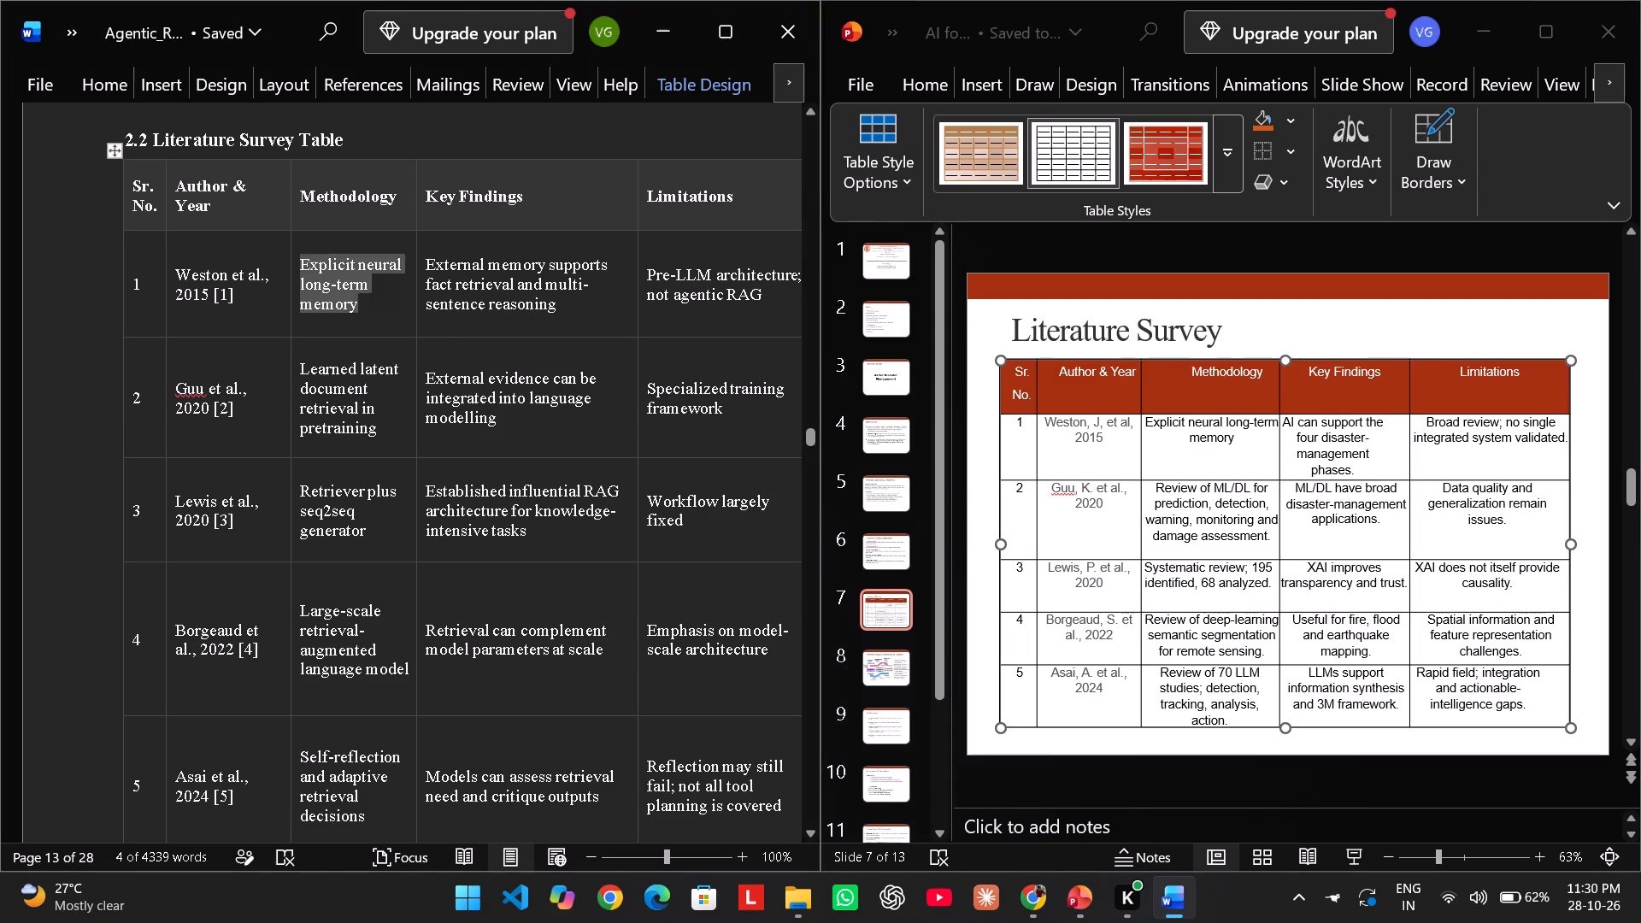
pyautogui.hotkey('ctrl', 'c')
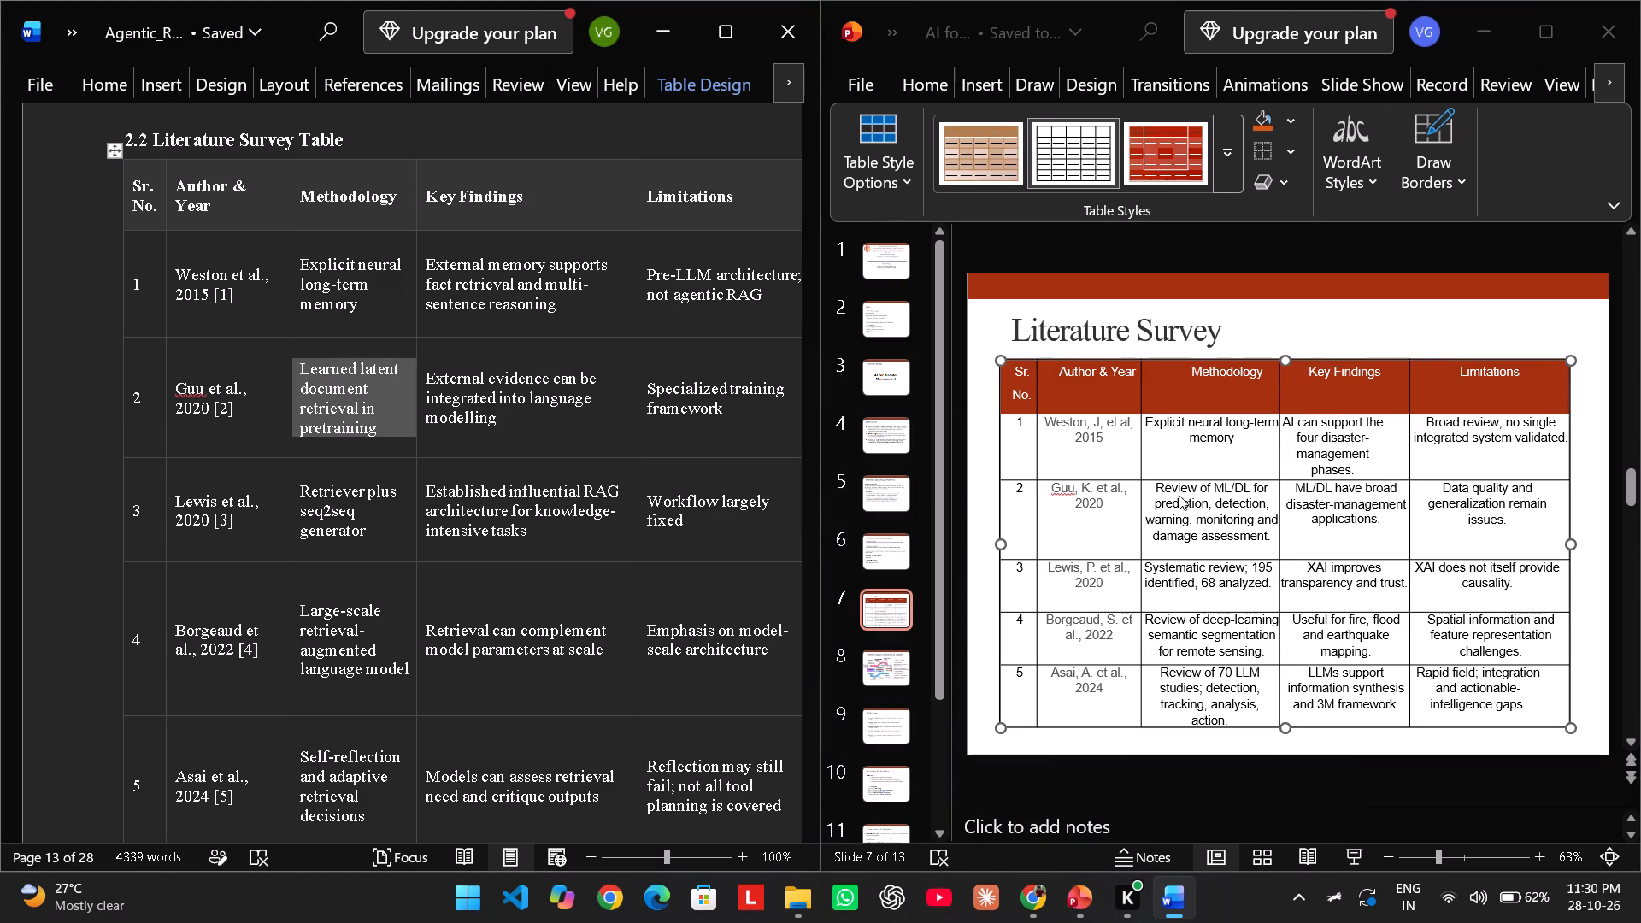
pyautogui.tripleClick(1202, 504)
pyautogui.hotkey('ctrl', 'v')
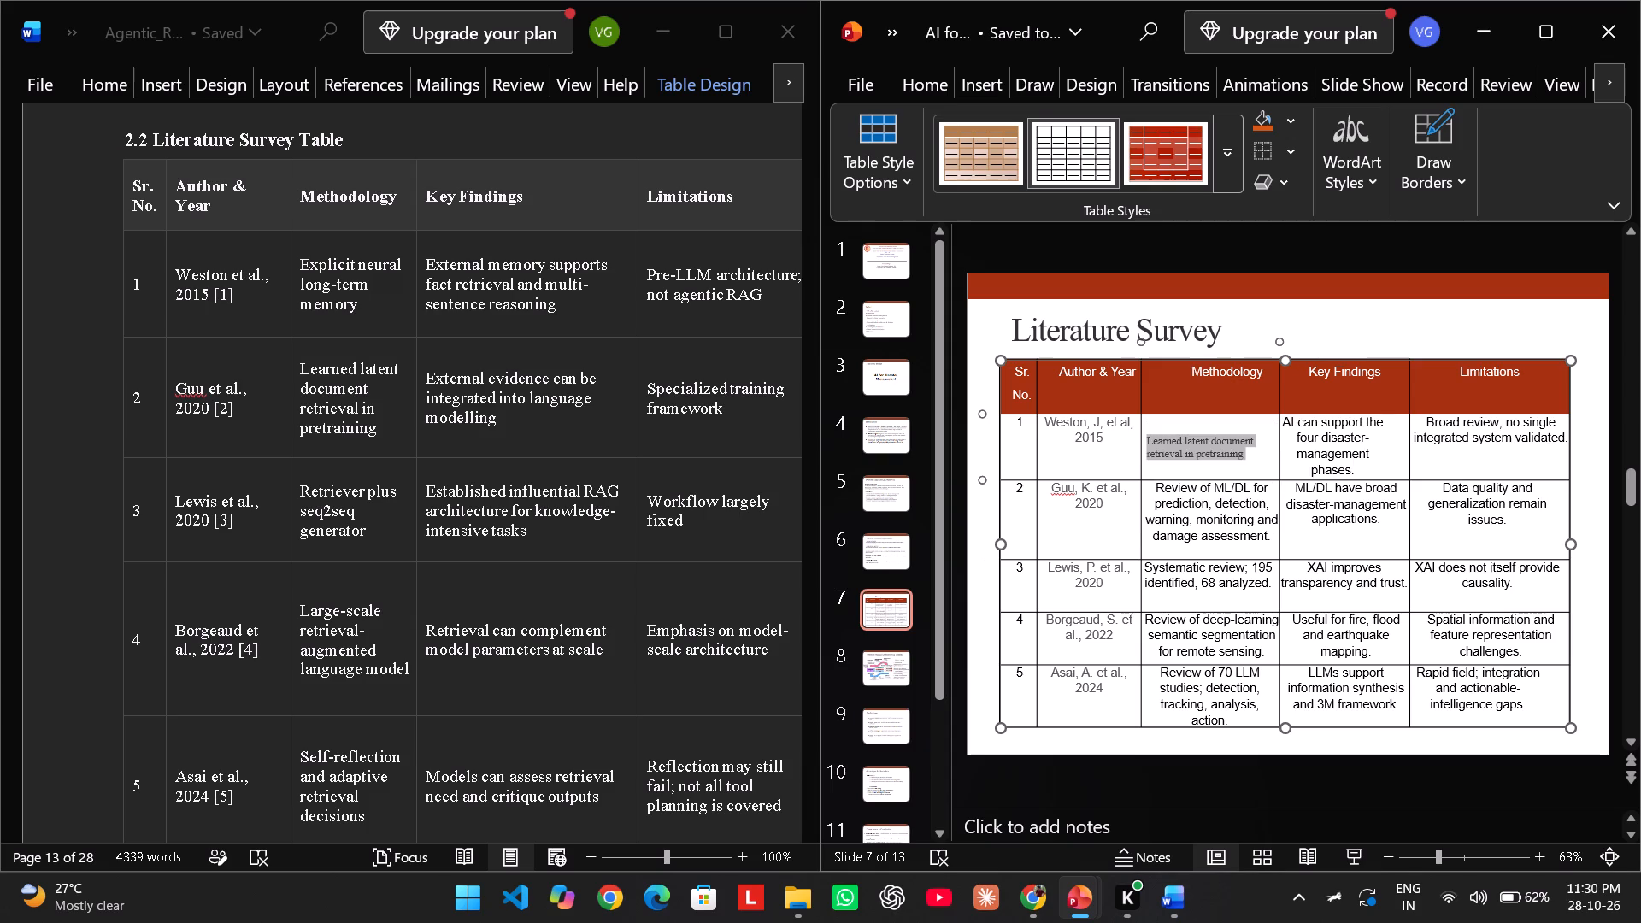
pyautogui.hotkey('ctrl', 'z')
pyautogui.tripleClick(1213, 517)
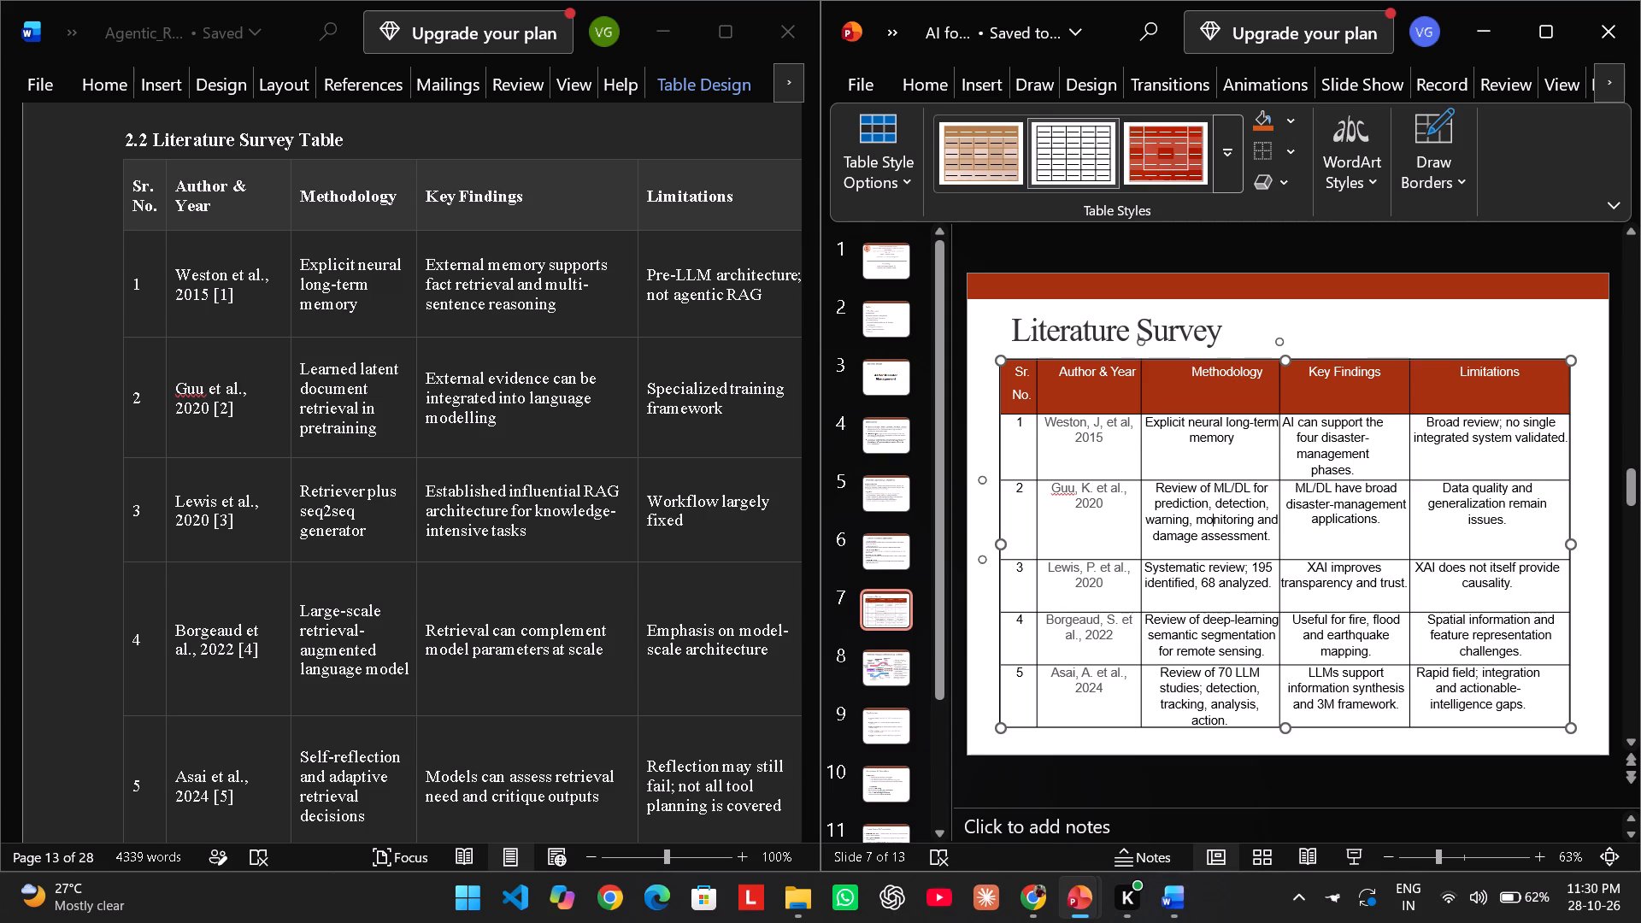
pyautogui.hotkey('ctrl', 'v')
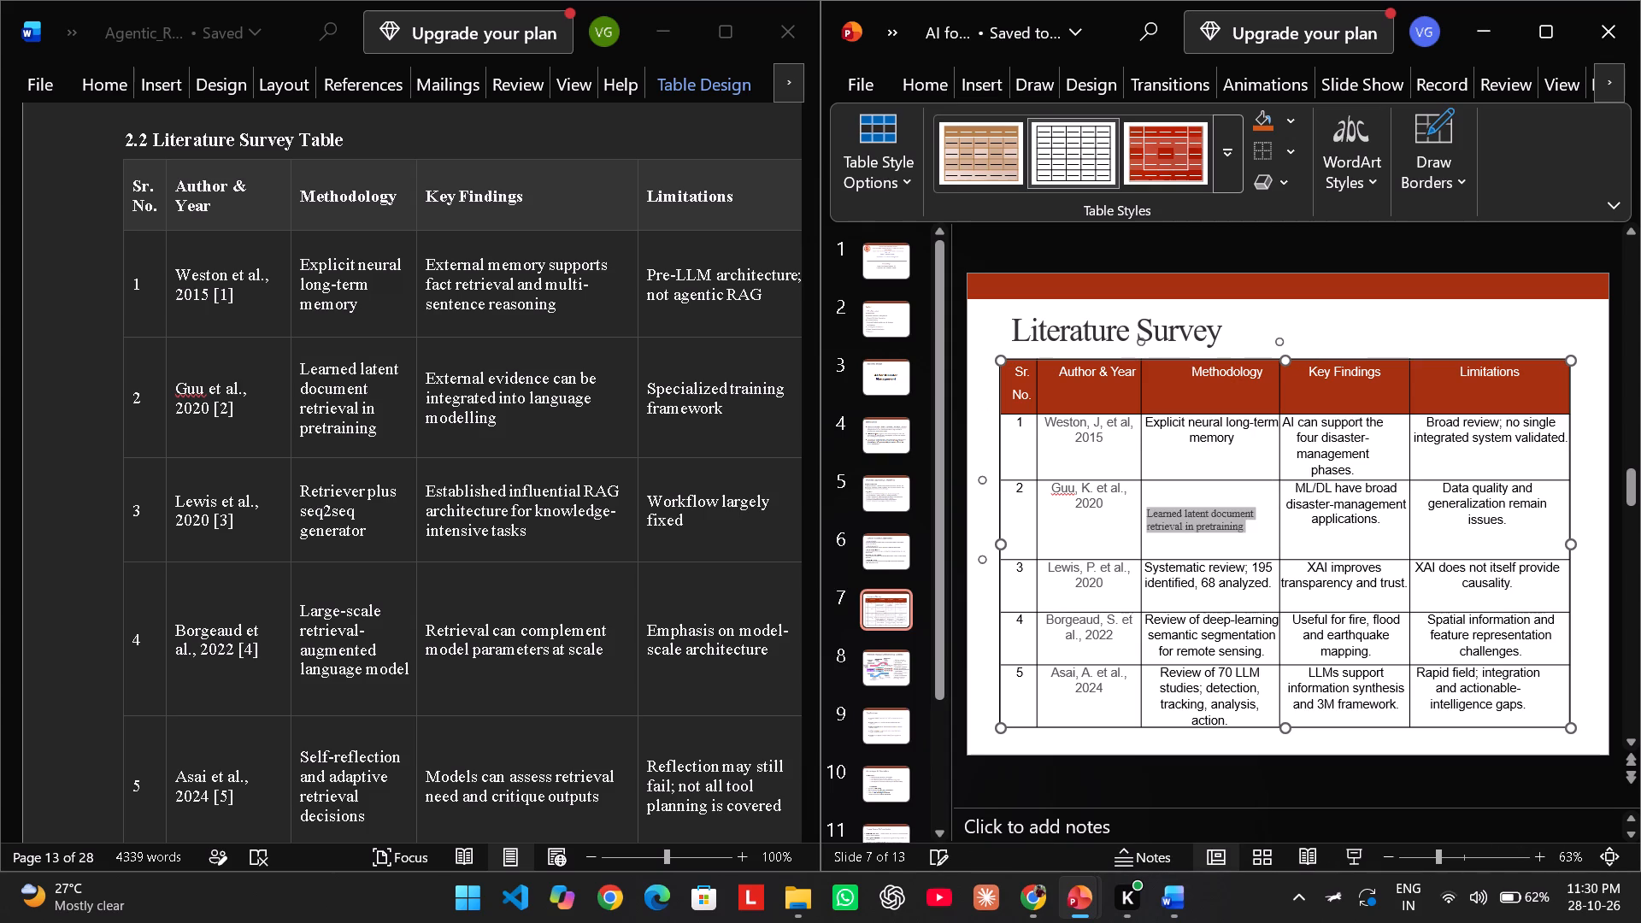
# Replace the Methodology text in row 3 of the slide's table with "Retriever plus seq2seq generator" copied from the report's row 3.
pyautogui.tripleClick(328, 510)
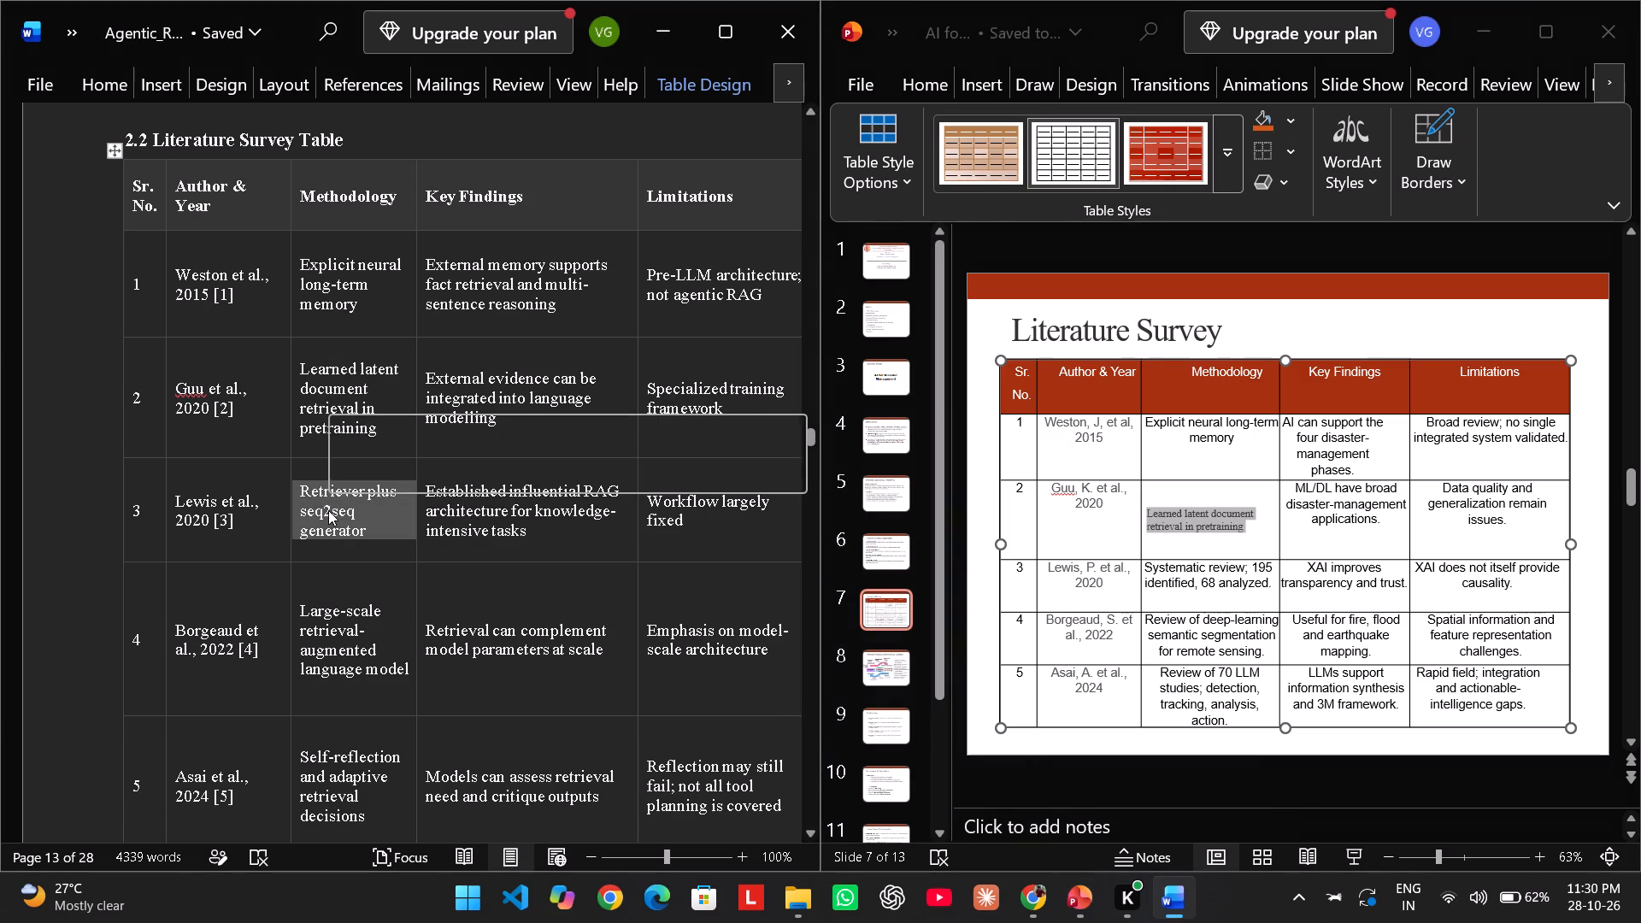
pyautogui.hotkey('ctrl', 'c')
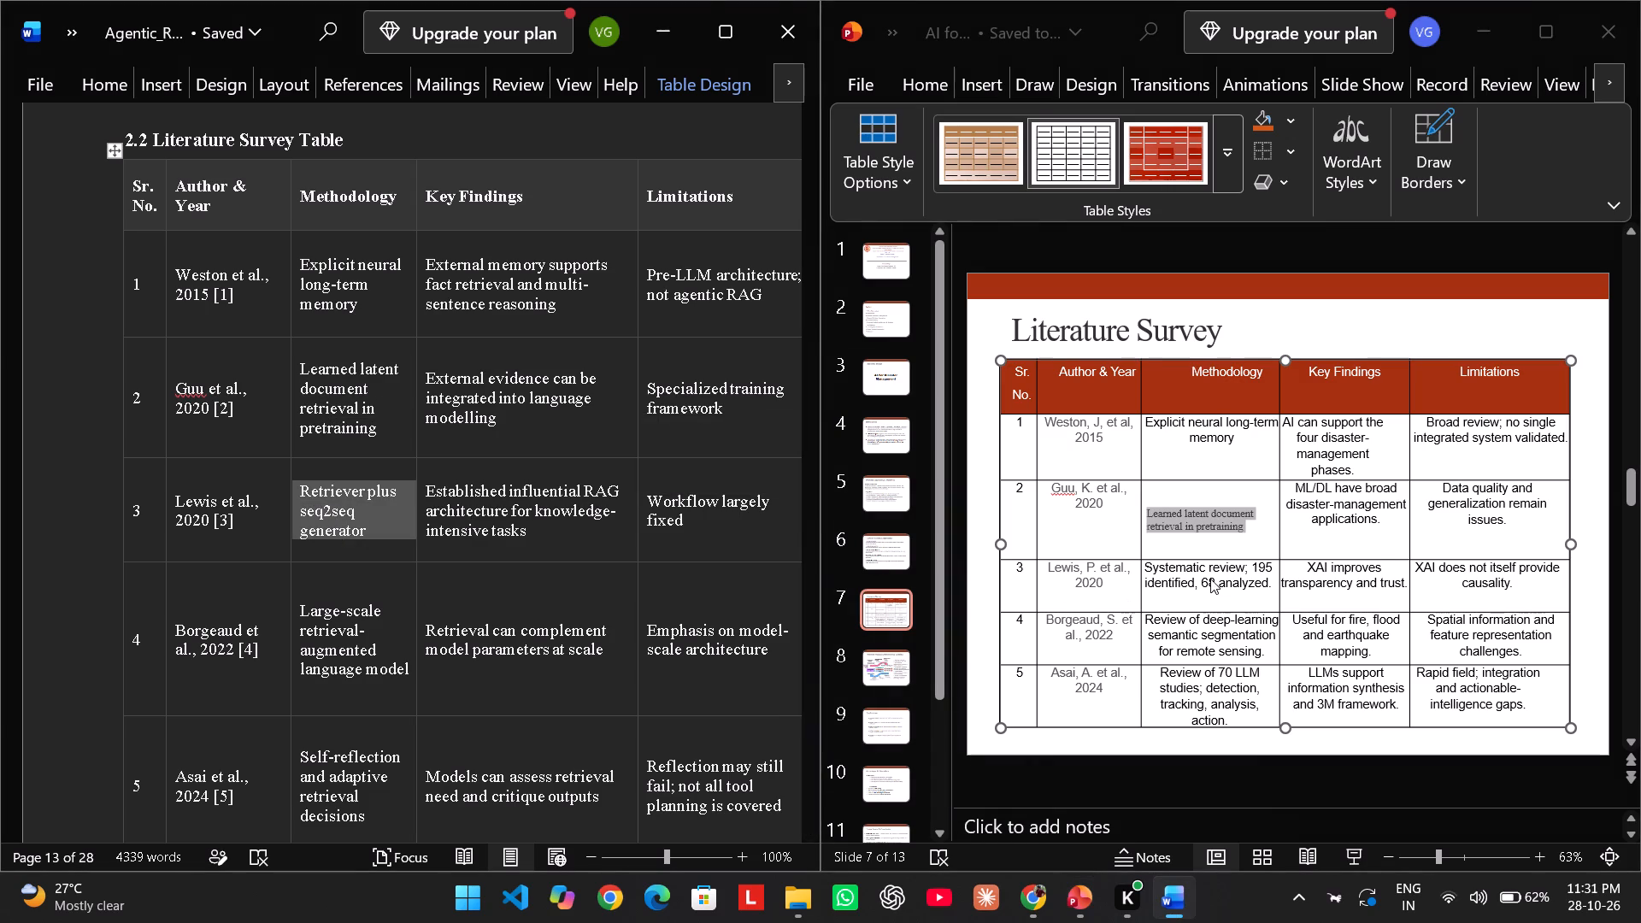
pyautogui.tripleClick(1210, 579)
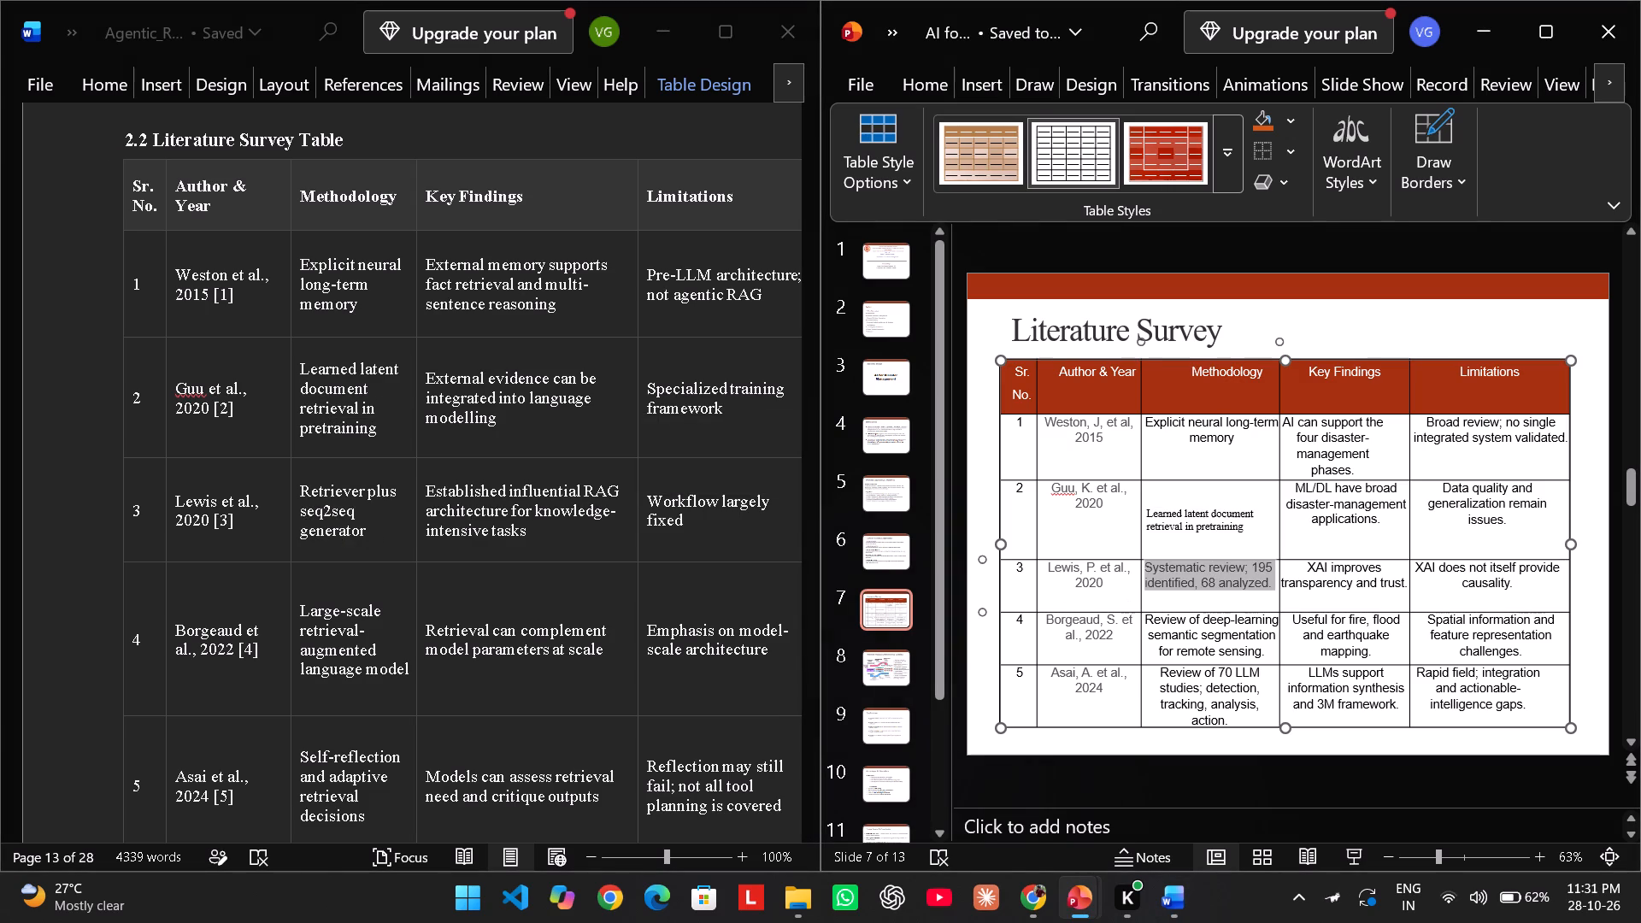
pyautogui.hotkey('ctrl', 'v')
pyautogui.hotkey('ctrl', 'z')
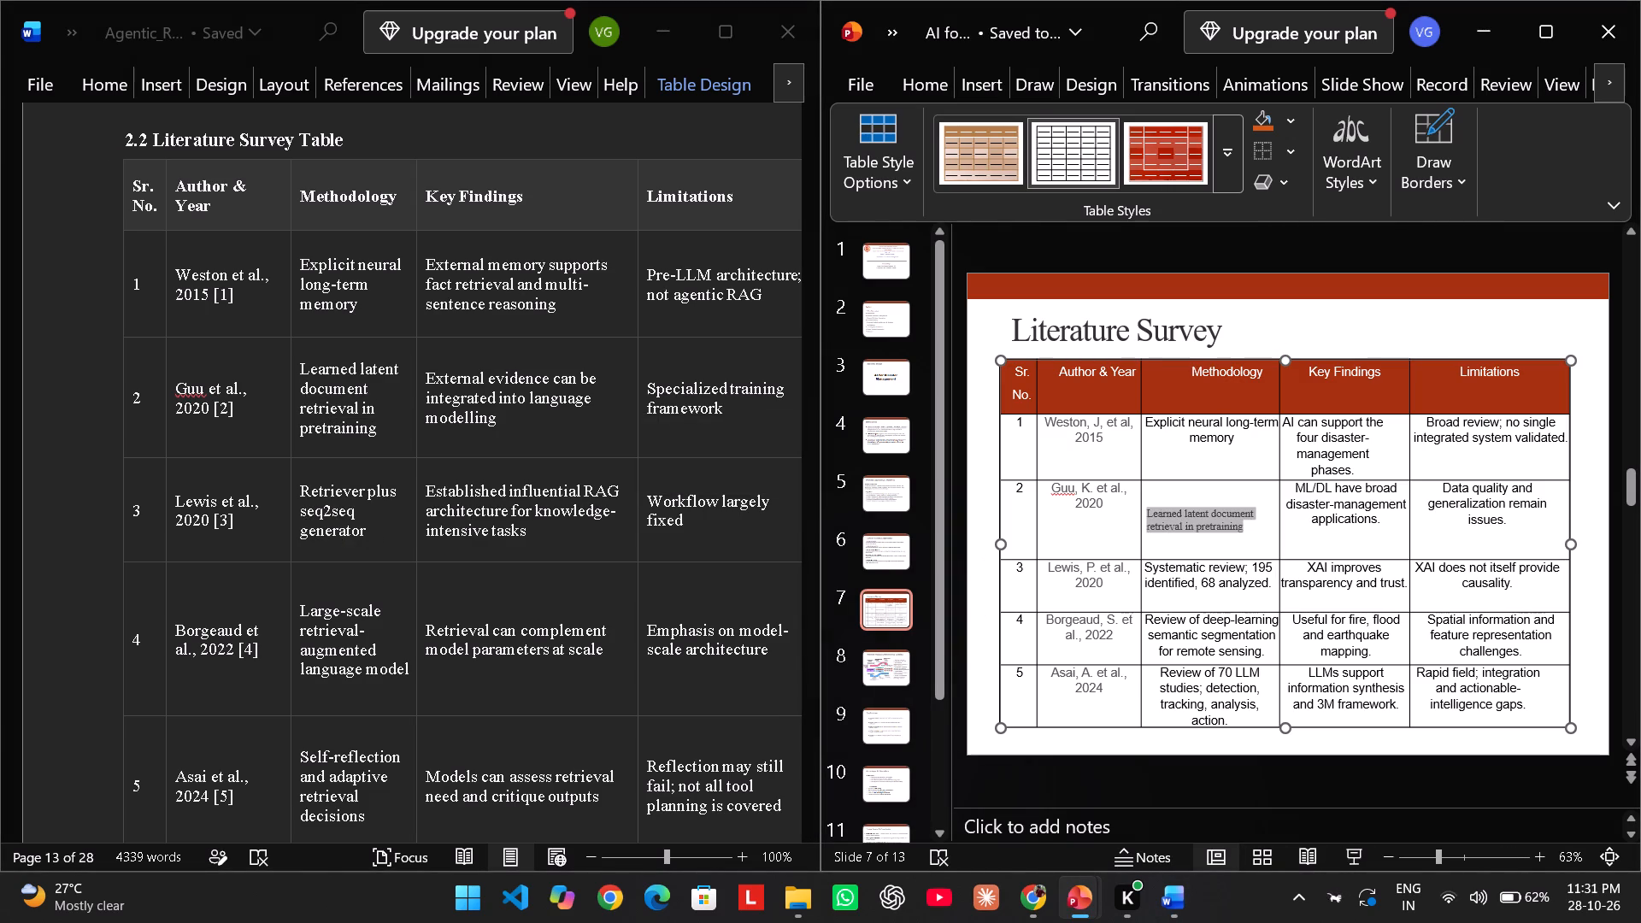
pyautogui.tripleClick(1235, 579)
pyautogui.click(1235, 579)
pyautogui.tripleClick(1235, 579)
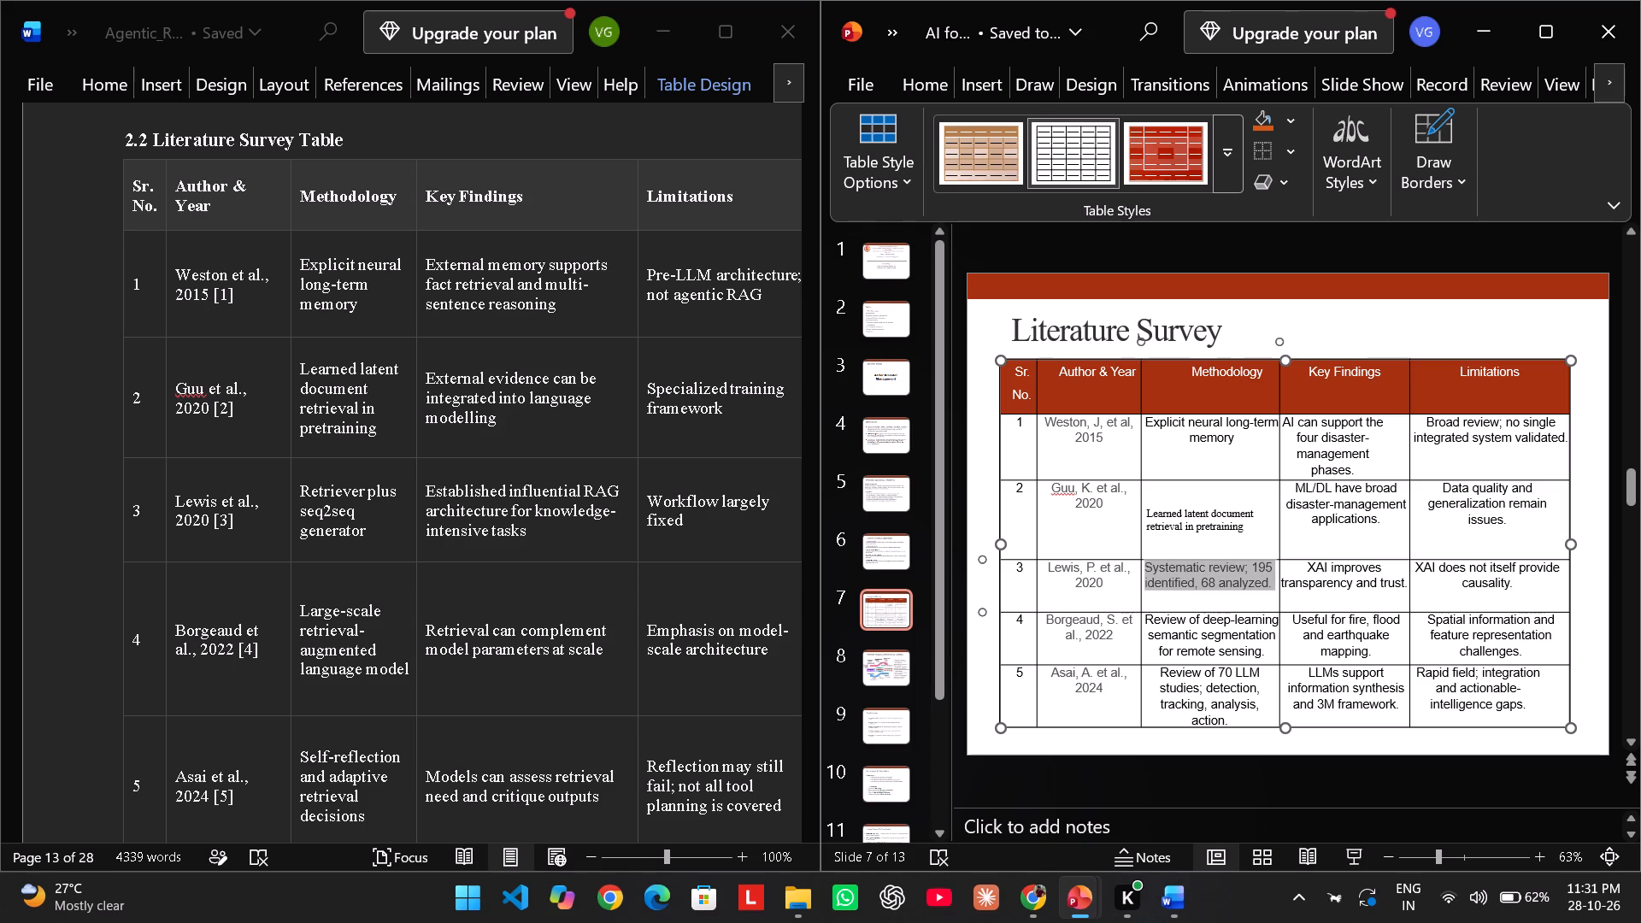
pyautogui.hotkey('ctrl', 'v')
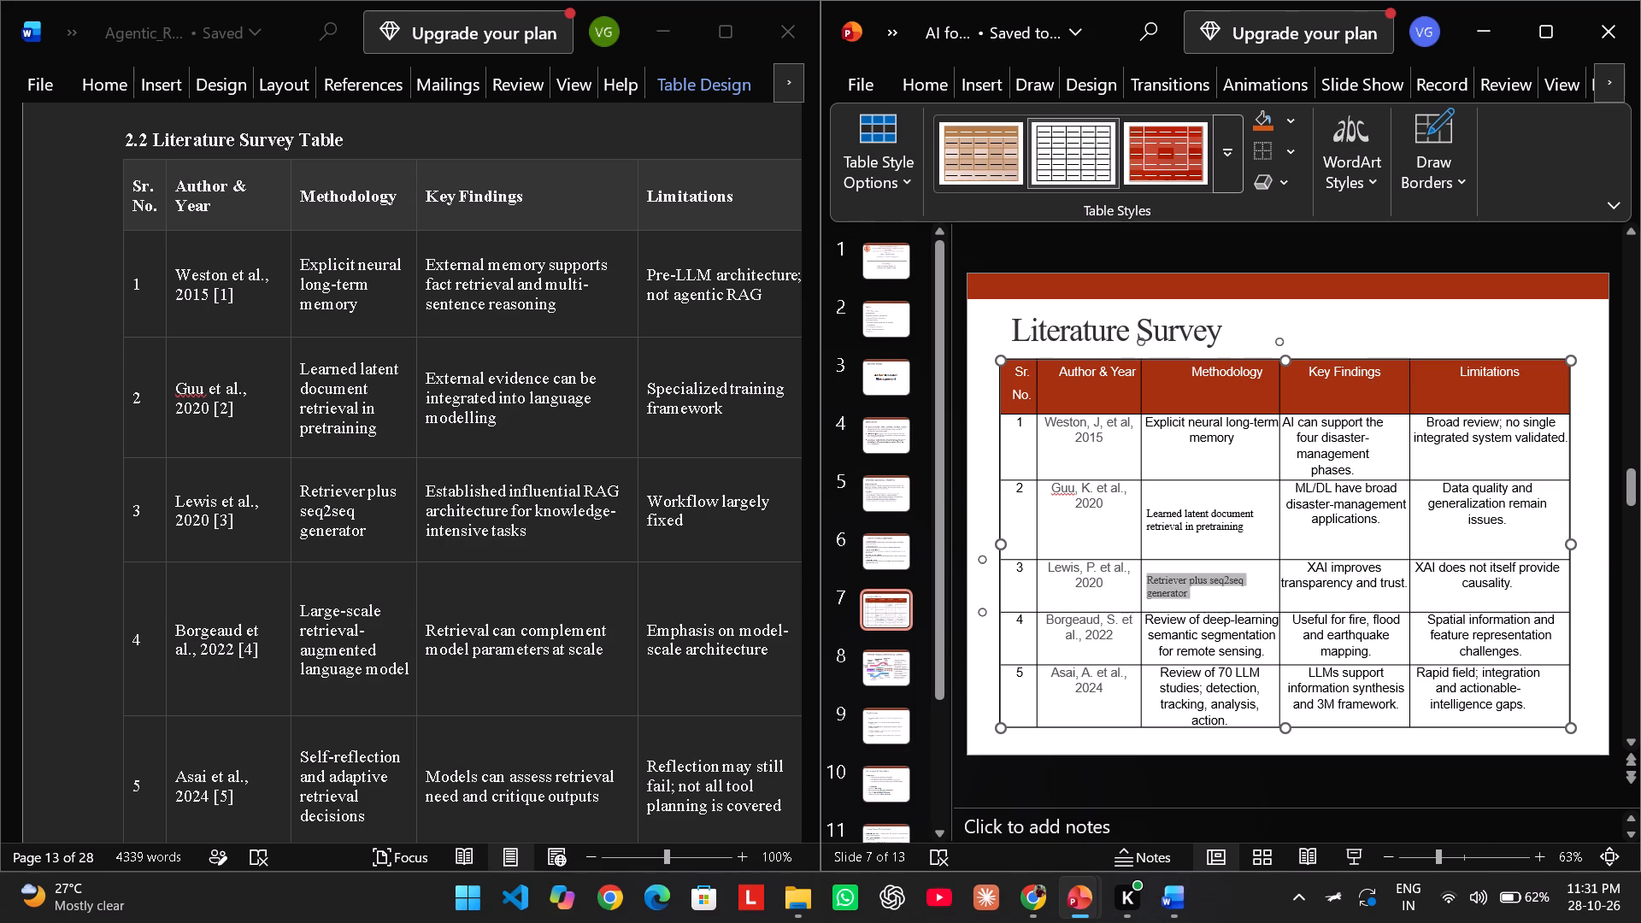
# Replace the Methodology text in row 4 of the slide's table with "Large-scale retrieval-augmented language model" copied from the report's row 4.
pyautogui.tripleClick(339, 632)
pyautogui.hotkey('ctrl', 'c')
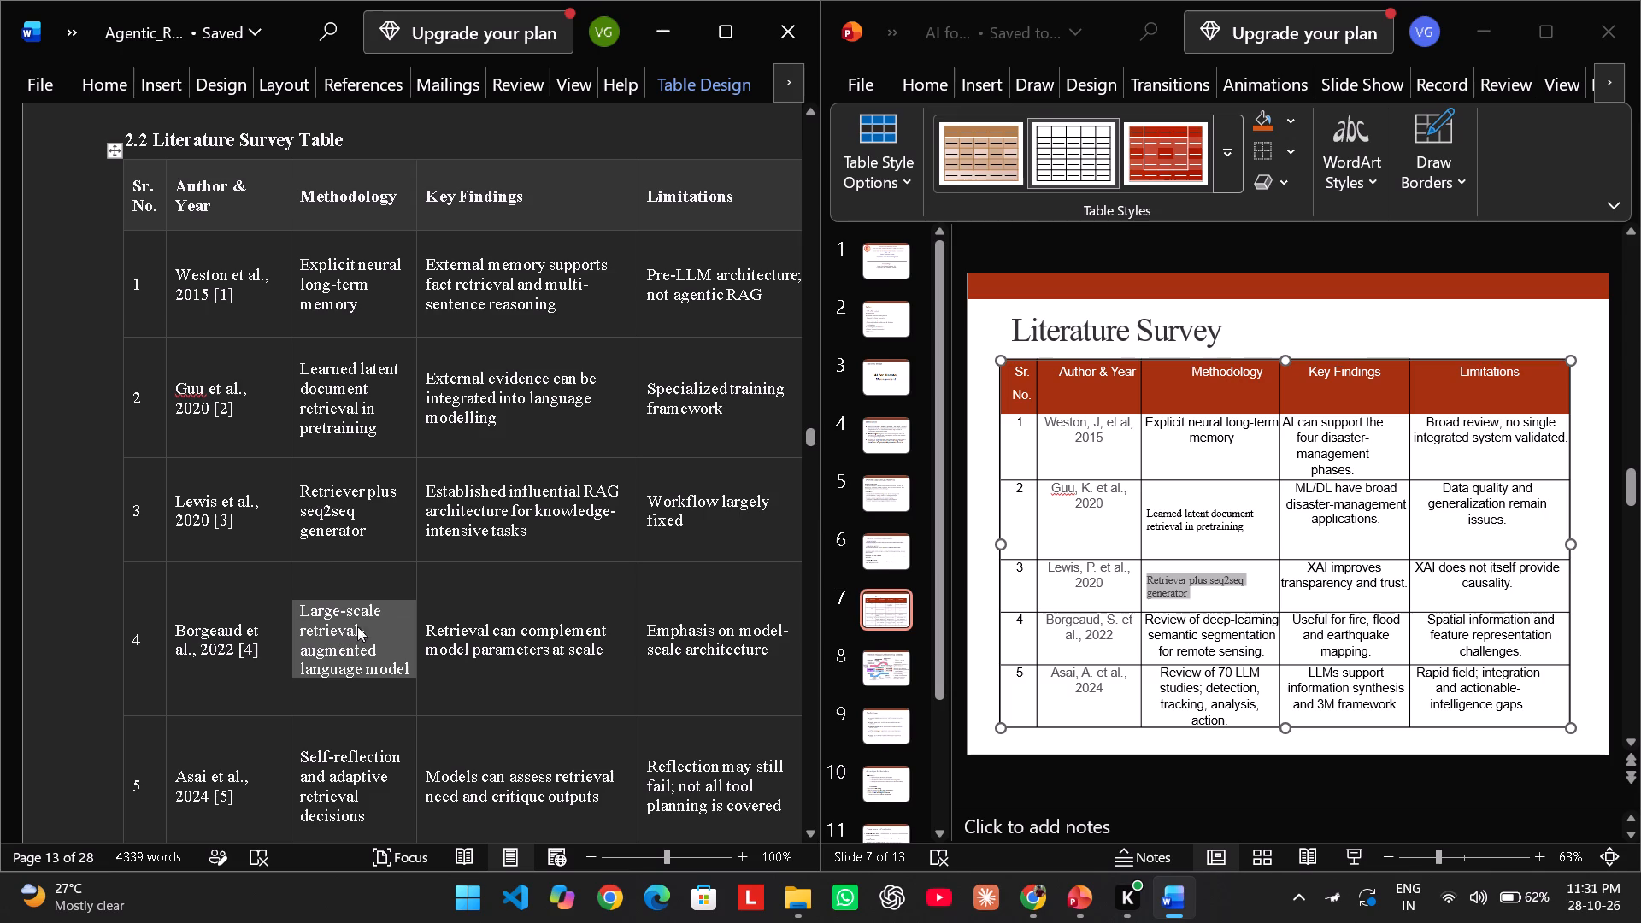
pyautogui.tripleClick(1233, 632)
pyautogui.tripleClick(1233, 632)
pyautogui.doubleClick(1233, 635)
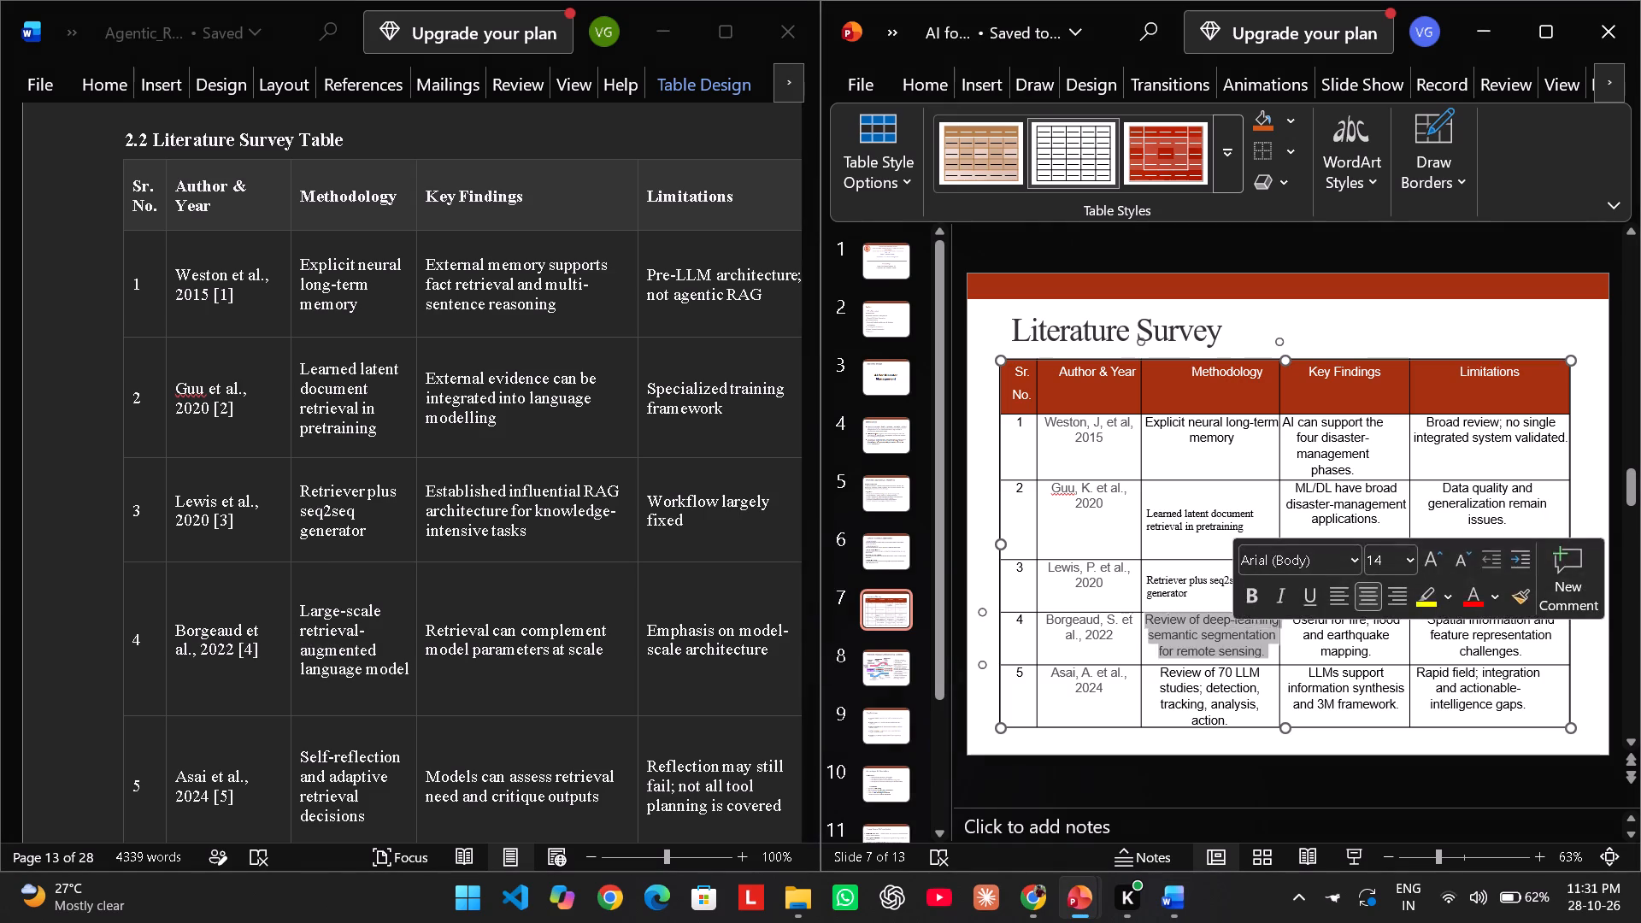
pyautogui.click(1233, 636)
pyautogui.hotkey('ctrl', 'v')
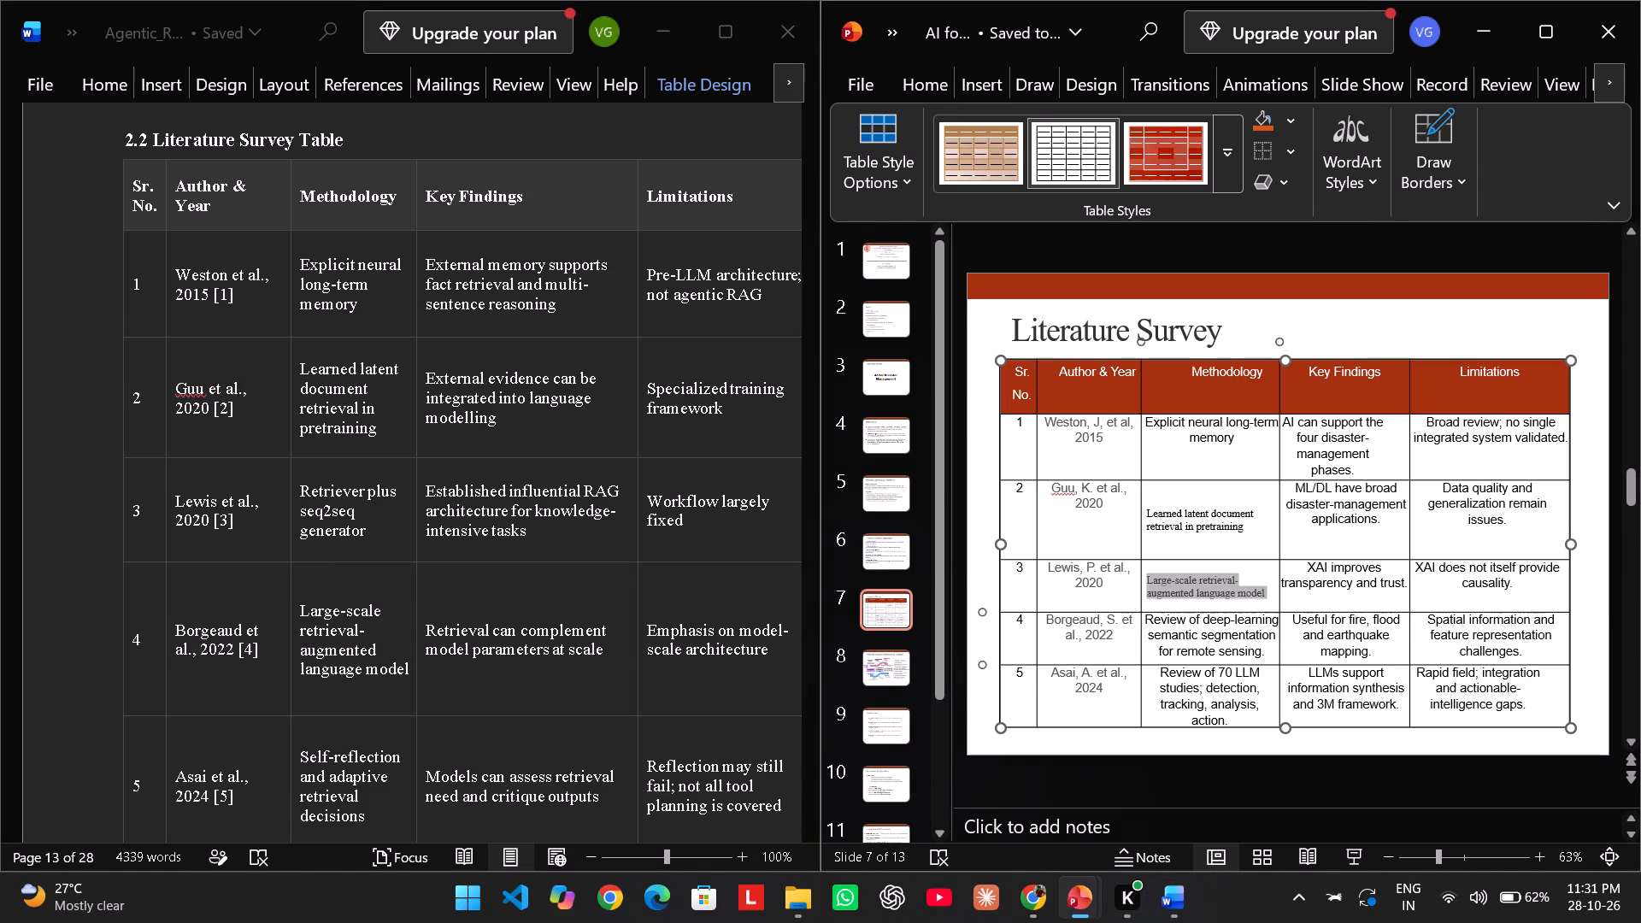
pyautogui.hotkey('ctrl', 'z')
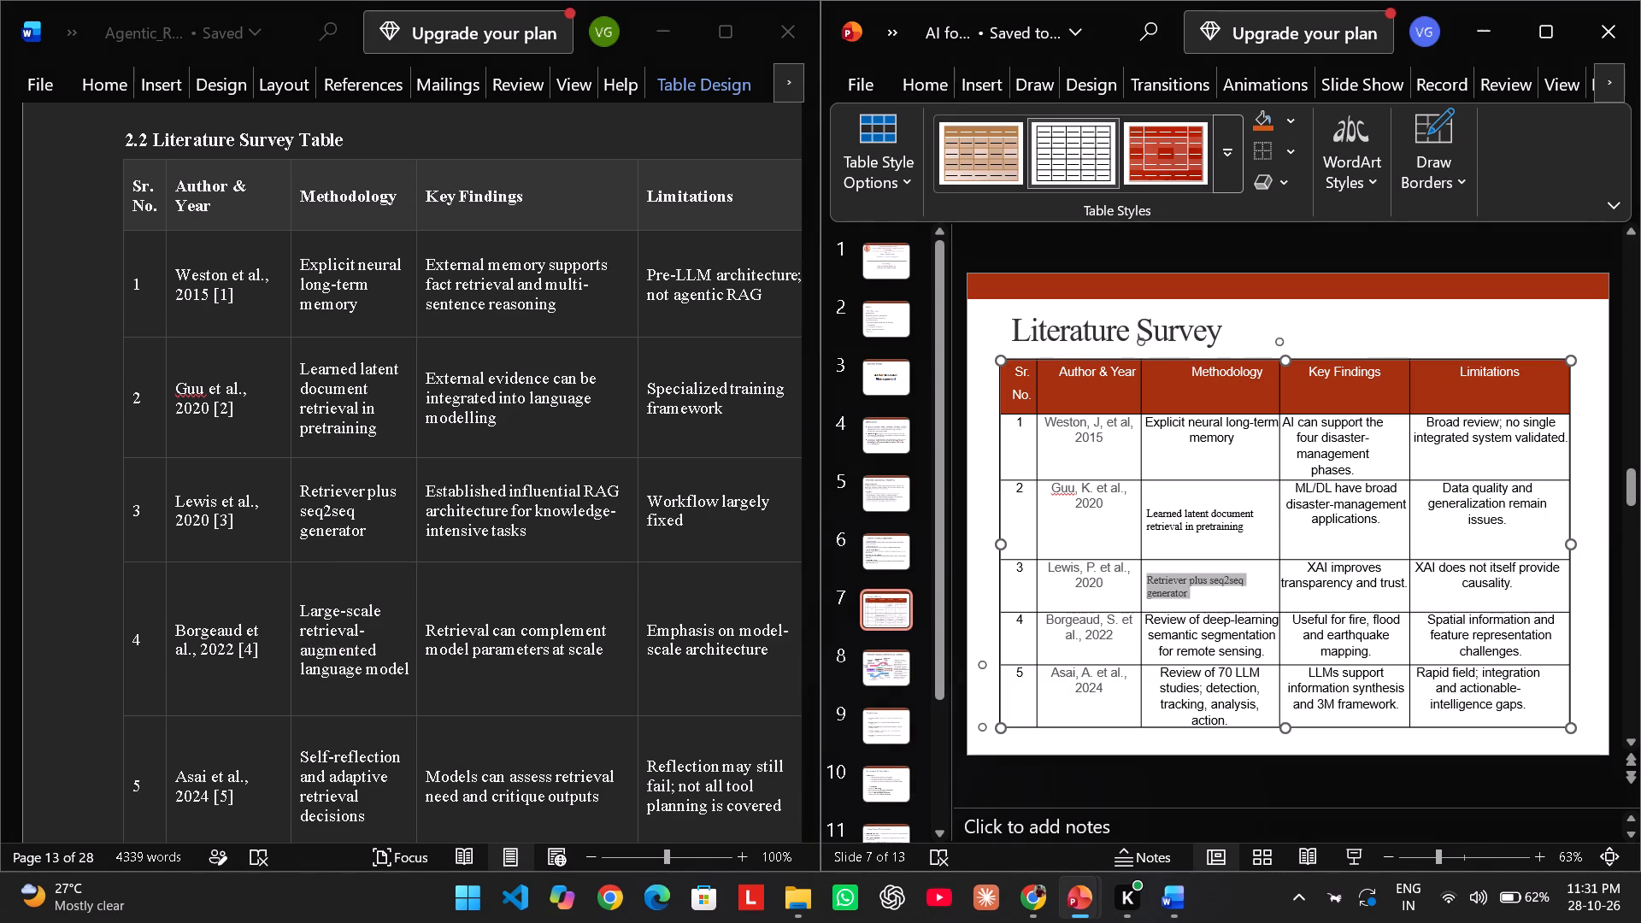
pyautogui.doubleClick(1226, 647)
pyautogui.click(1226, 647)
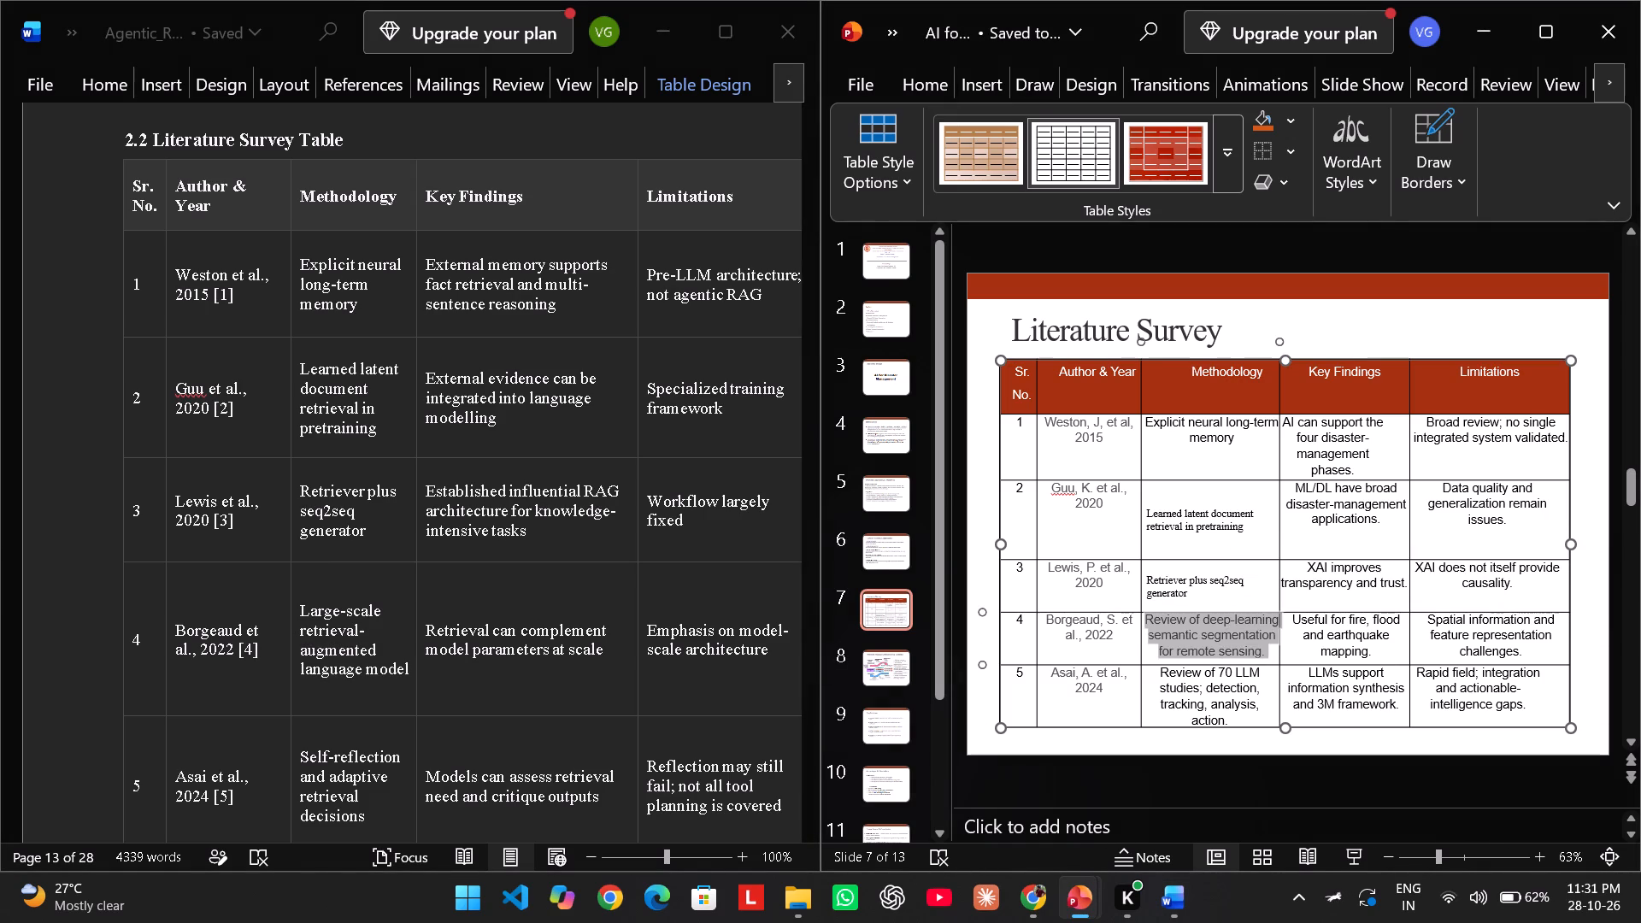
pyautogui.hotkey('ctrl', 'v')
# Replace the Methodology text in row 5 of the slide's table with "Self-reflection and adaptive retrieval decisions" copied from the report's row 5.
pyautogui.scroll(-1, 386, 654)
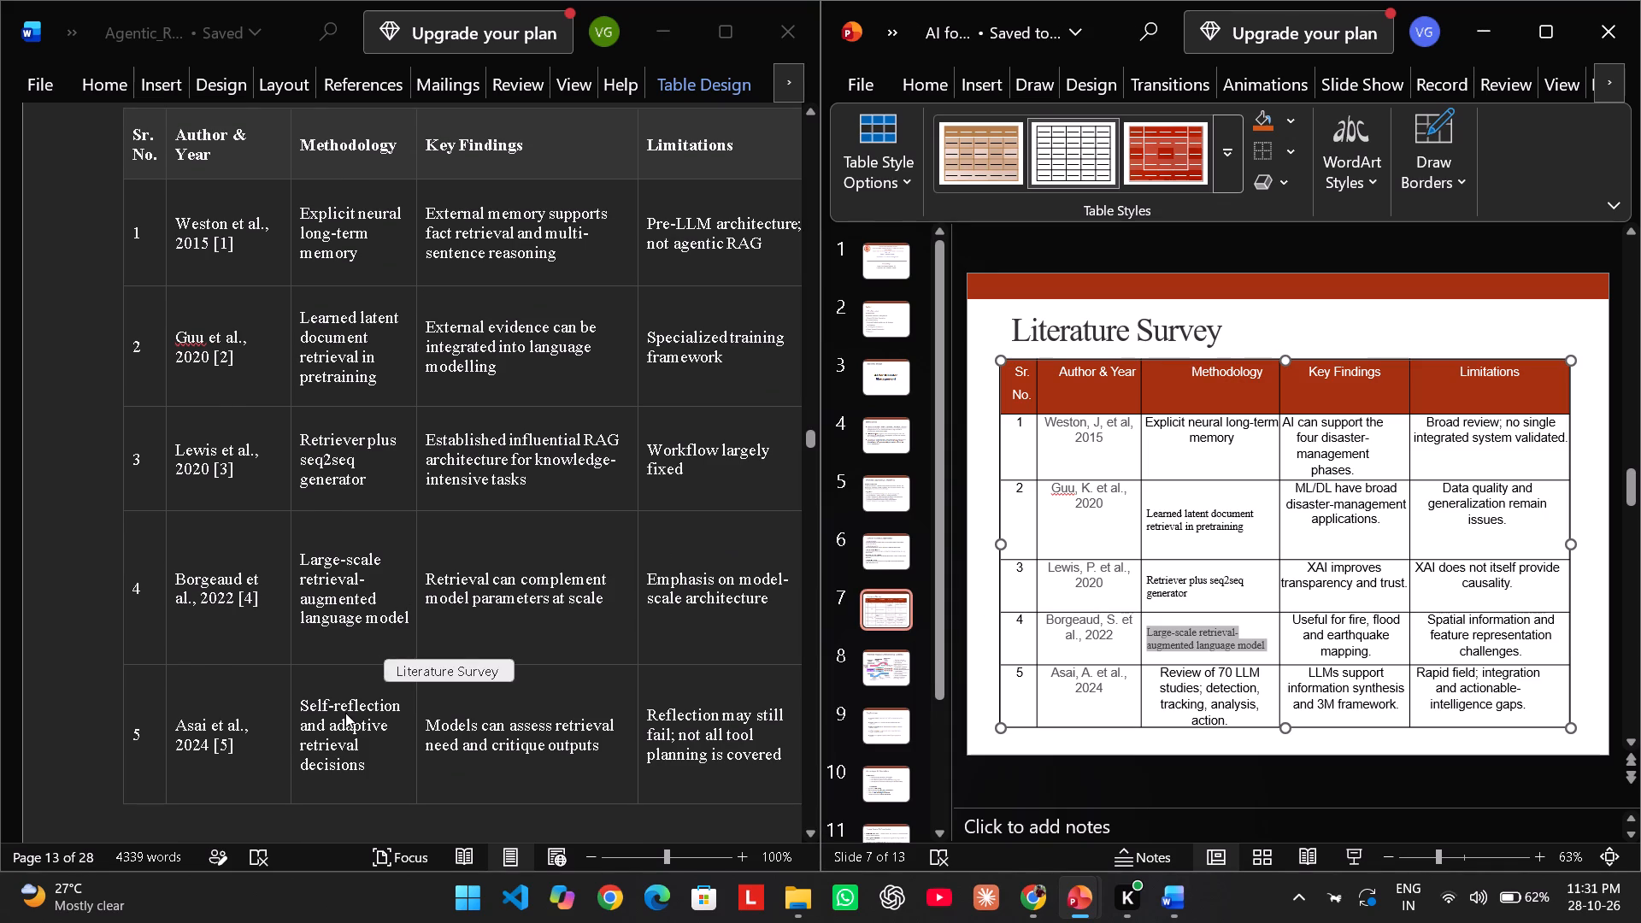
pyautogui.tripleClick(345, 714)
pyautogui.hotkey('ctrl', 'c')
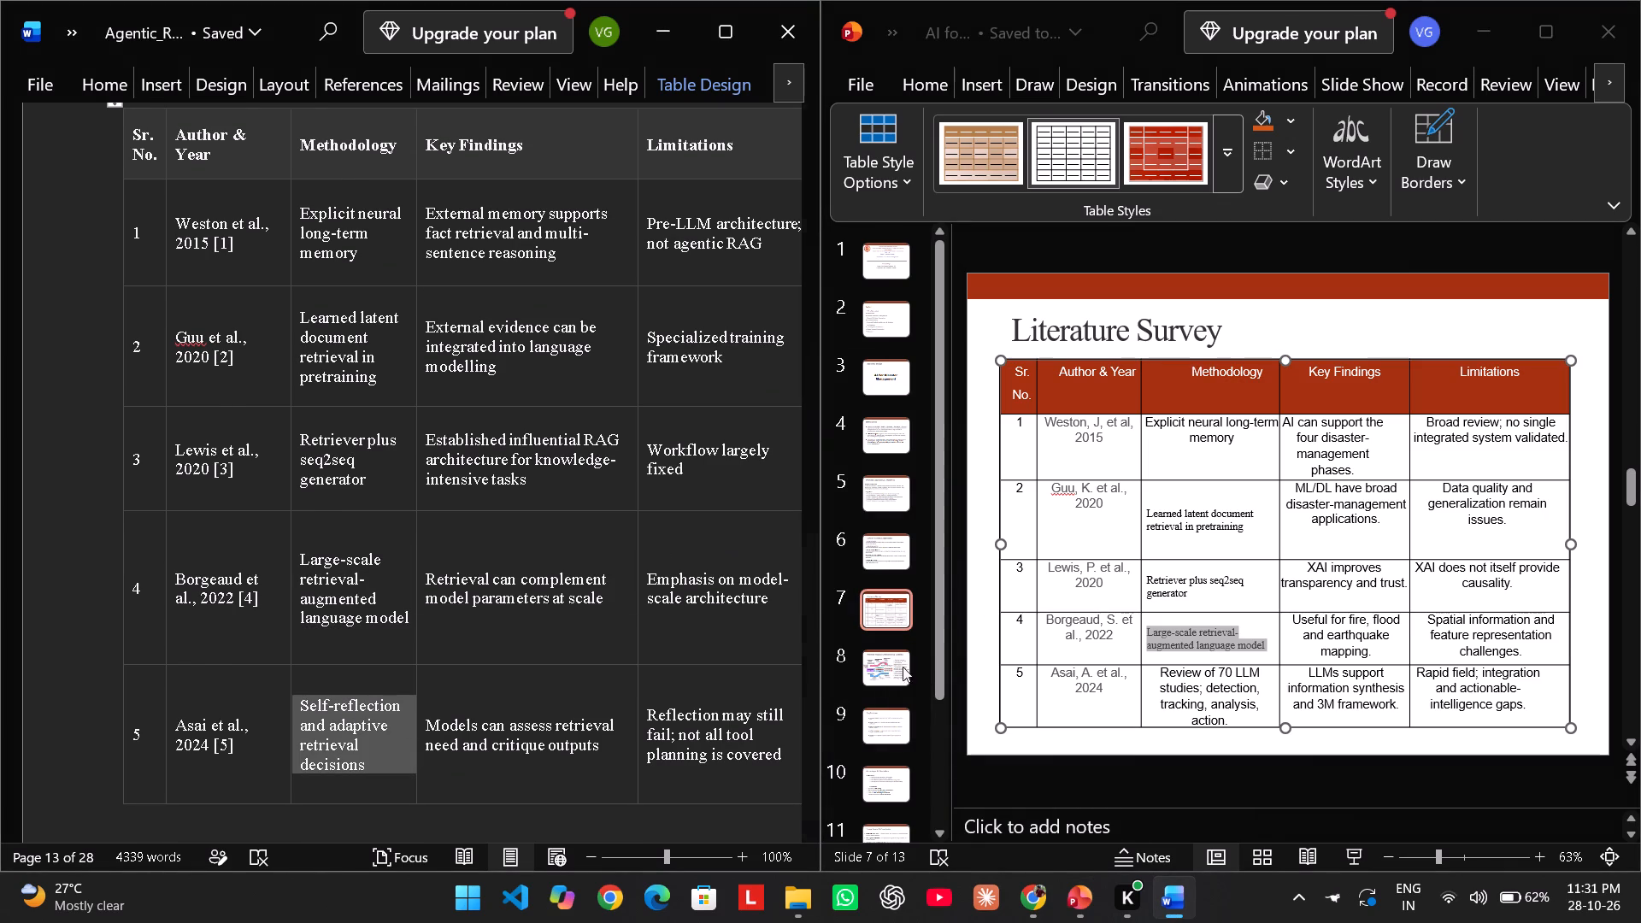
pyautogui.tripleClick(1205, 692)
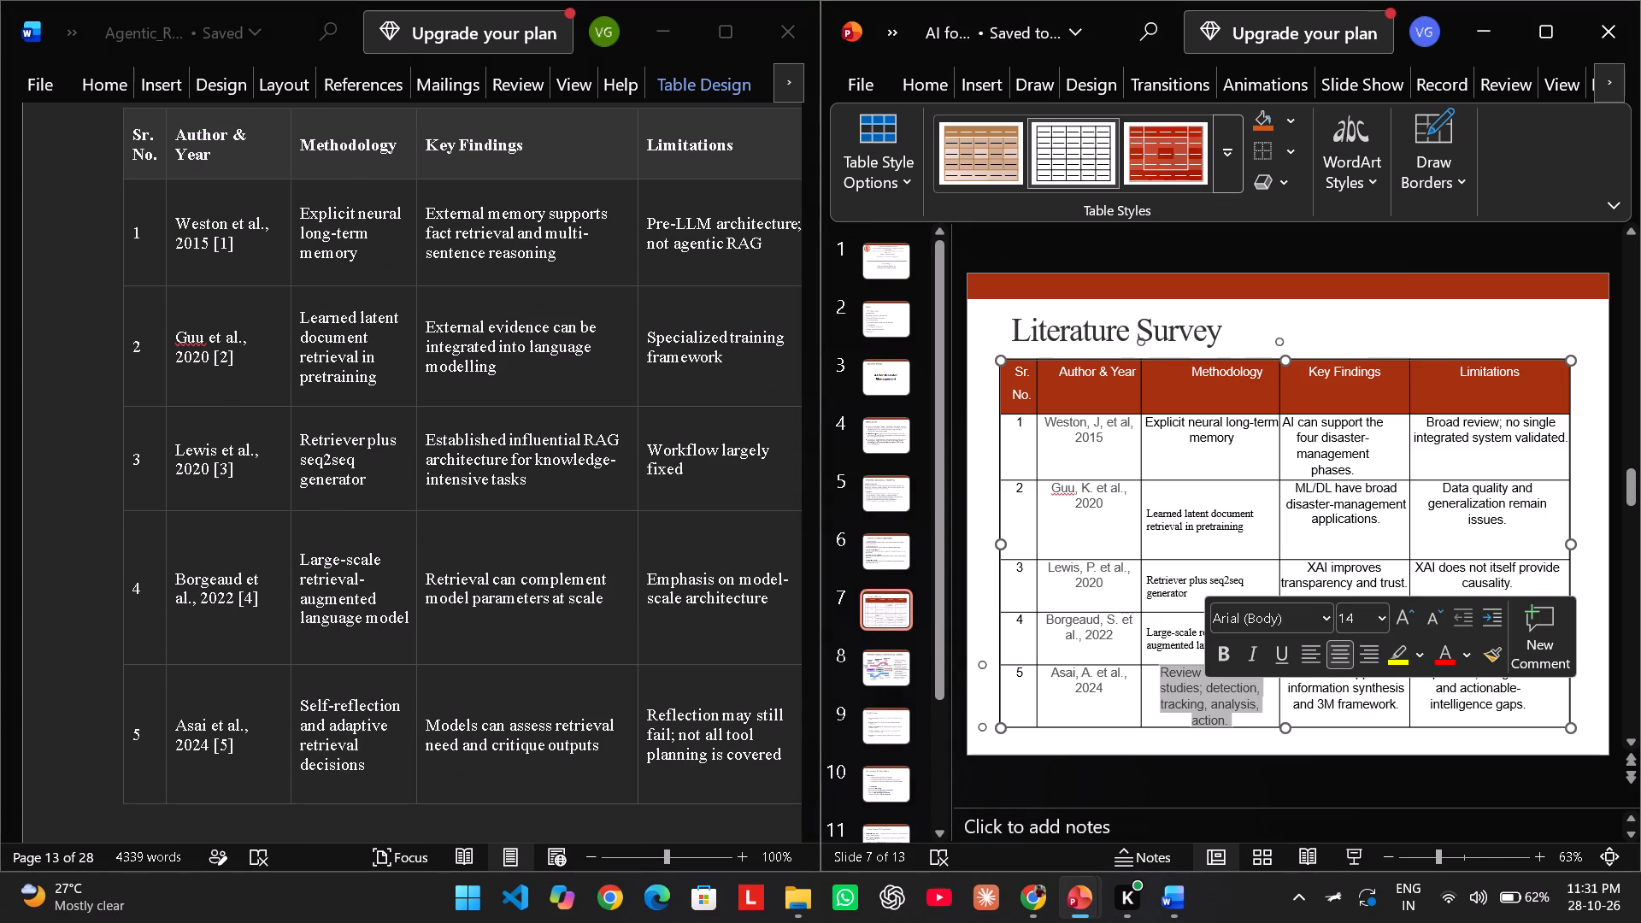
pyautogui.hotkey('ctrl', 'v')
pyautogui.hotkey('ctrl', 'z')
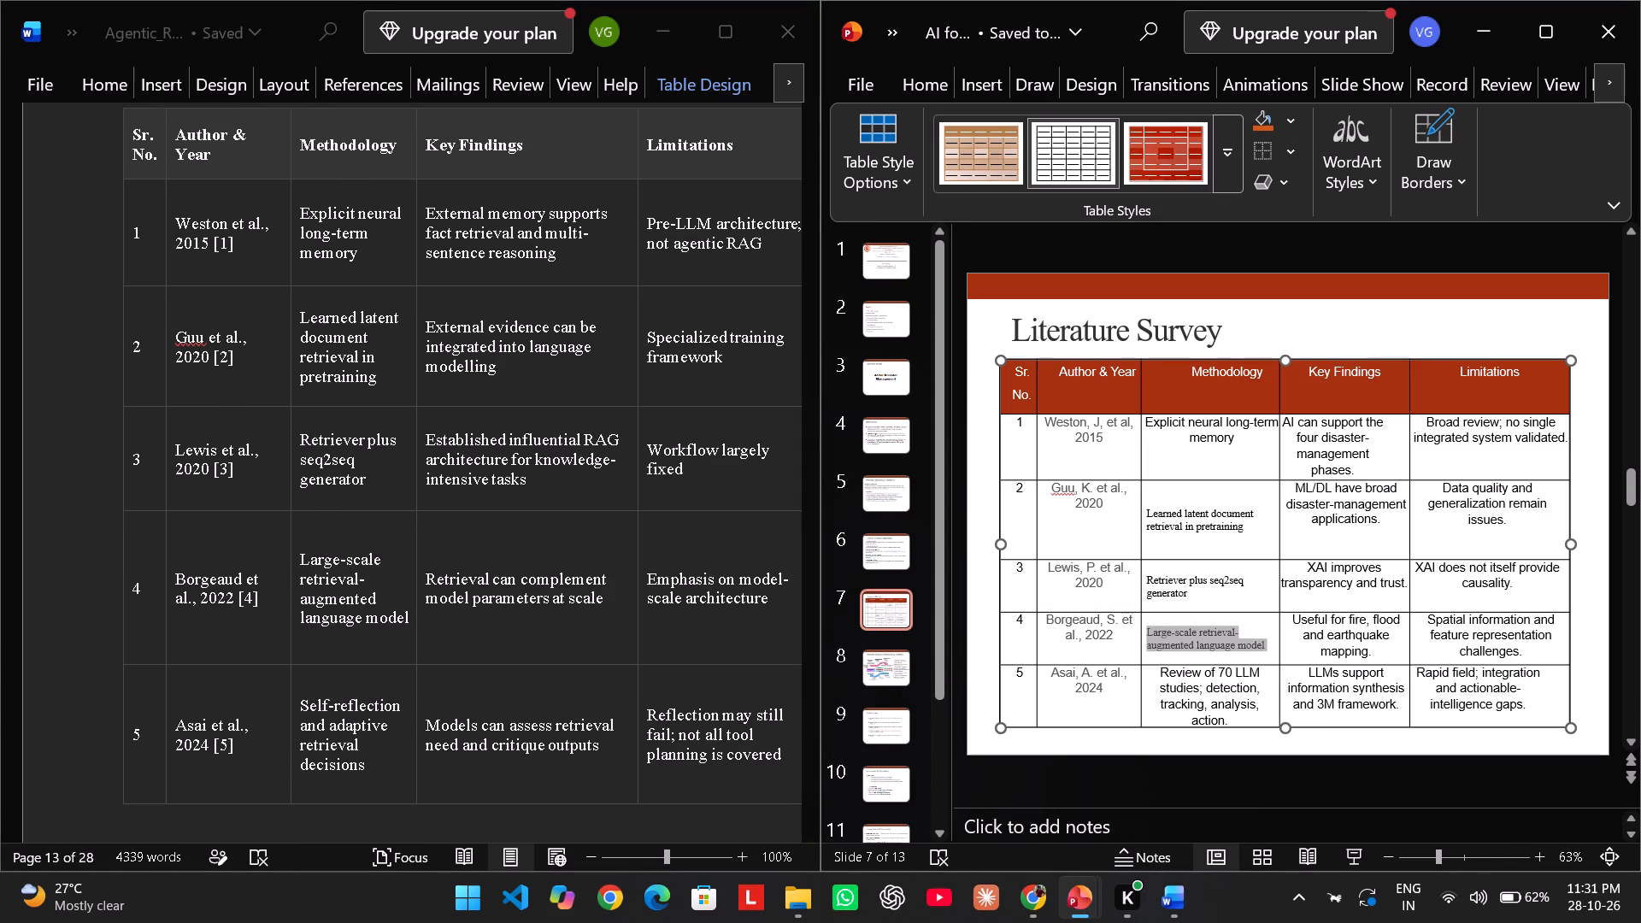
pyautogui.tripleClick(1205, 695)
pyautogui.click(1205, 697)
pyautogui.tripleClick(1206, 693)
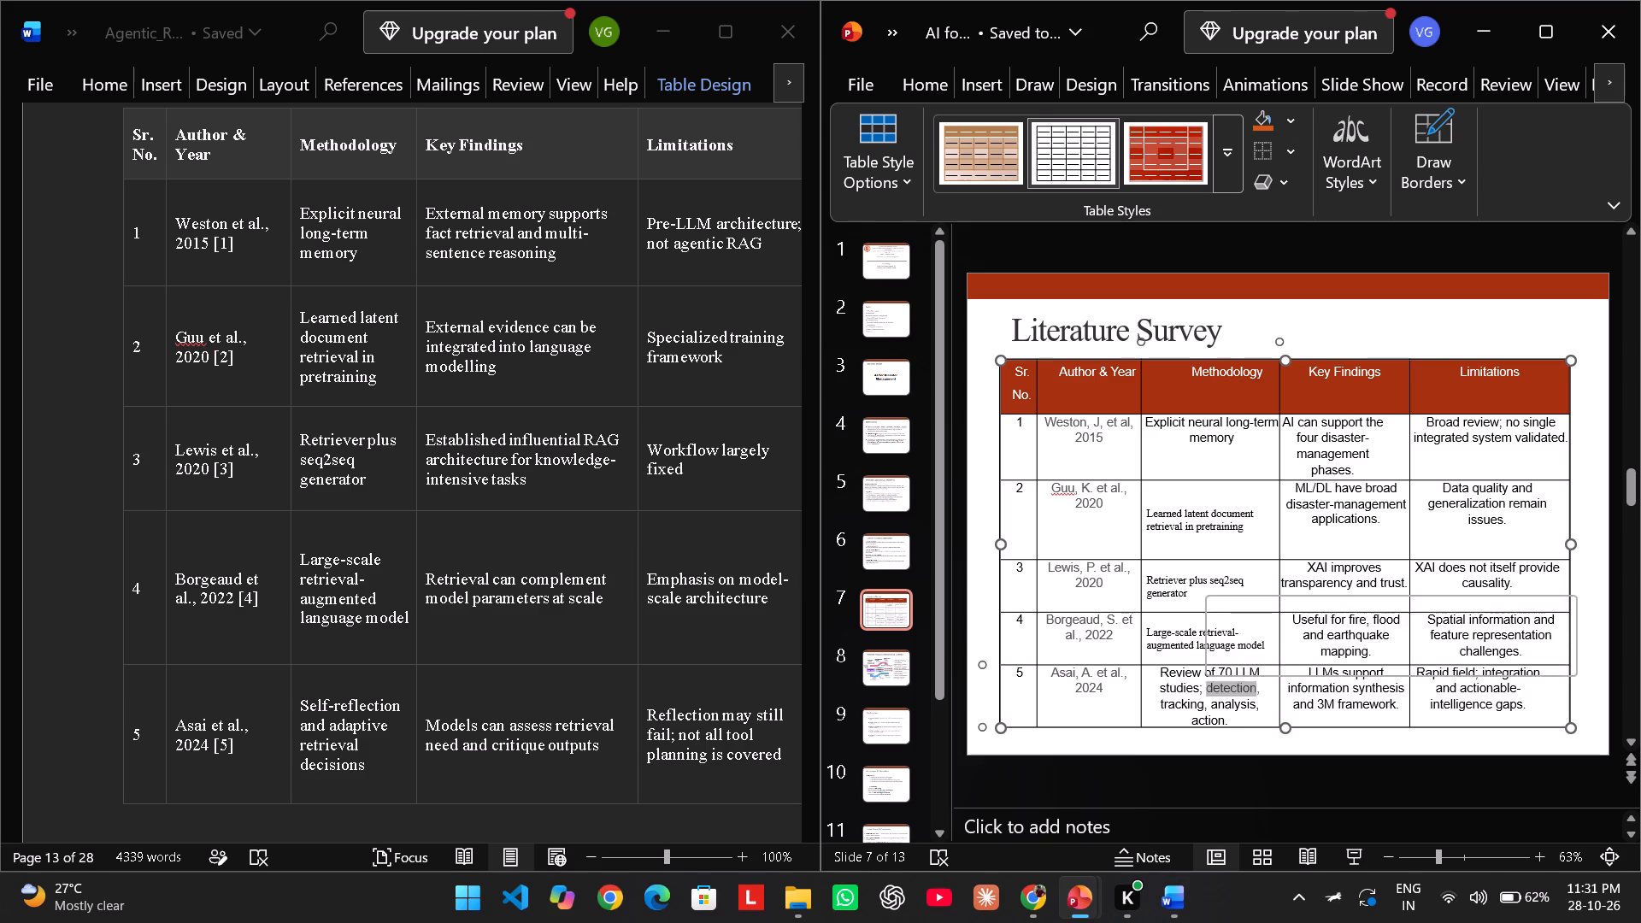
pyautogui.hotkey('ctrl', 'v')
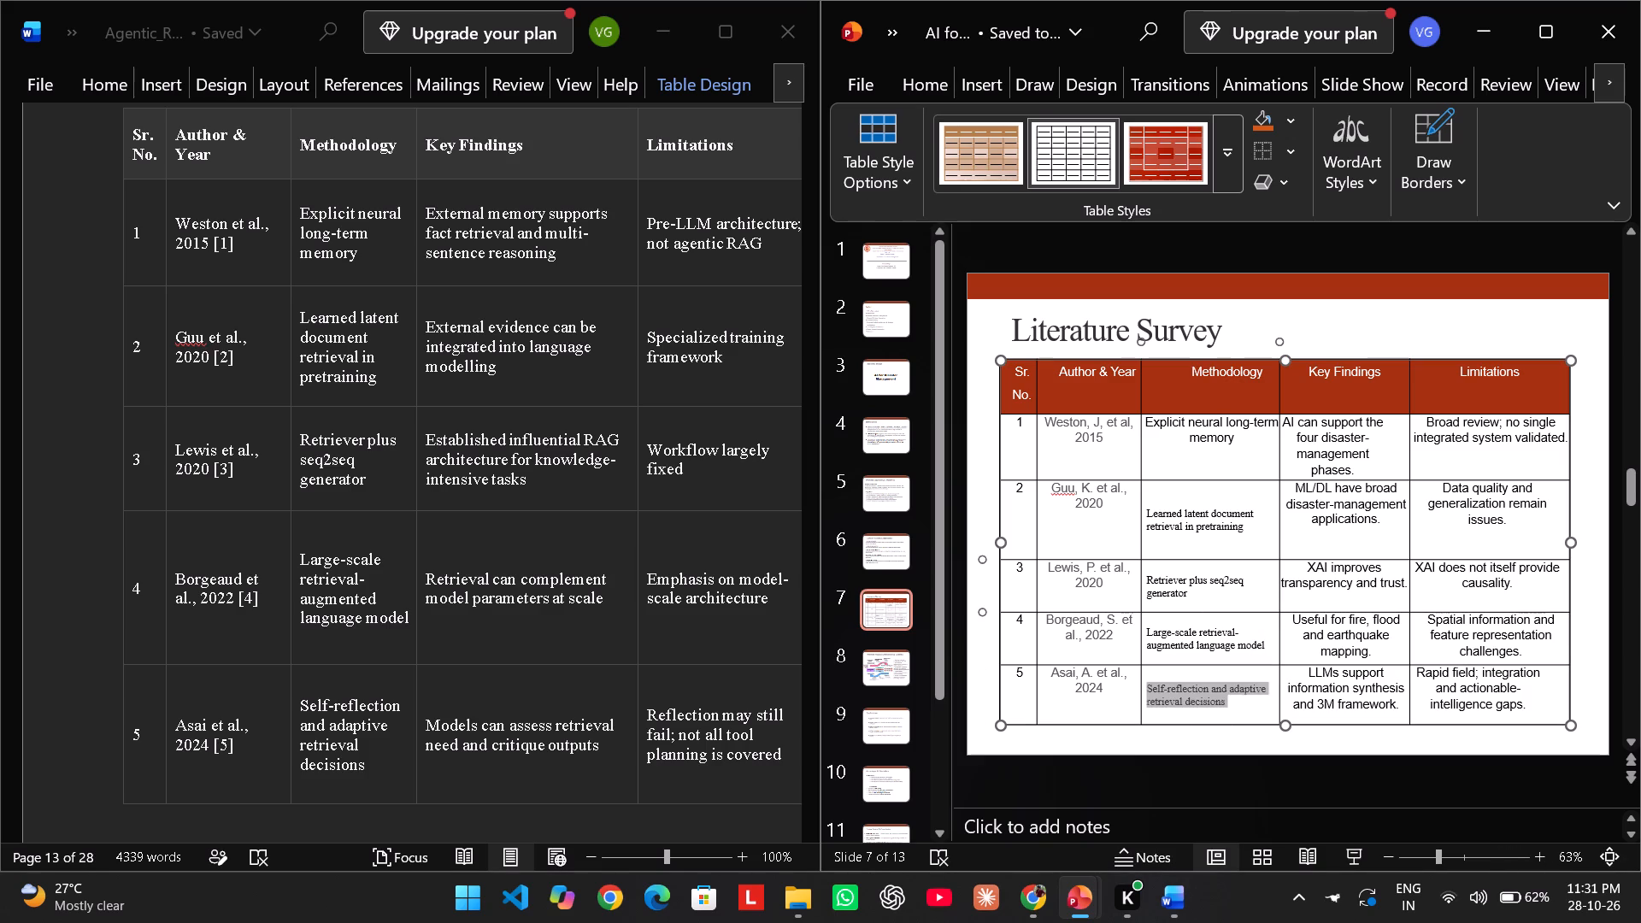
# Set the "Learned latent document retrieval in pretraining" entry in row 2 to font size 14.
pyautogui.click(1248, 526)
pyautogui.moveTo(1248, 526); pyautogui.dragTo(1157, 509)
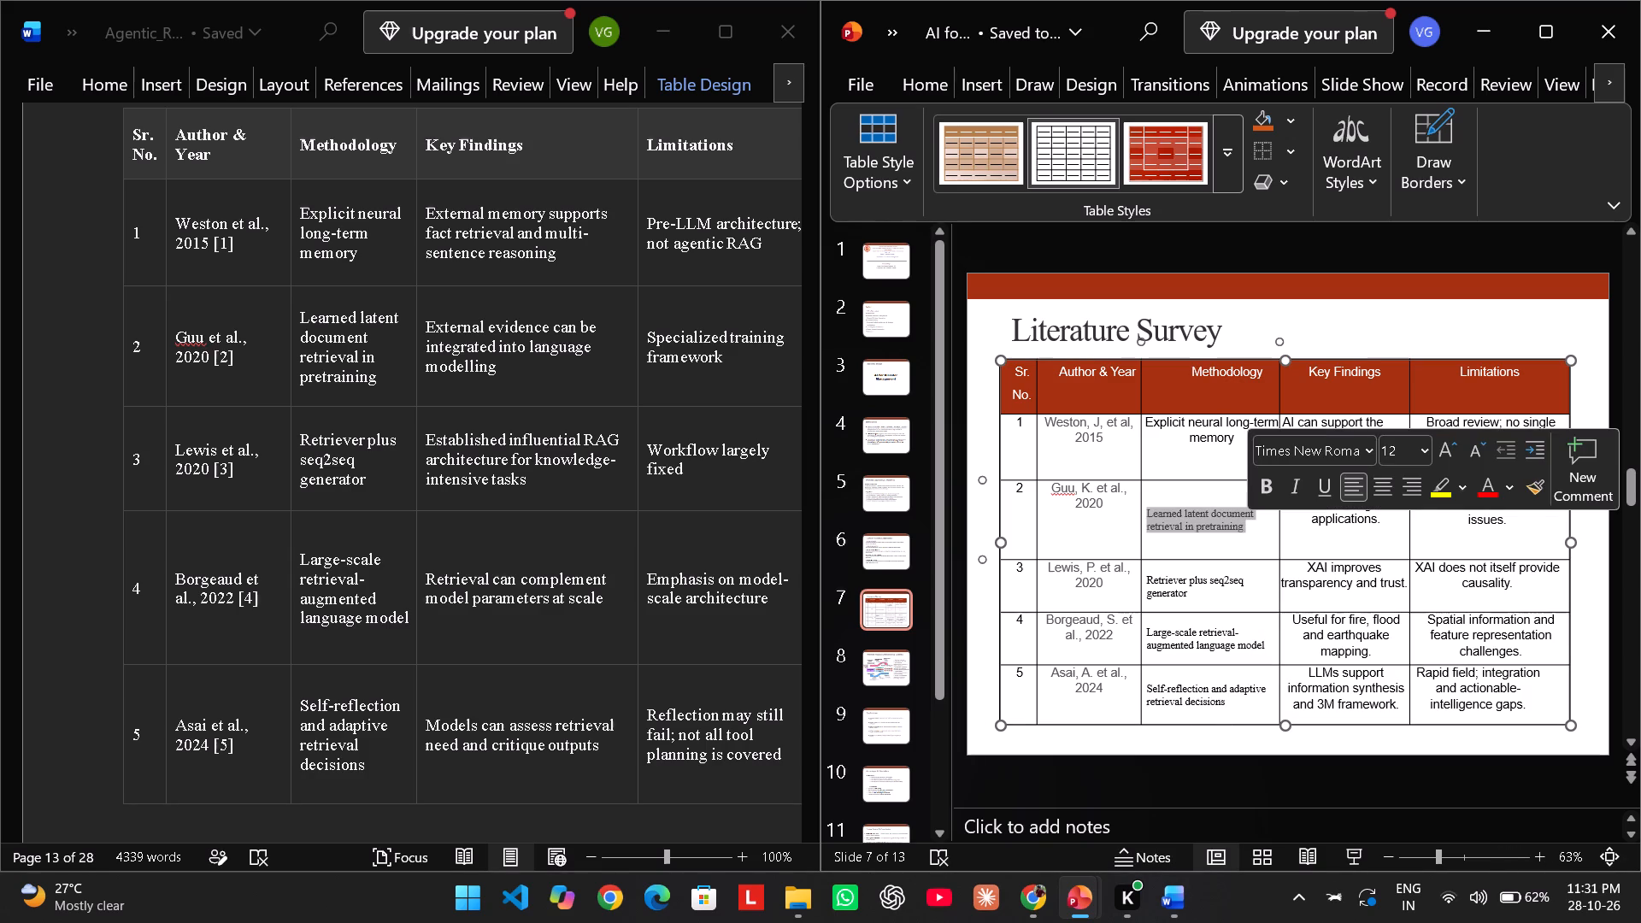
pyautogui.moveTo(1157, 509); pyautogui.dragTo(1147, 513)
pyautogui.click(1325, 446)
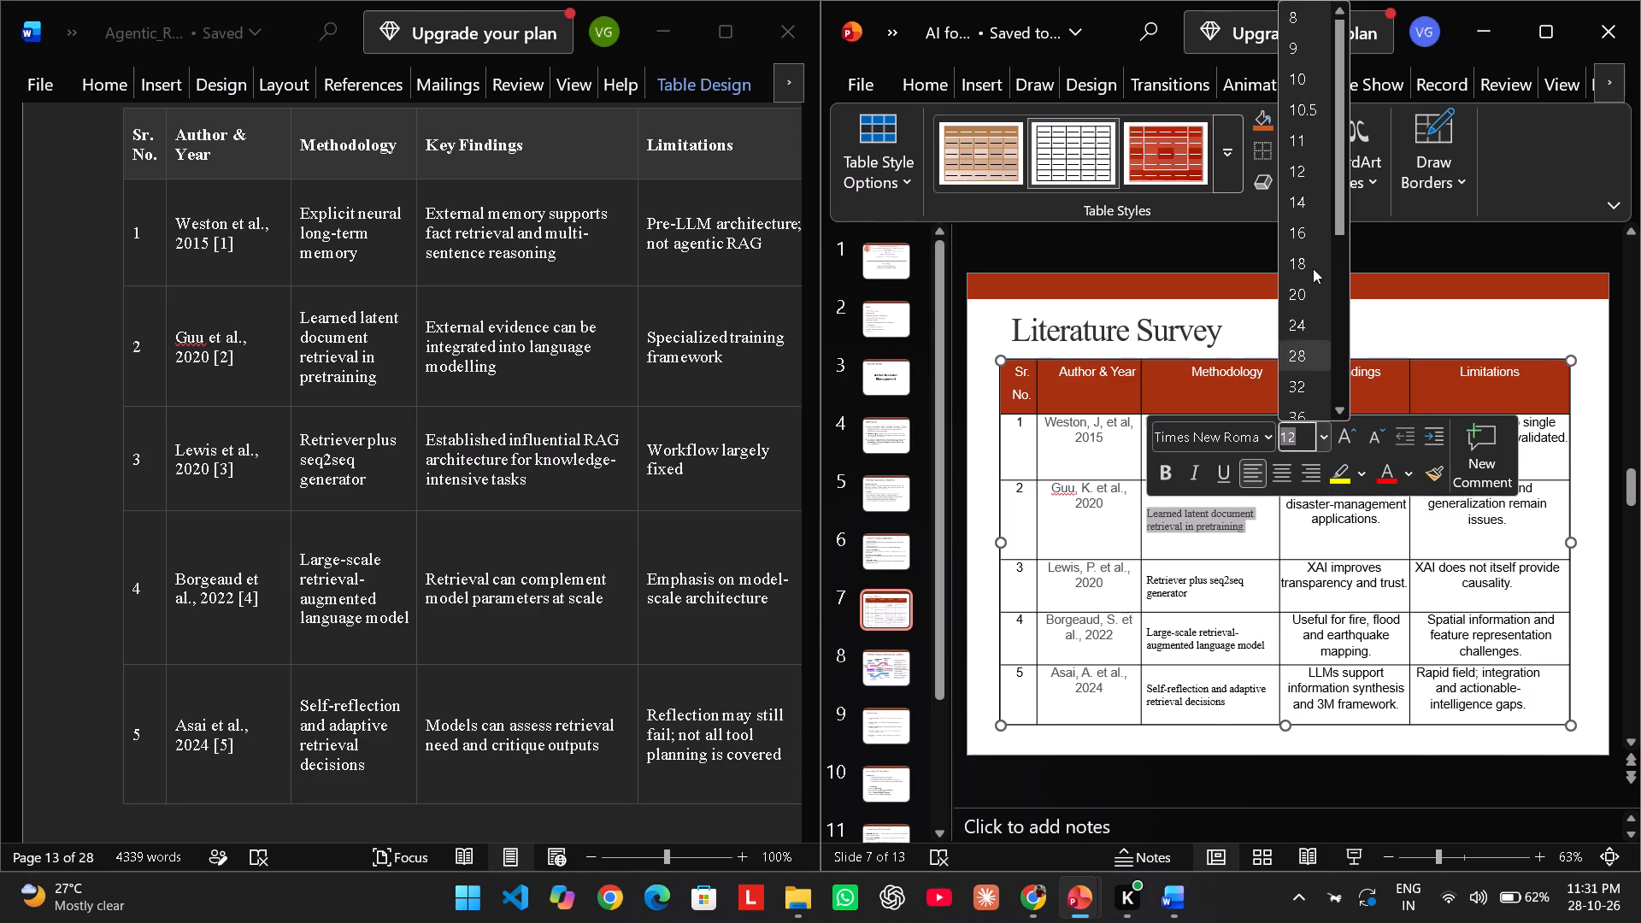
pyautogui.click(1313, 197)
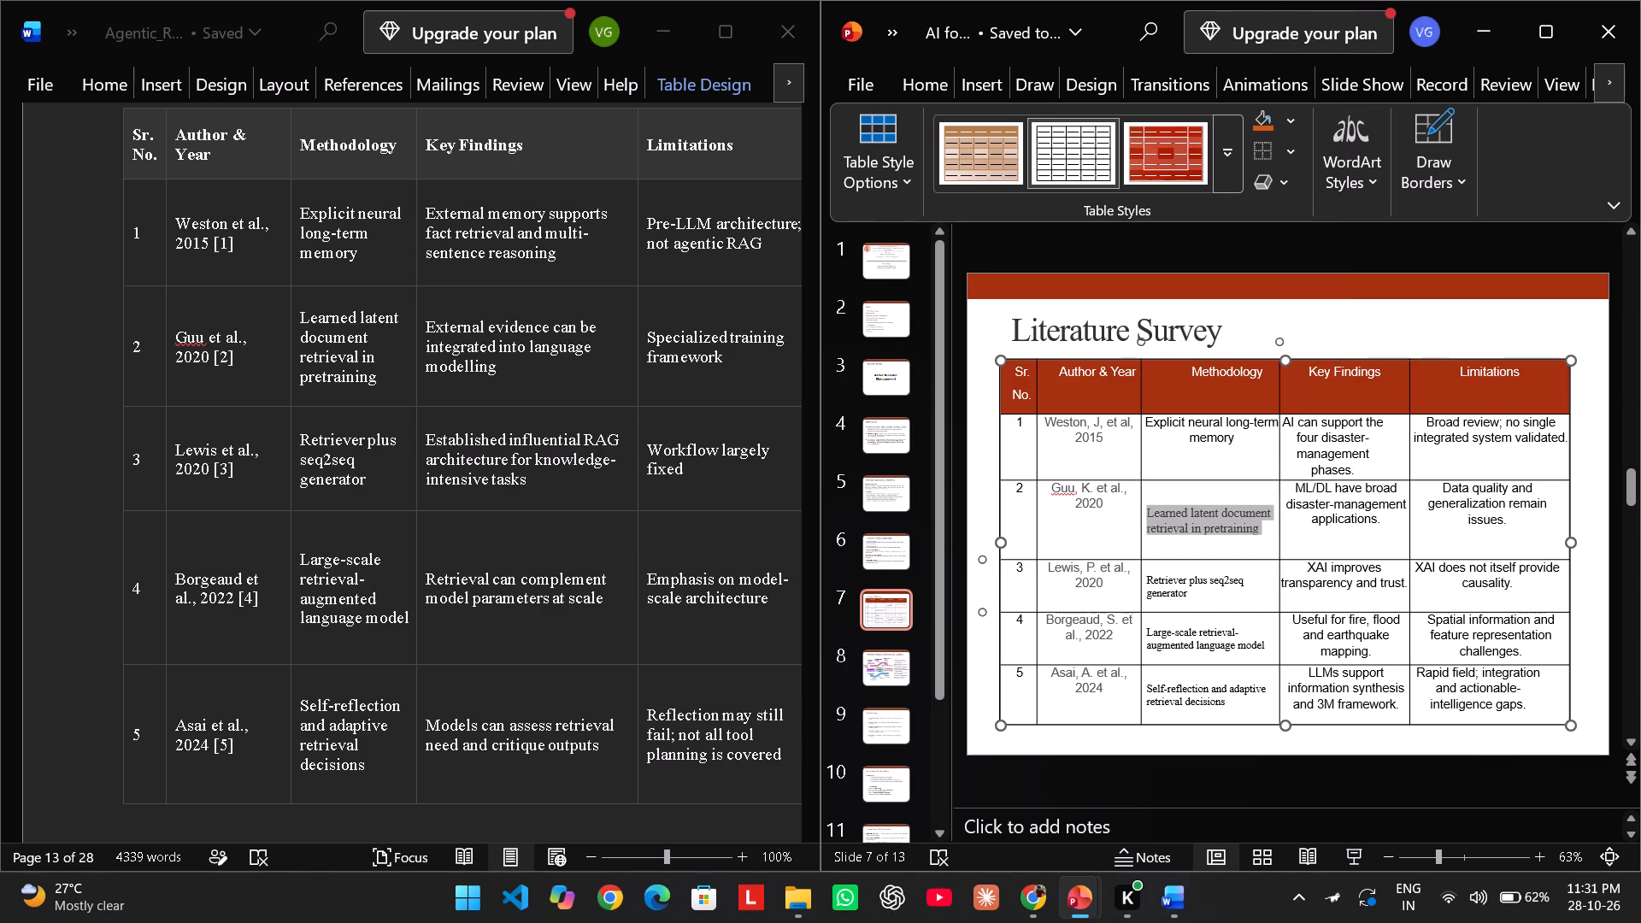
# Set the Methodology entries in rows 3 to 5 of the slide's table to font size 14 with centred alignment.
pyautogui.click(1154, 565)
pyautogui.moveTo(1145, 579); pyautogui.dragTo(1212, 683)
pyautogui.rightClick(1207, 597)
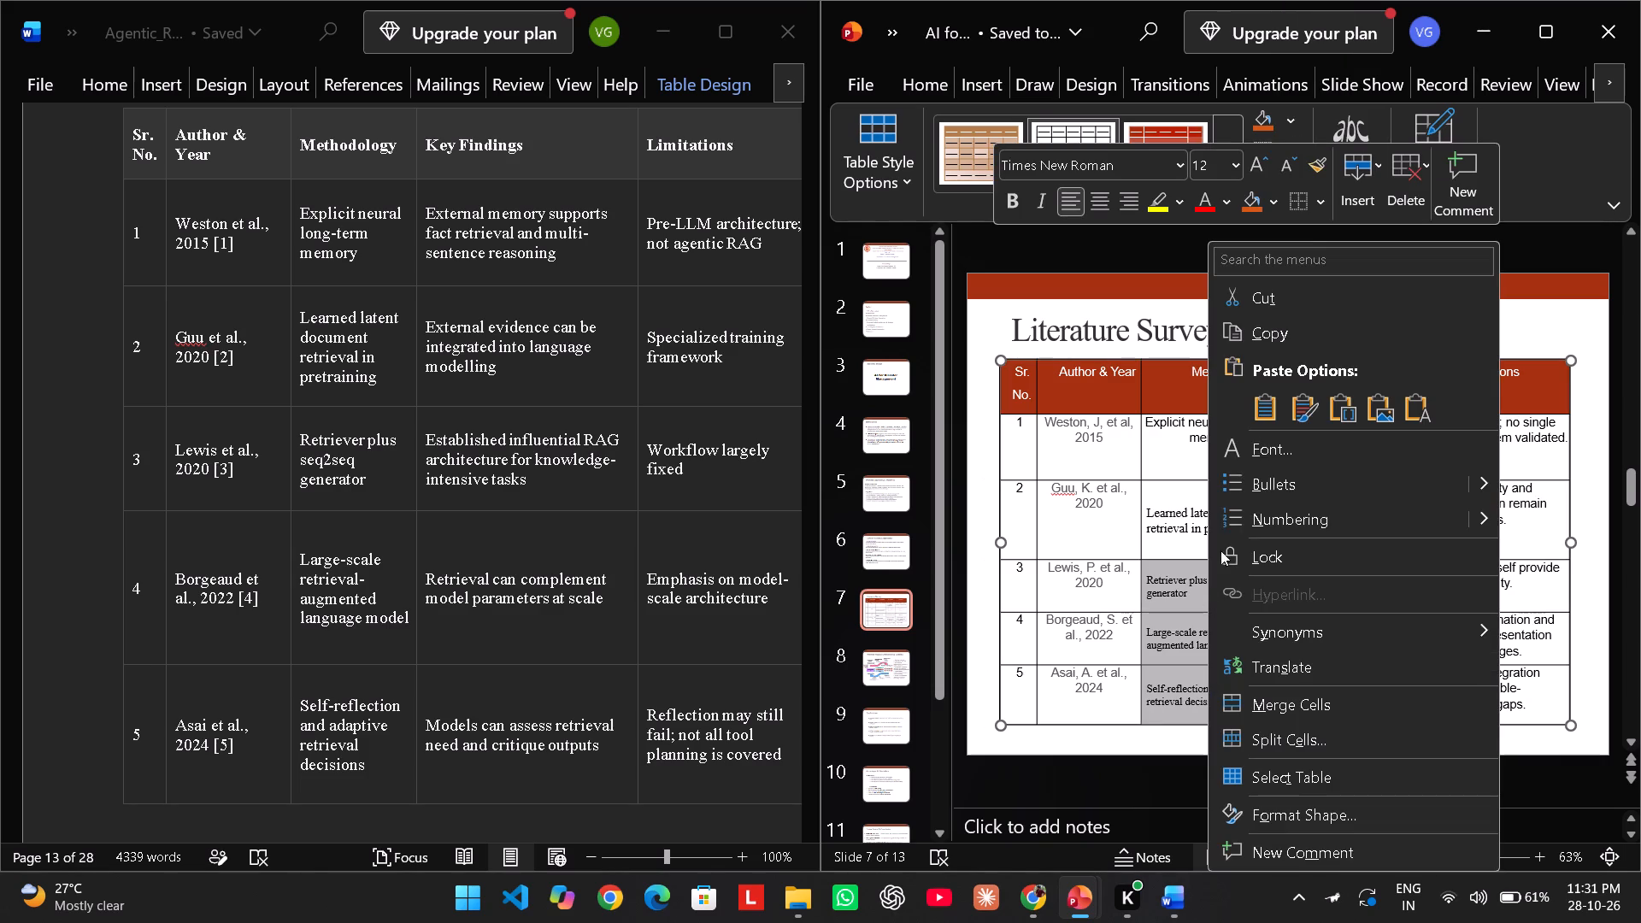
pyautogui.click(1234, 169)
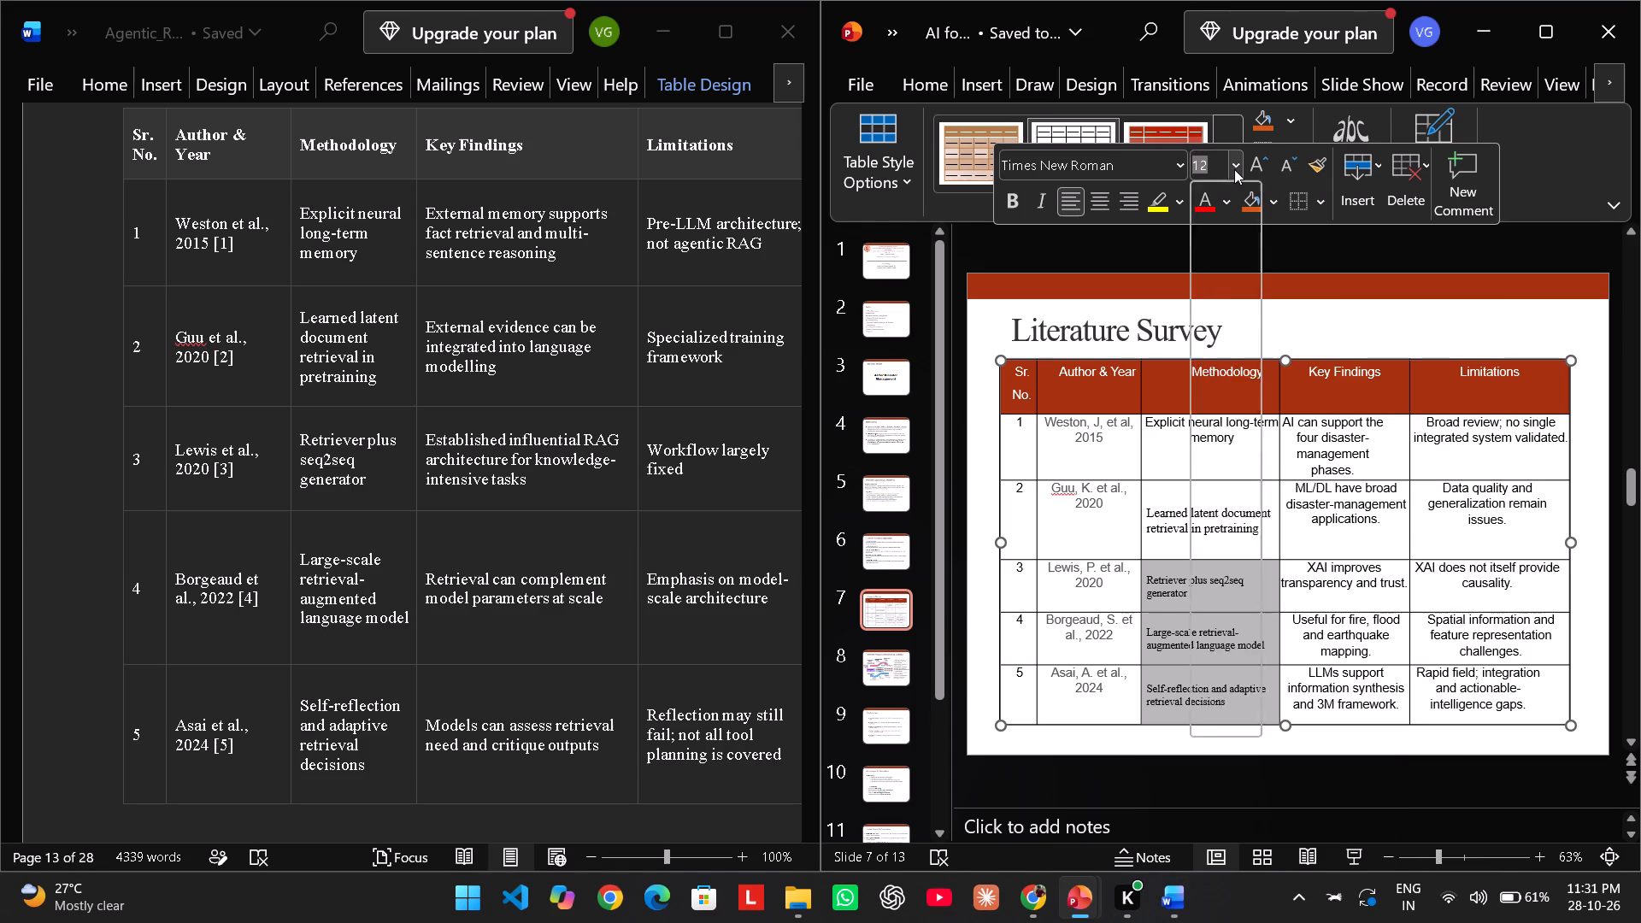
pyautogui.click(1213, 384)
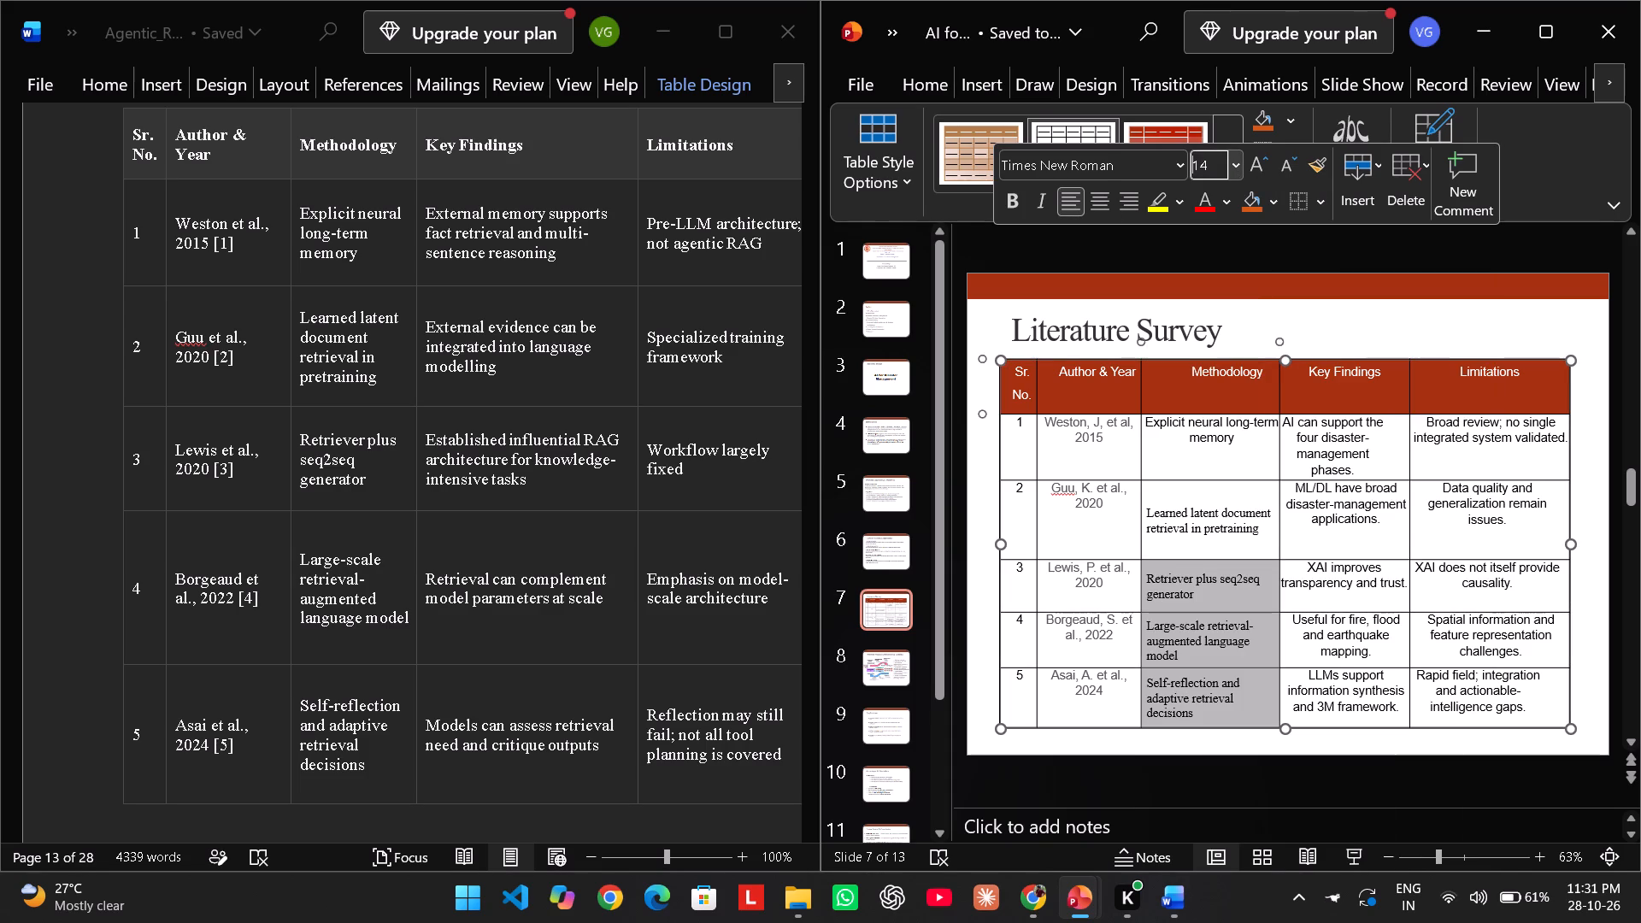
pyautogui.click(1100, 206)
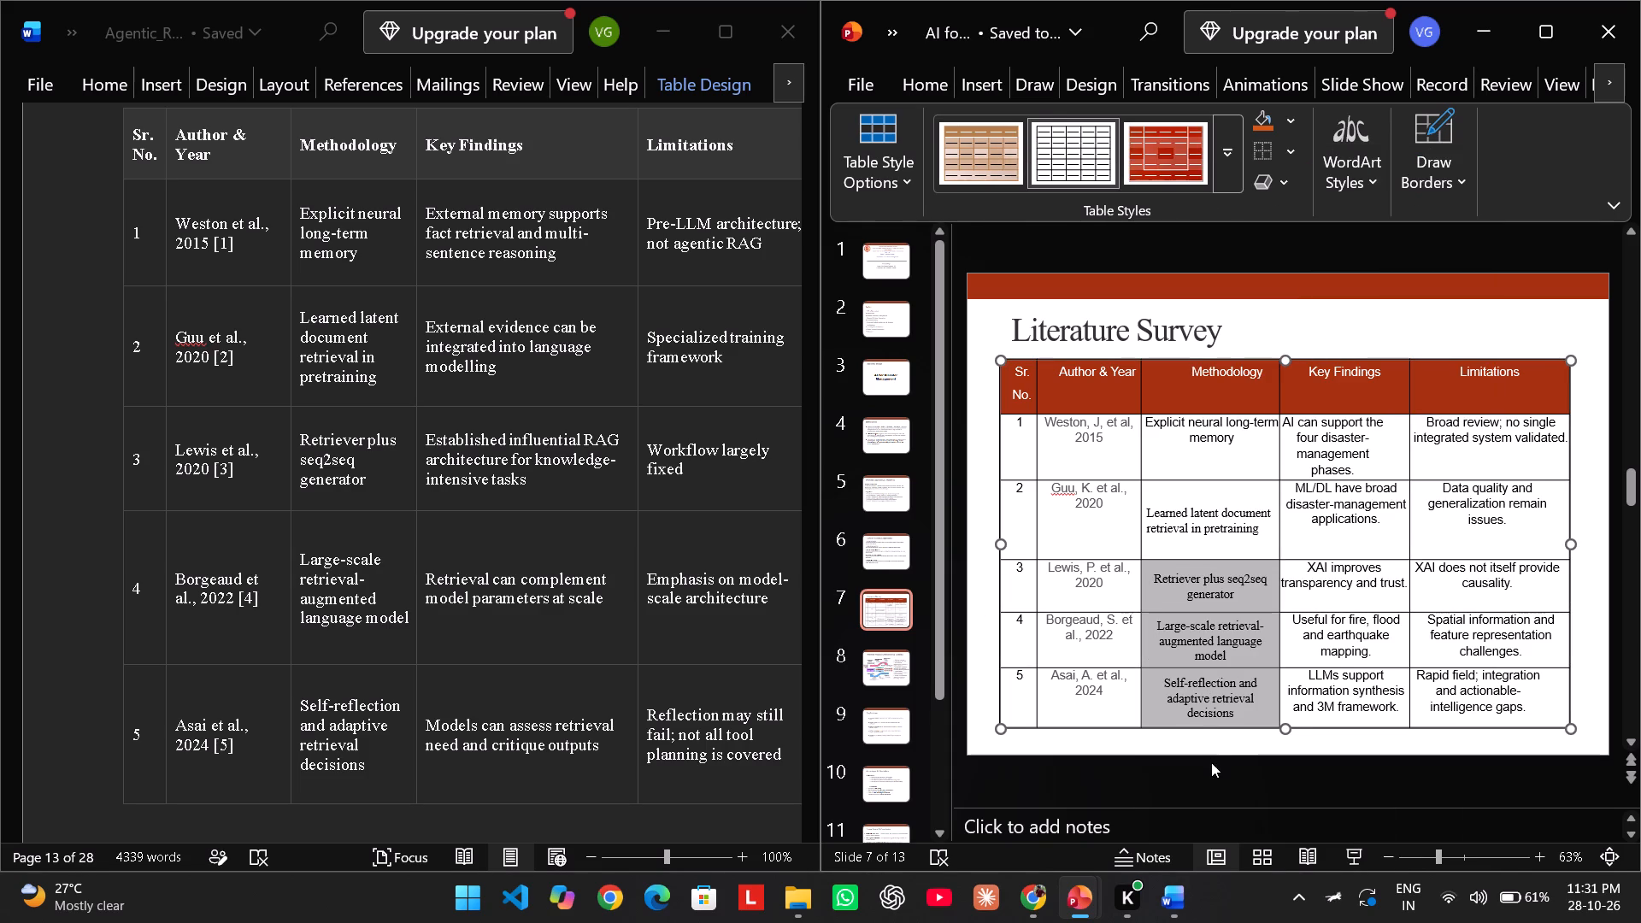
pyautogui.click(1213, 744)
# Centre the text of the Methodology entries in rows 1 and 2 of the slide's table.
pyautogui.click(1220, 517)
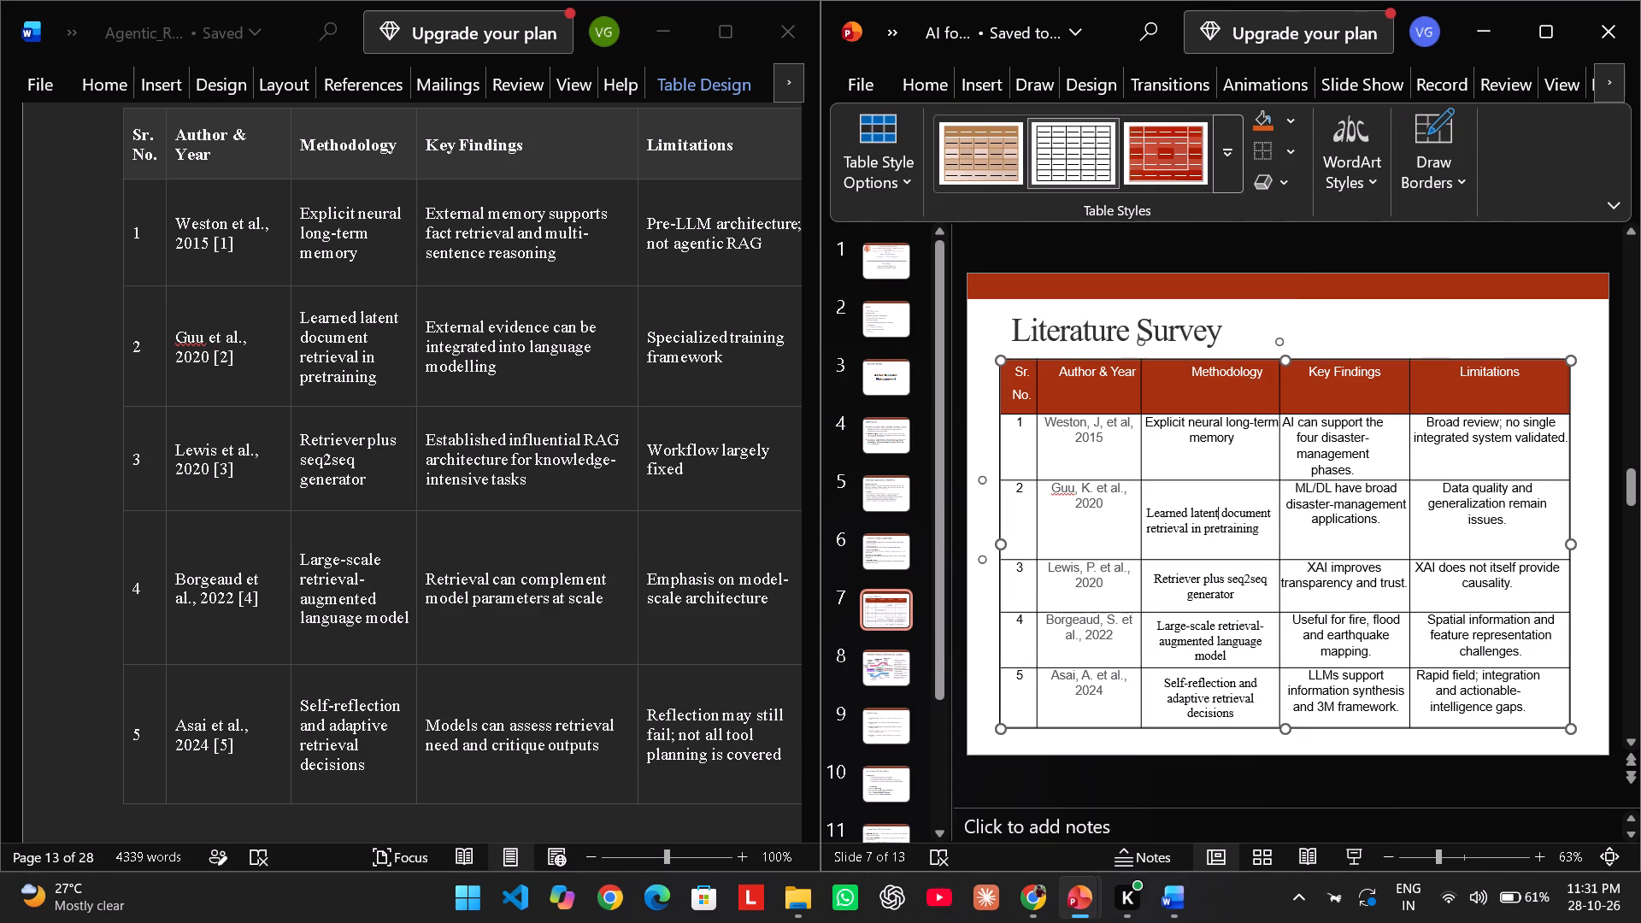
pyautogui.moveTo(1261, 529); pyautogui.dragTo(1182, 438)
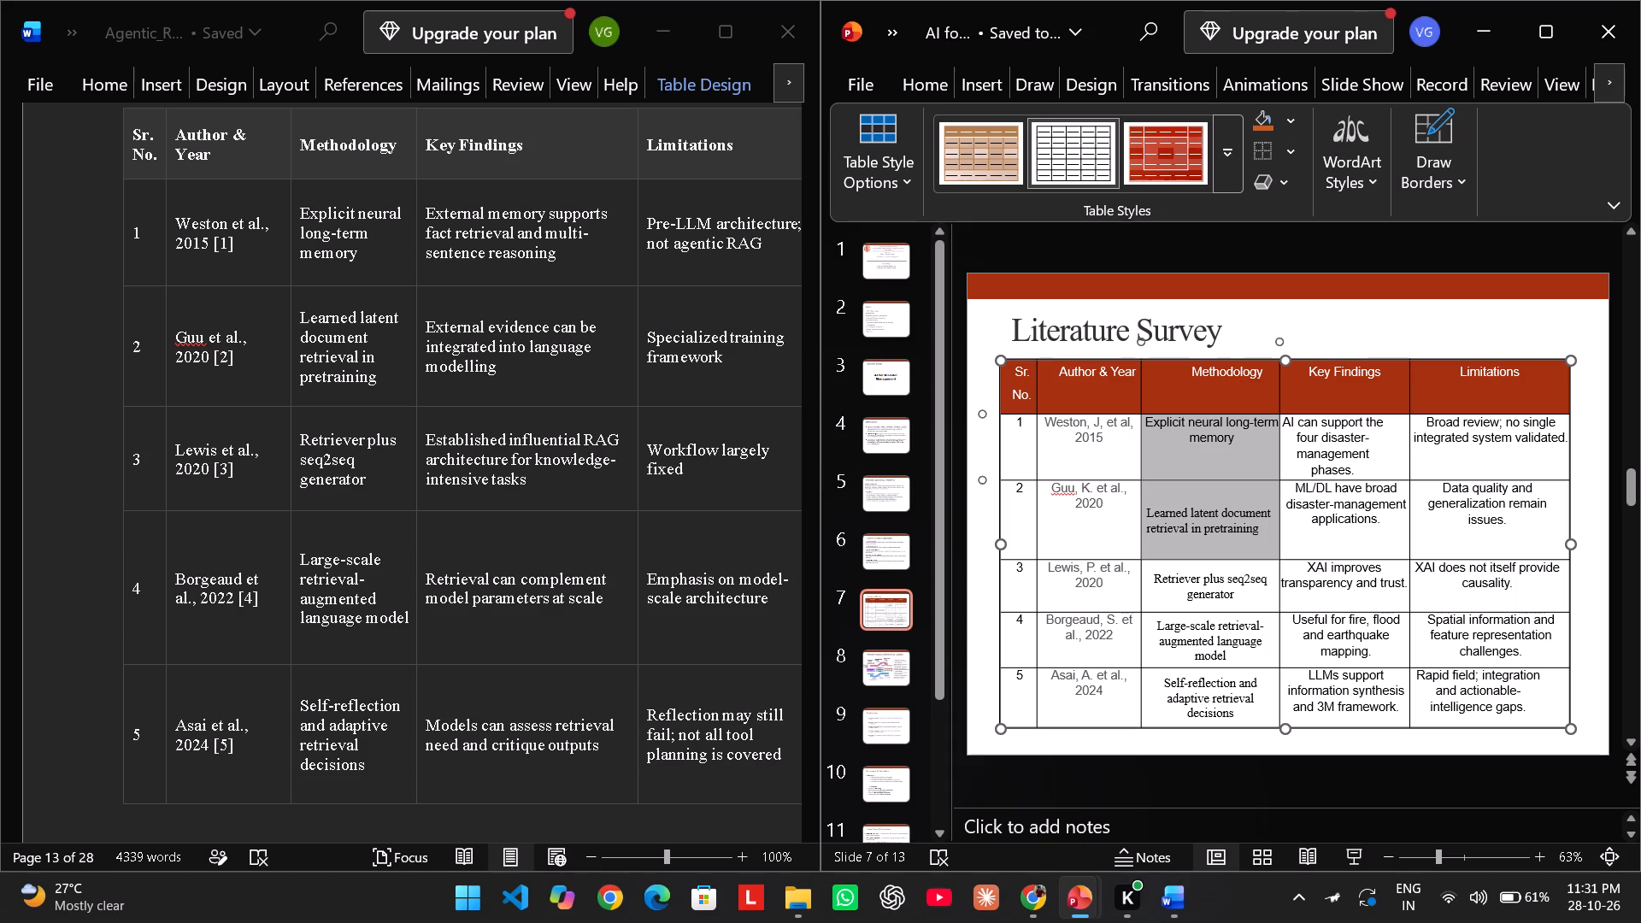
pyautogui.rightClick(1185, 432)
pyautogui.click(1081, 202)
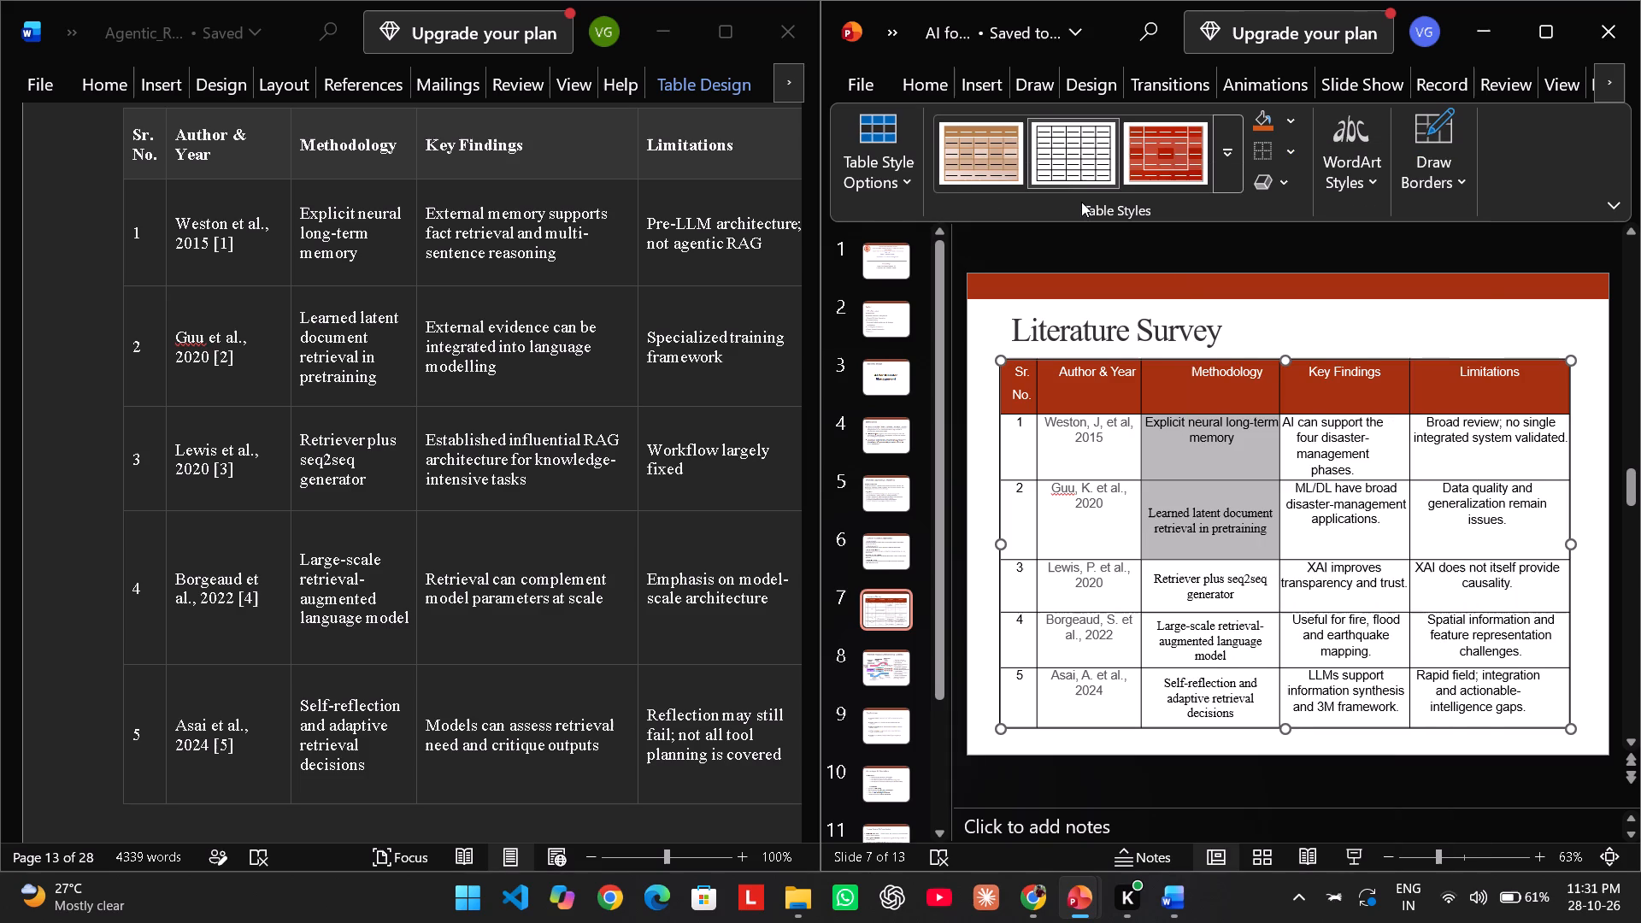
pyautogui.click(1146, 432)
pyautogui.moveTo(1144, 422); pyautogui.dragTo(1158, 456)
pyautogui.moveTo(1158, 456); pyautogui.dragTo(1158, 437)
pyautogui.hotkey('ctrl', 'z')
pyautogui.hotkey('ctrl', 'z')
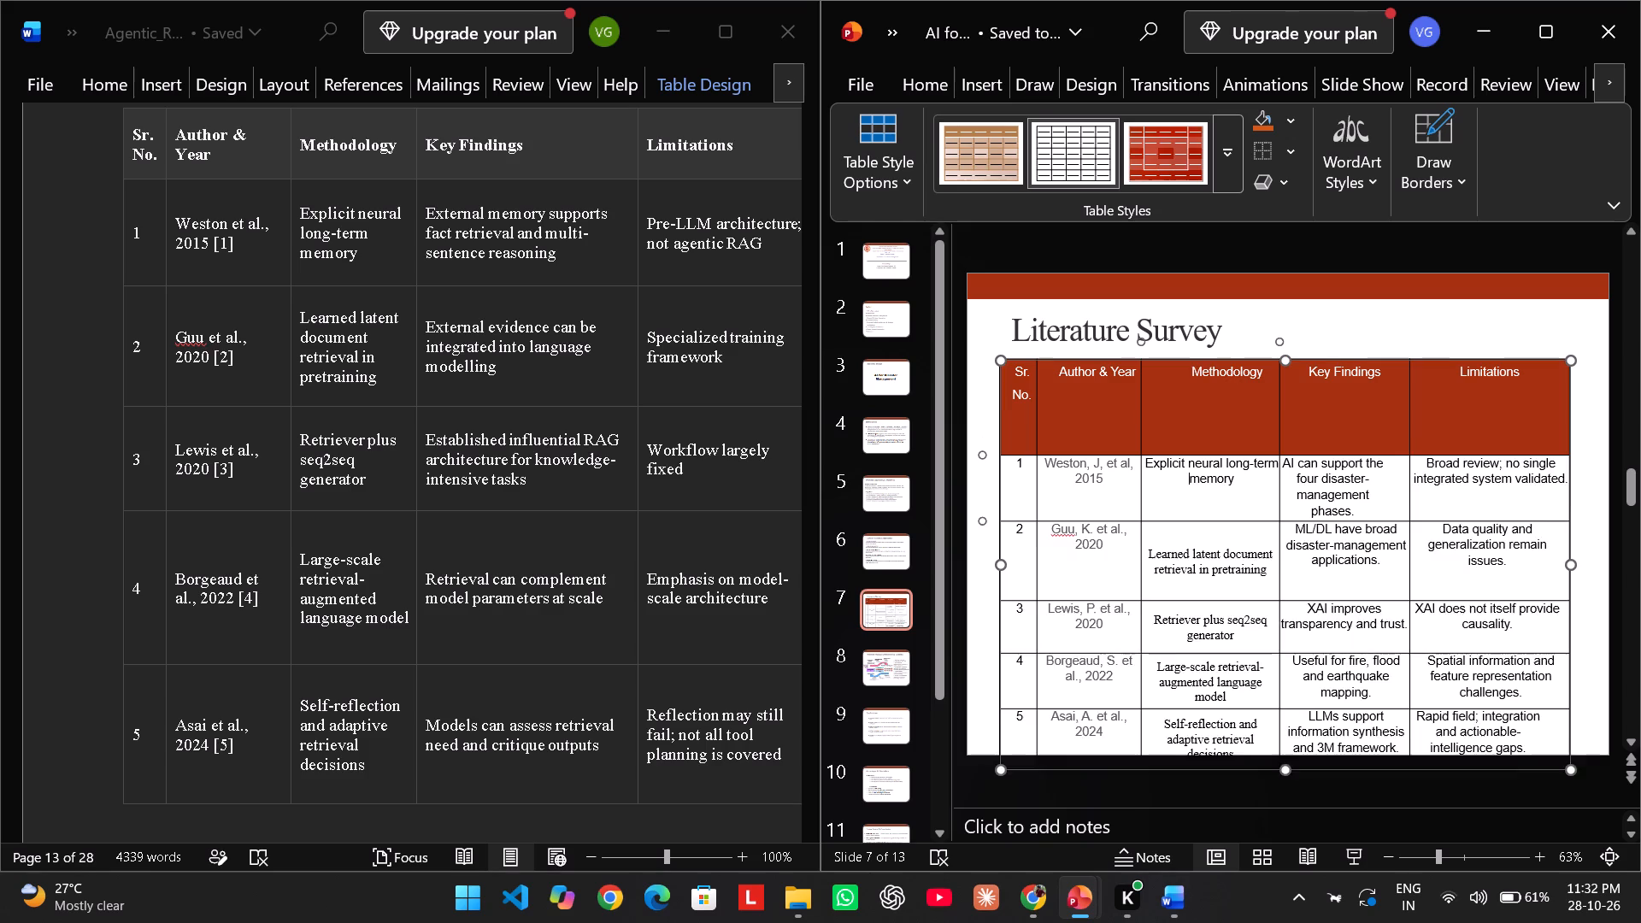
# Set the font of the Methodology entries in rows 1 to 5 of the slide's table to Arial (Body).
pyautogui.moveTo(1154, 425); pyautogui.dragTo(1218, 594)
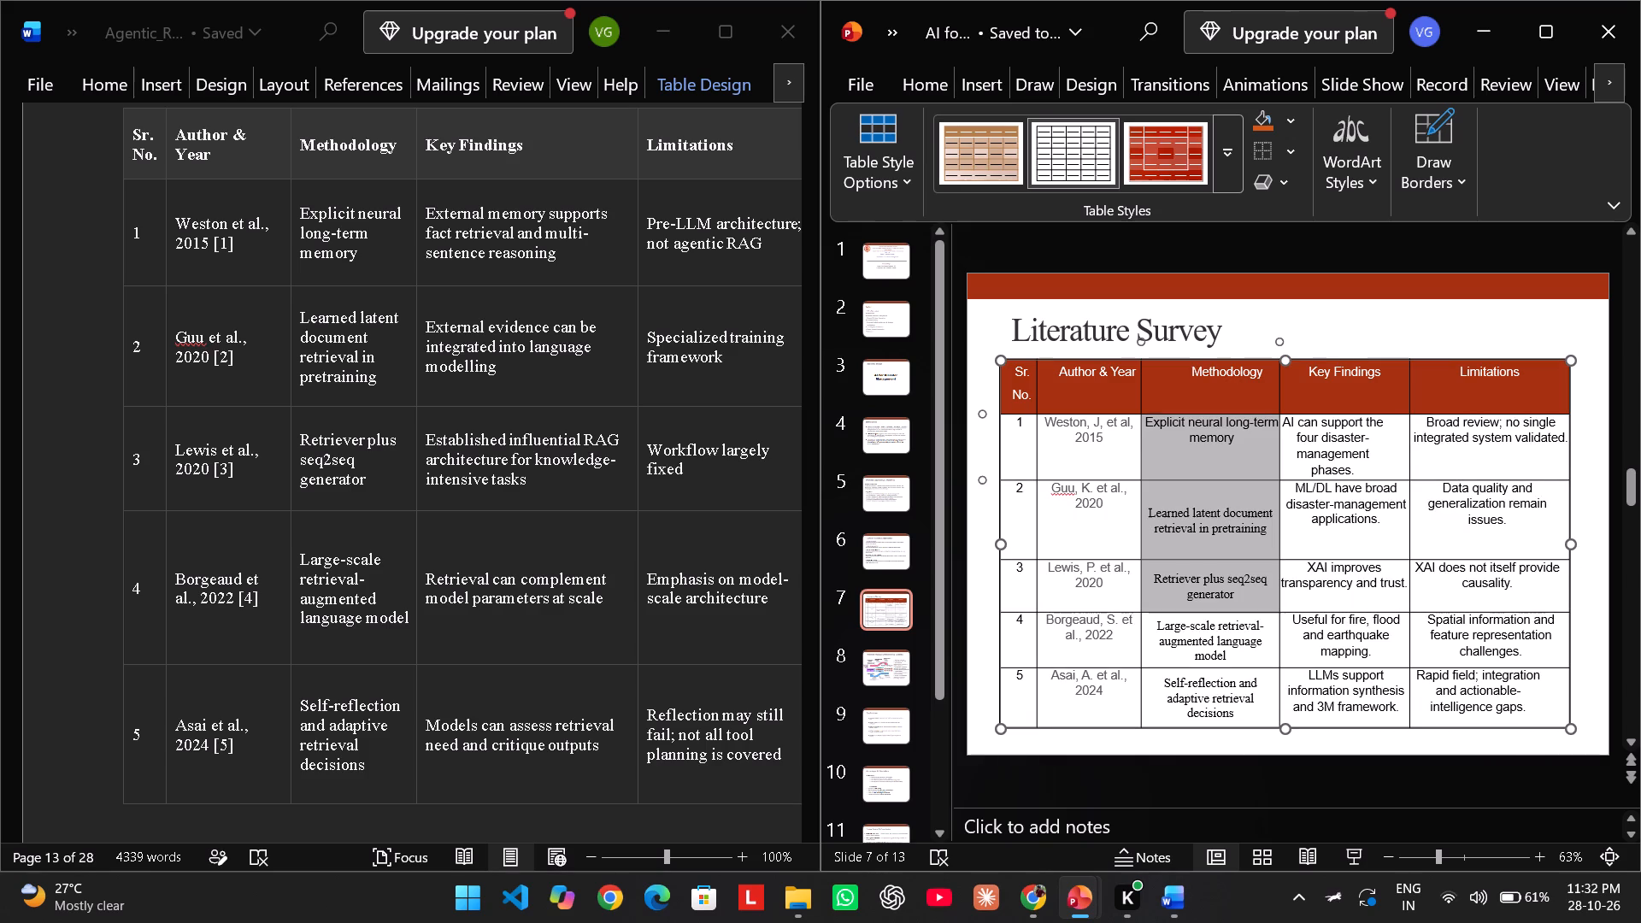
pyautogui.moveTo(1218, 594); pyautogui.dragTo(1228, 704)
pyautogui.rightClick(1180, 448)
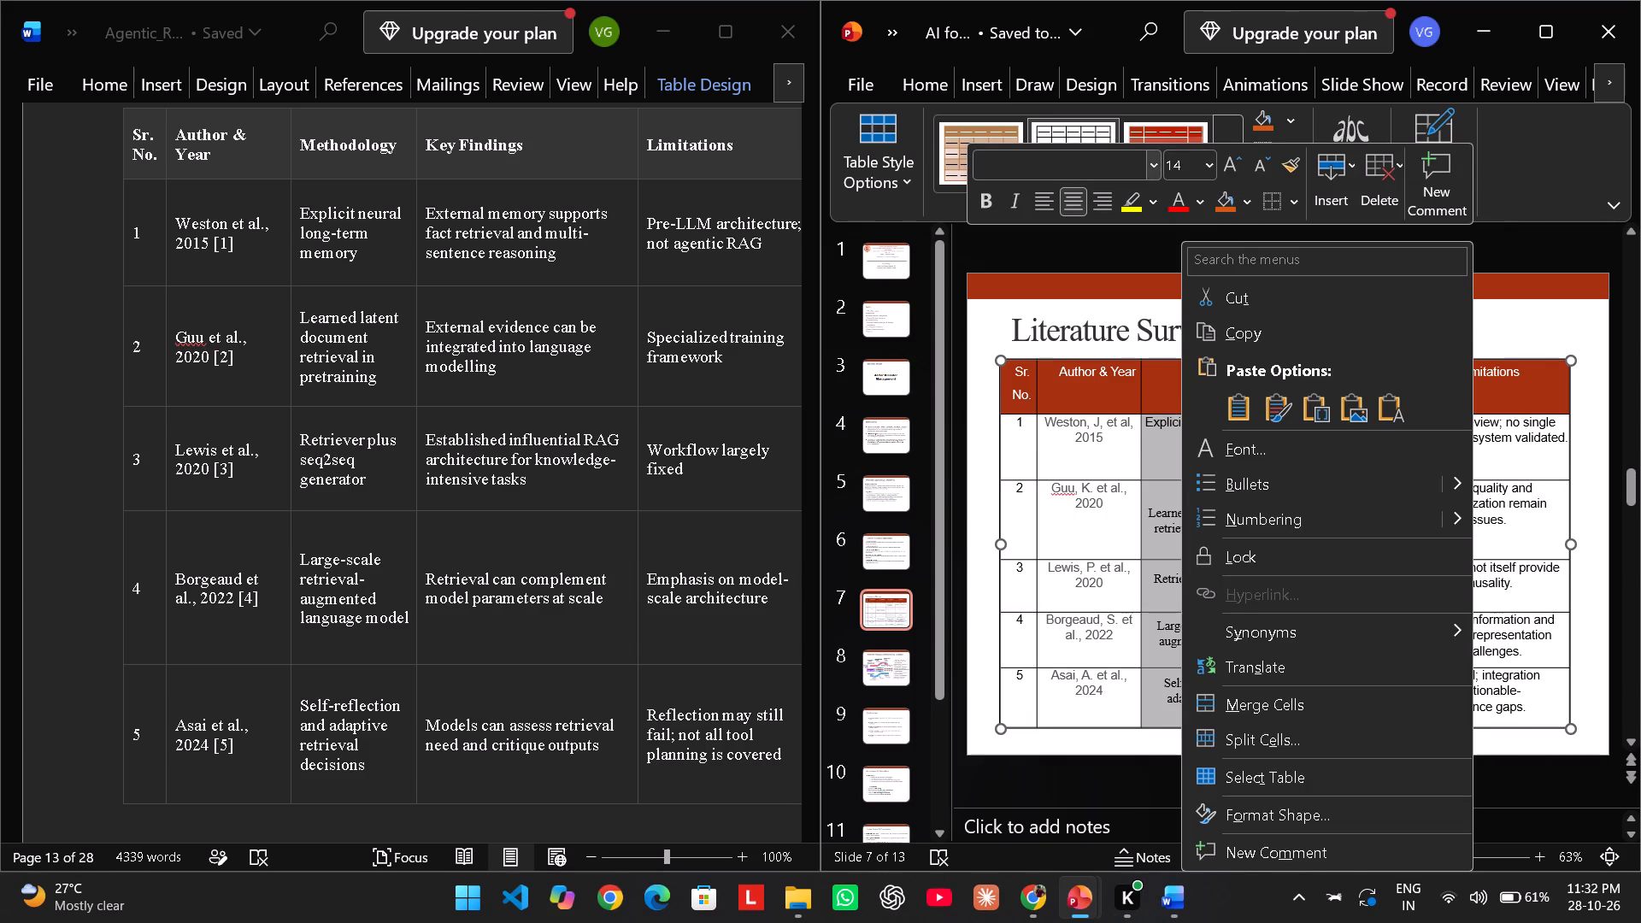
pyautogui.click(1150, 162)
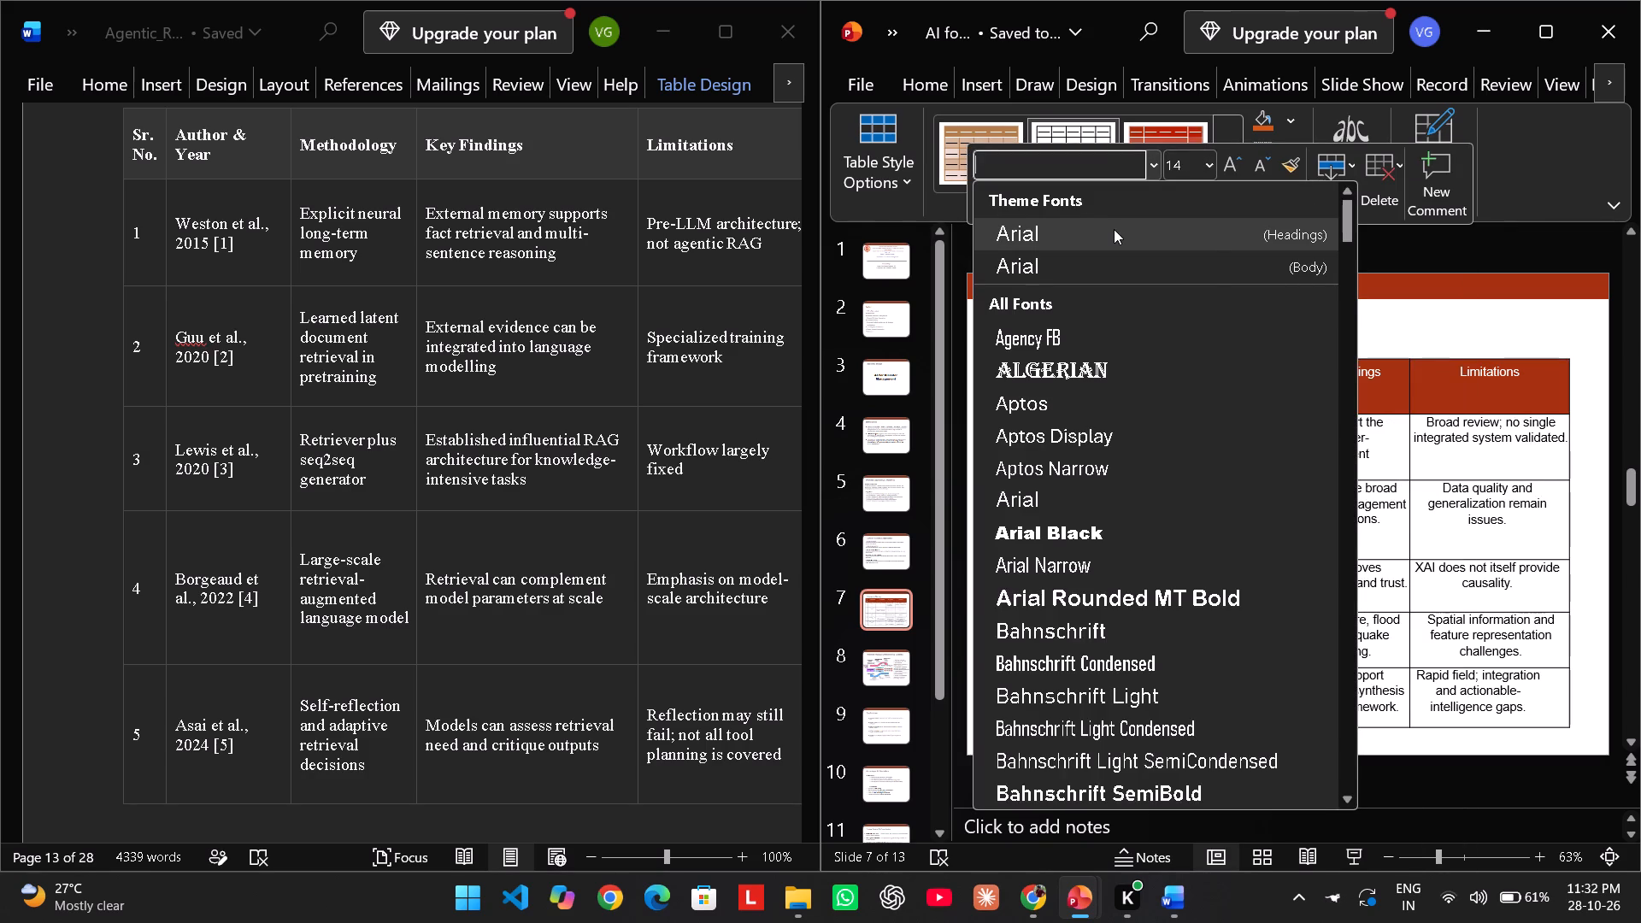
pyautogui.click(1107, 259)
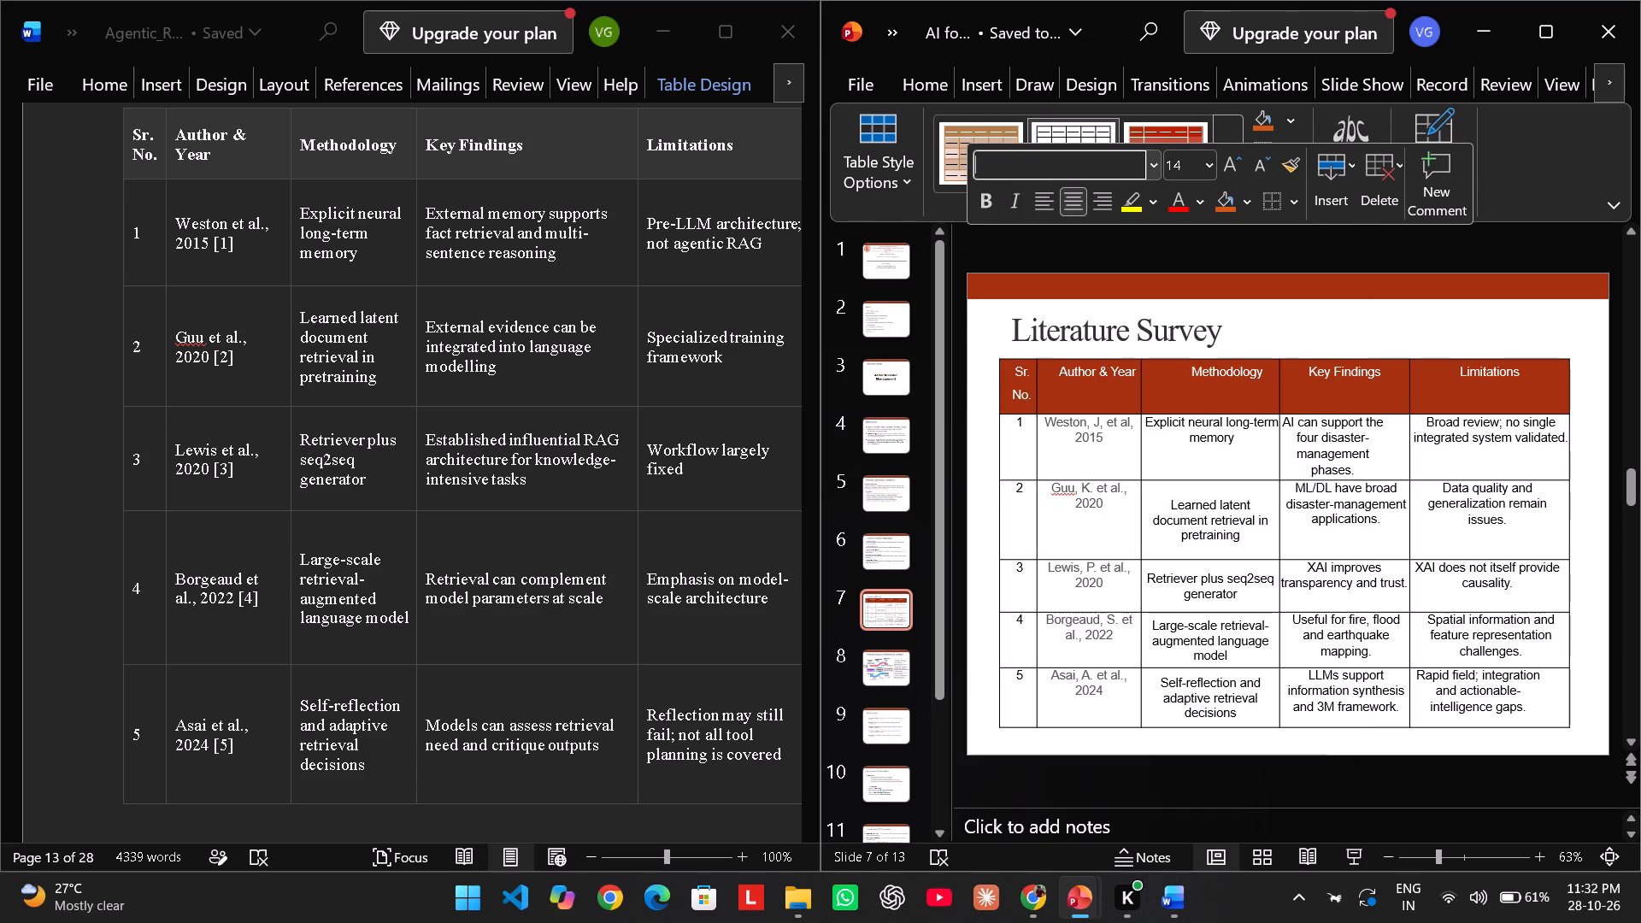
pyautogui.click(1227, 759)
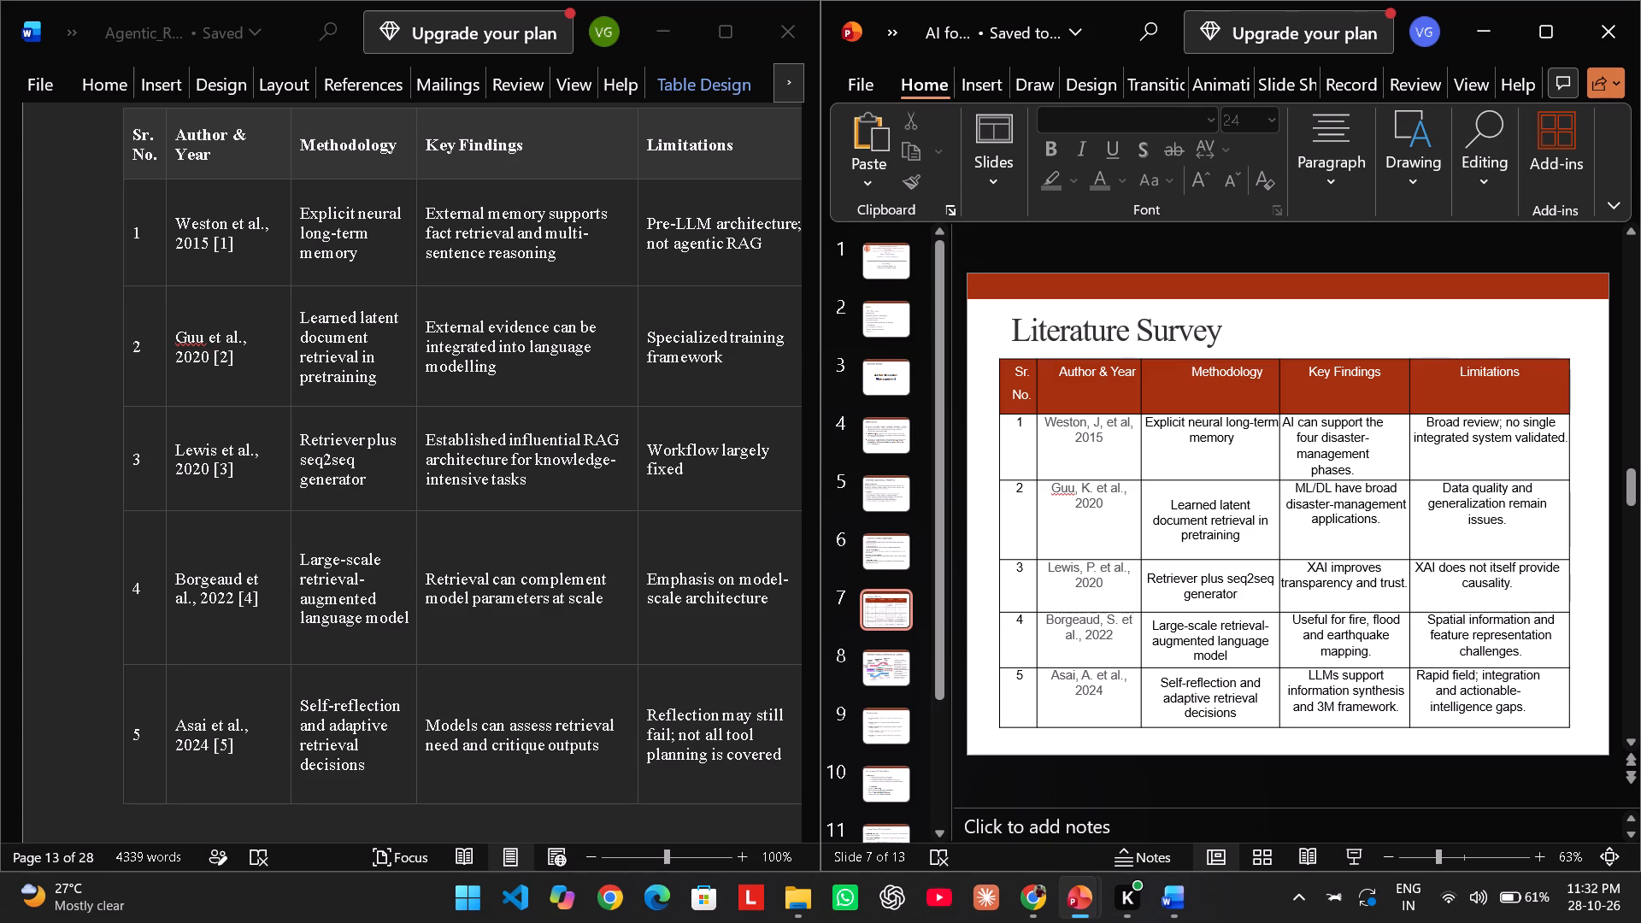
# Insert a blank line above the Methodology, Author & Year and Sr. No. entries in row 1 of the slide's table.
pyautogui.click(1144, 423)
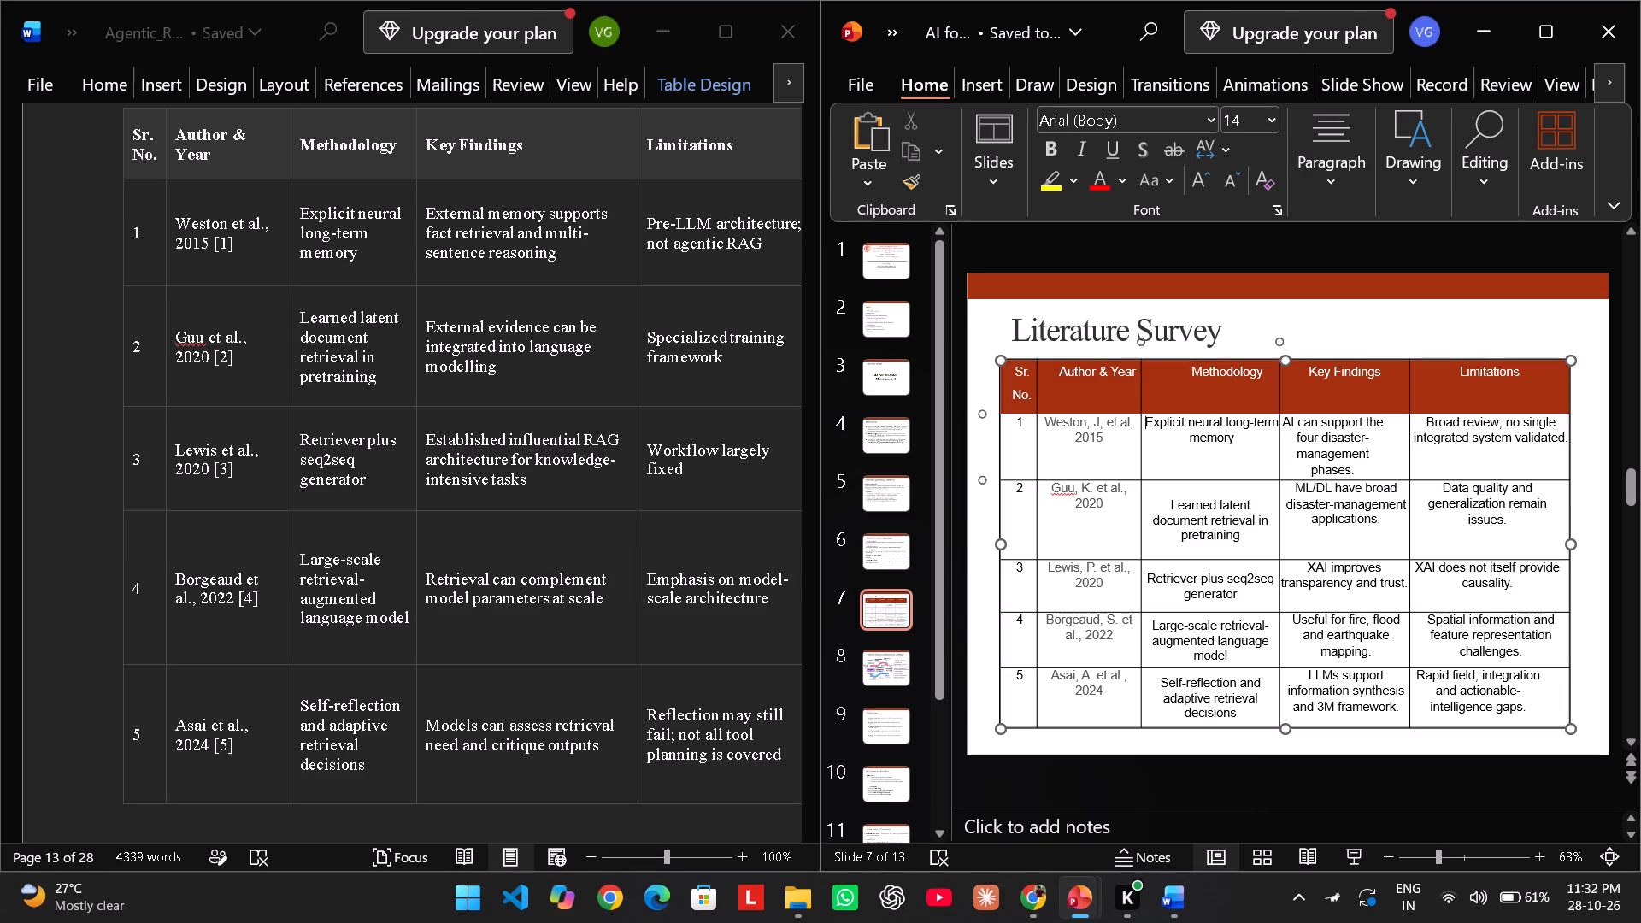
pyautogui.press('Return')
pyautogui.click(1046, 424)
pyautogui.press('Return')
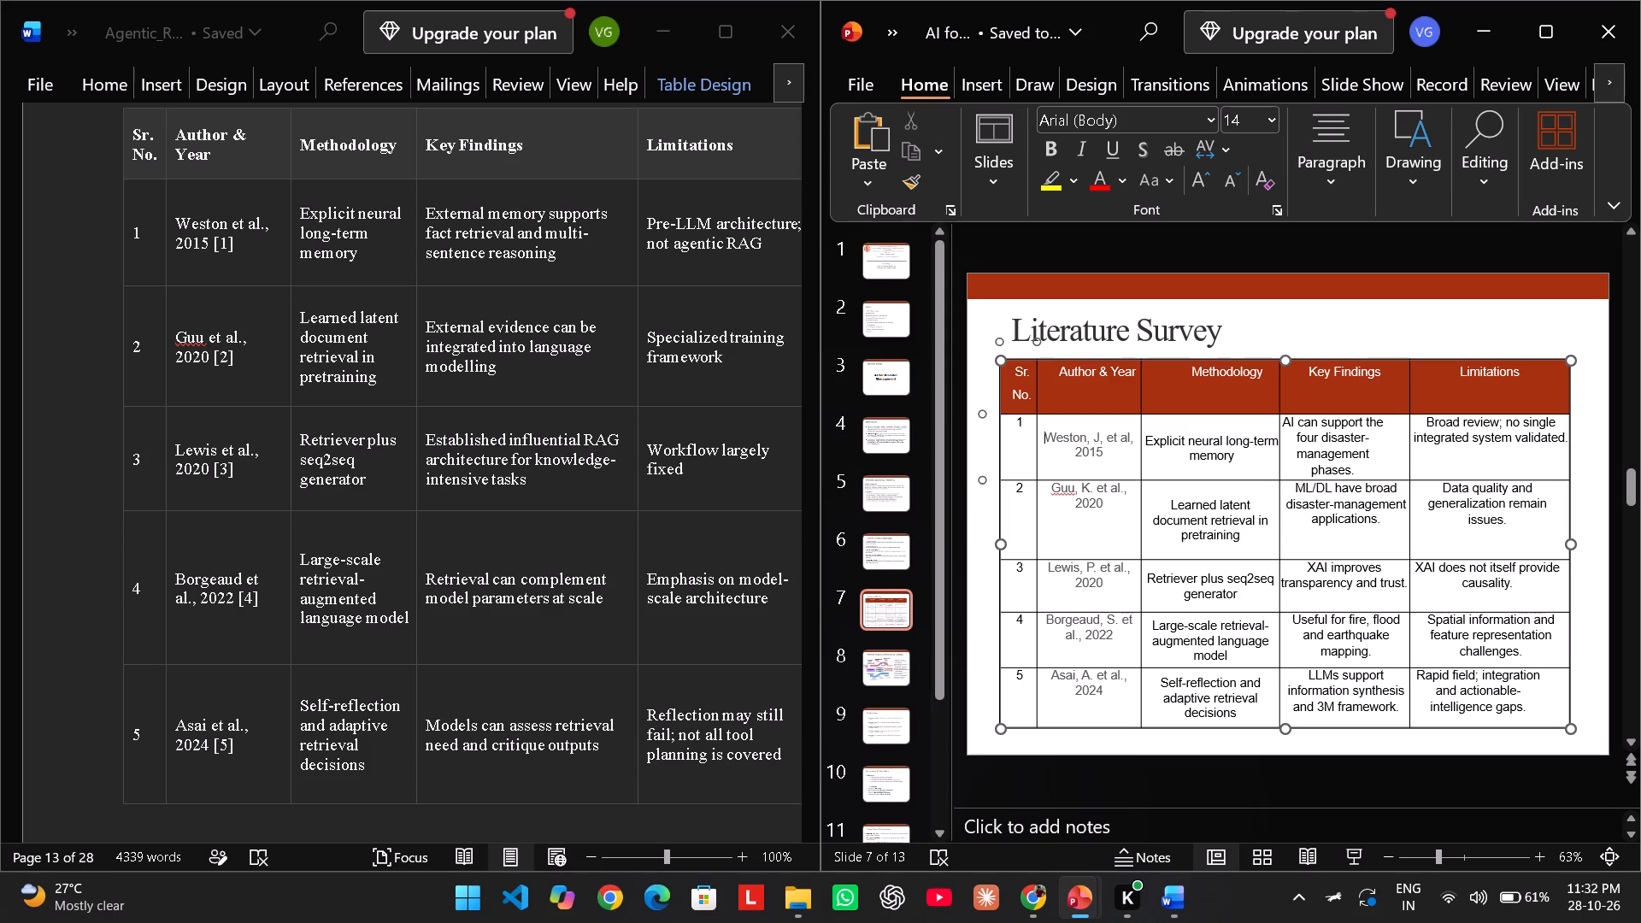
pyautogui.click(1018, 426)
pyautogui.press('Return')
# Move the Sr. No. and Author & Year entries in row 2 down by one blank line, undoing any extra line.
pyautogui.click(1018, 491)
pyautogui.press('Return')
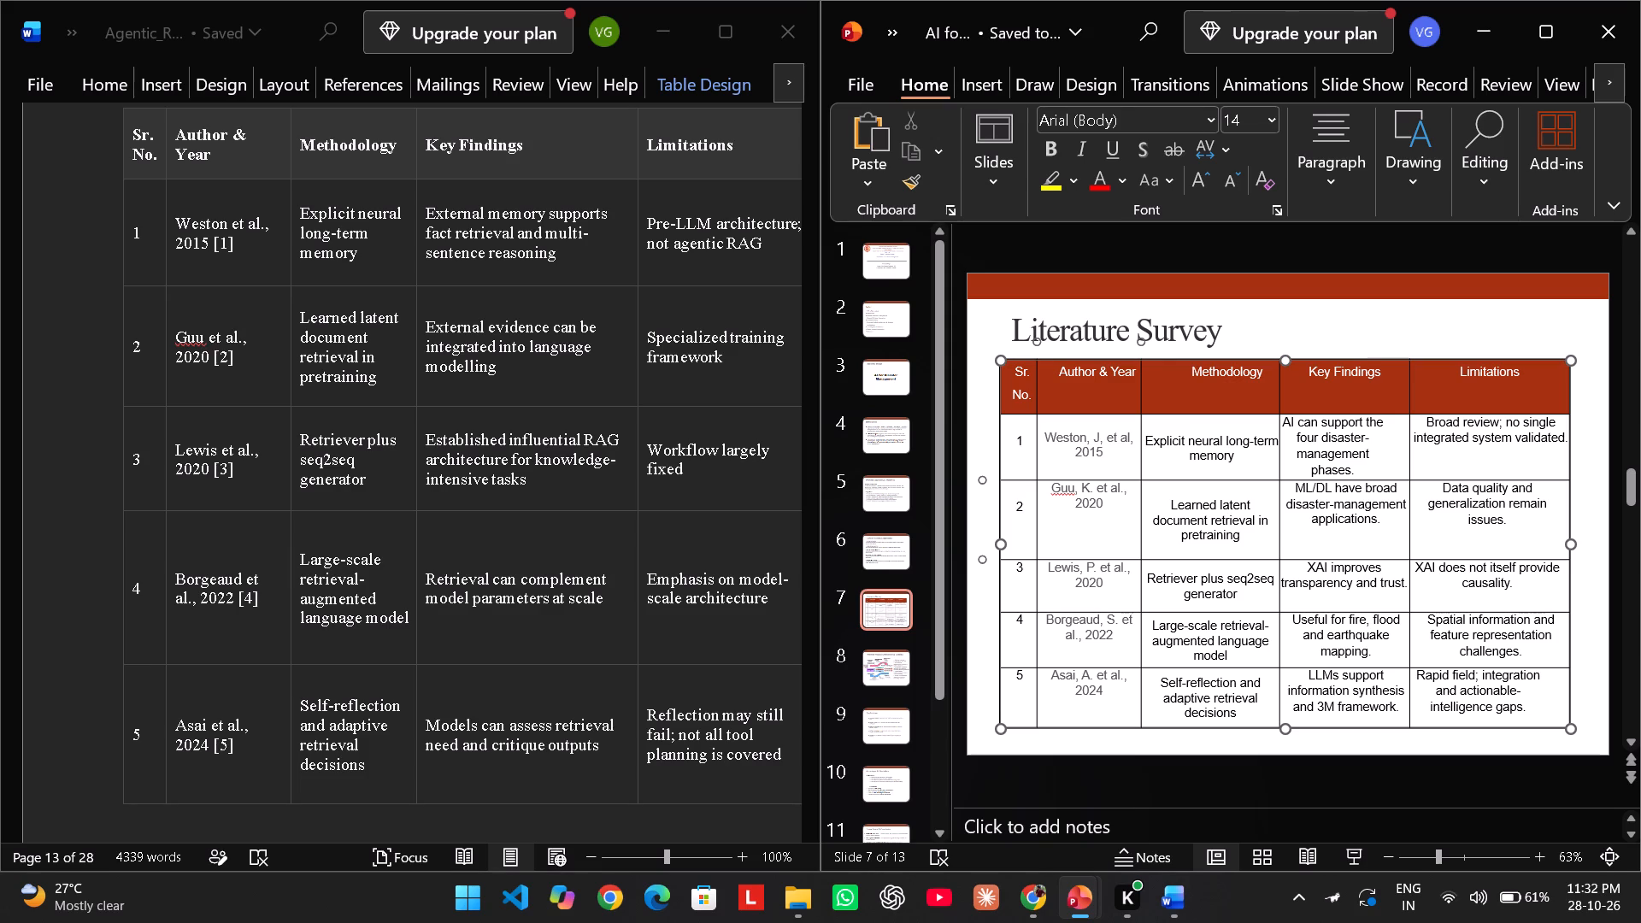
pyautogui.click(1050, 487)
pyautogui.click(1056, 486)
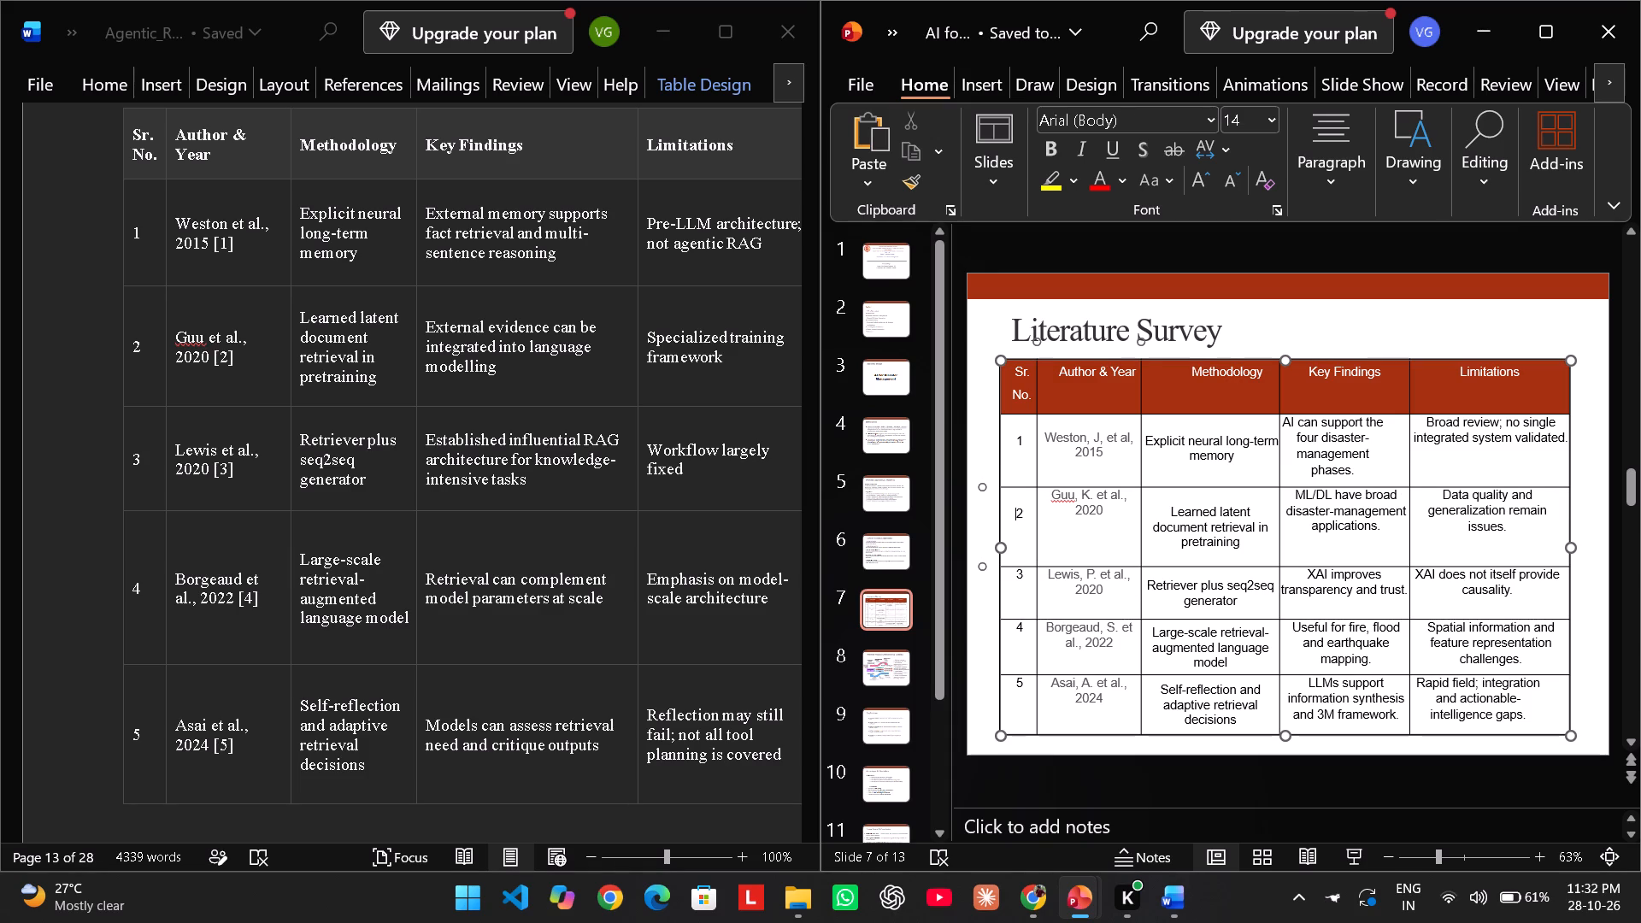
pyautogui.hotkey('ctrl', 'z')
pyautogui.click(1057, 494)
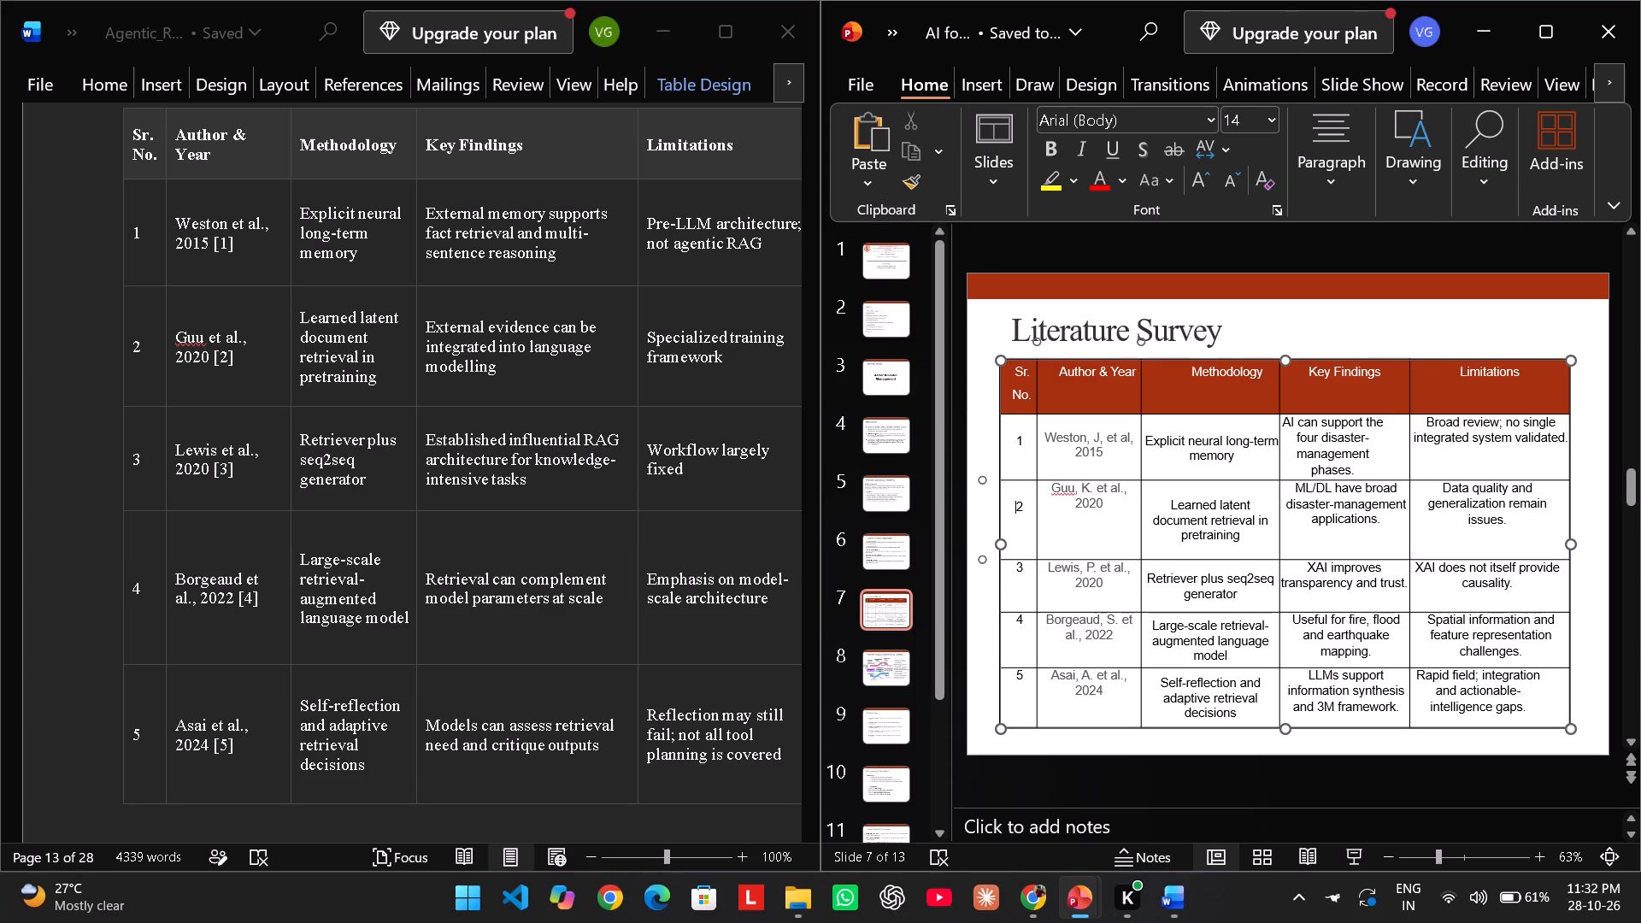
pyautogui.click(1053, 499)
pyautogui.click(1057, 489)
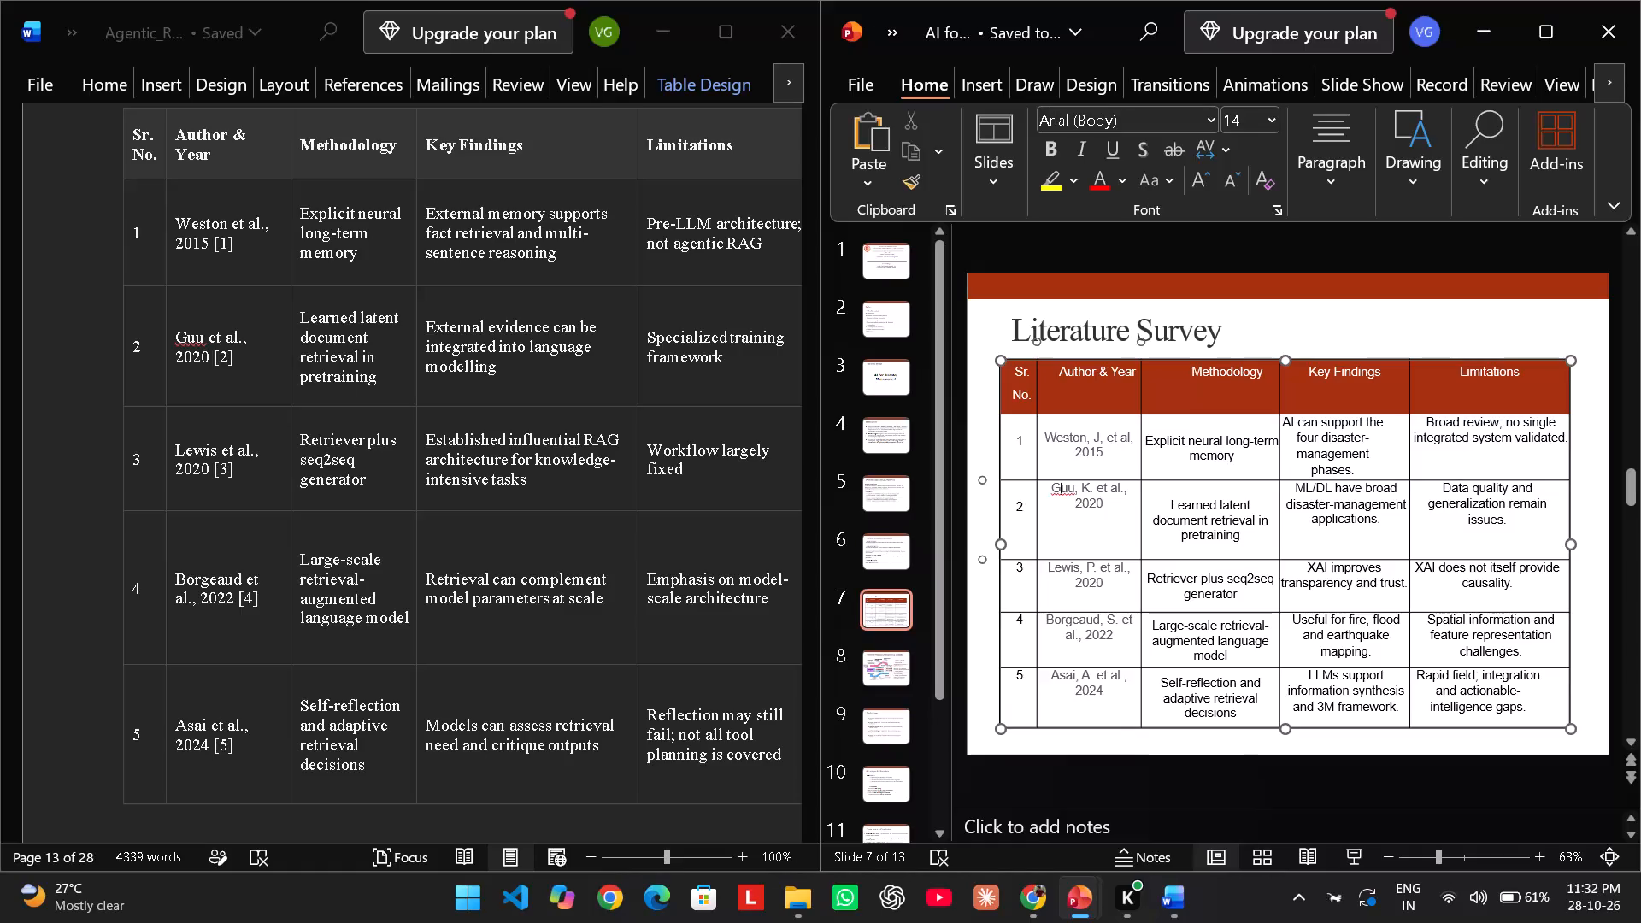
pyautogui.click(1053, 491)
pyautogui.press('Return')
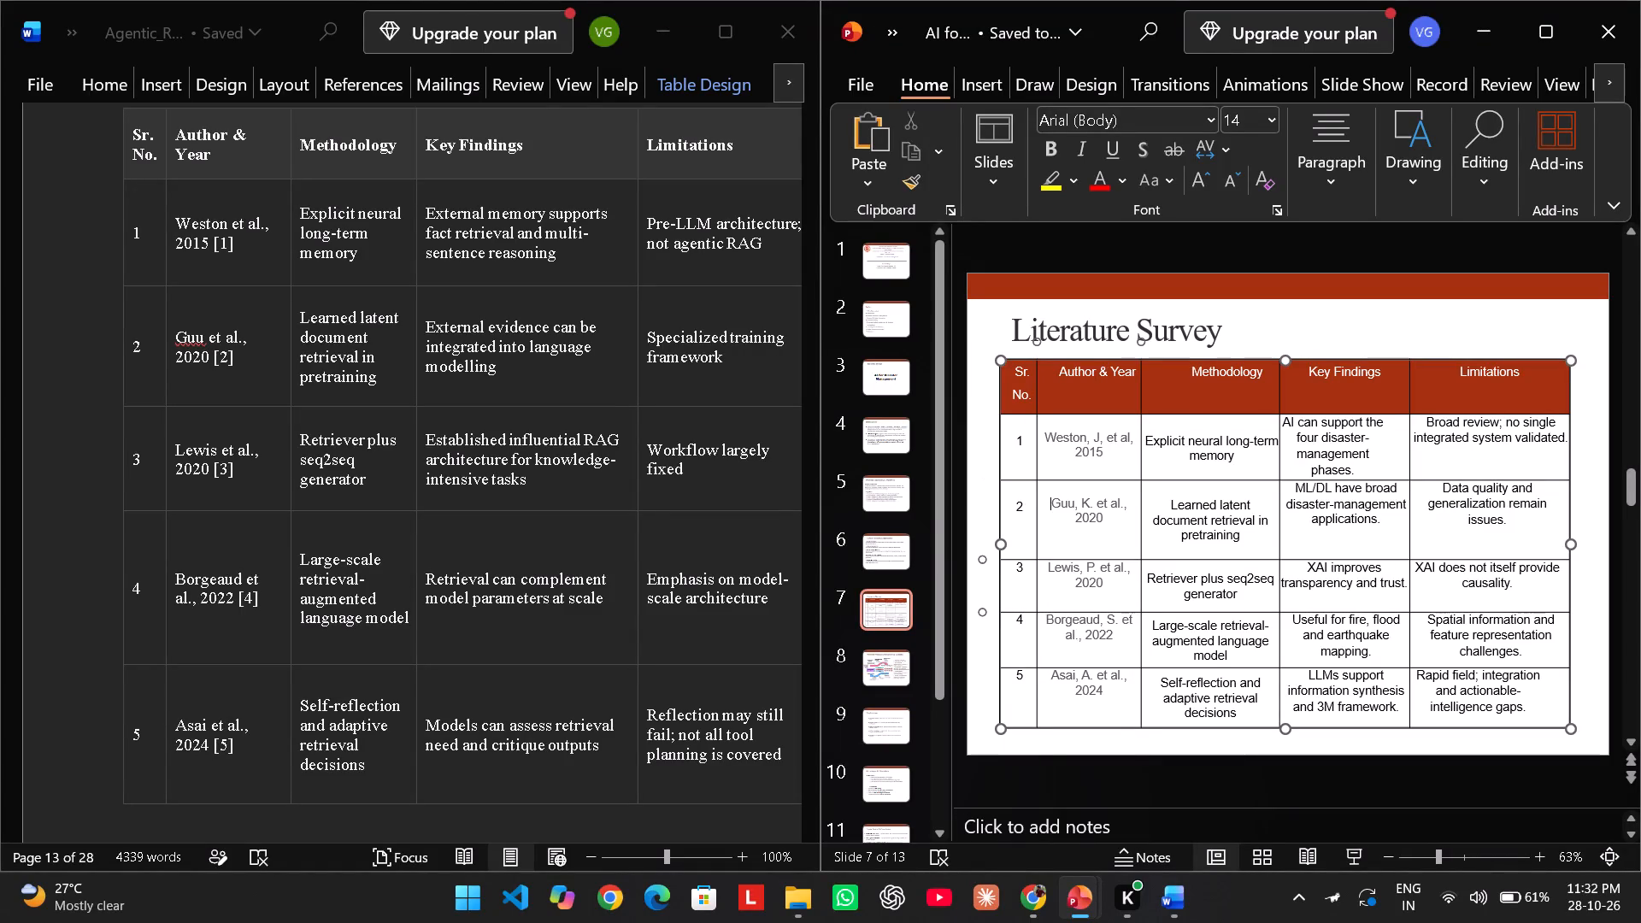
# Insert a blank line above the Author & Year entries in rows 3, 4 and 5 of the slide's table.
pyautogui.click(1050, 580)
pyautogui.click(1047, 573)
pyautogui.press('Return')
pyautogui.click(1046, 627)
pyautogui.click(1044, 625)
pyautogui.press('Return')
pyautogui.click(1050, 678)
pyautogui.press('Return')
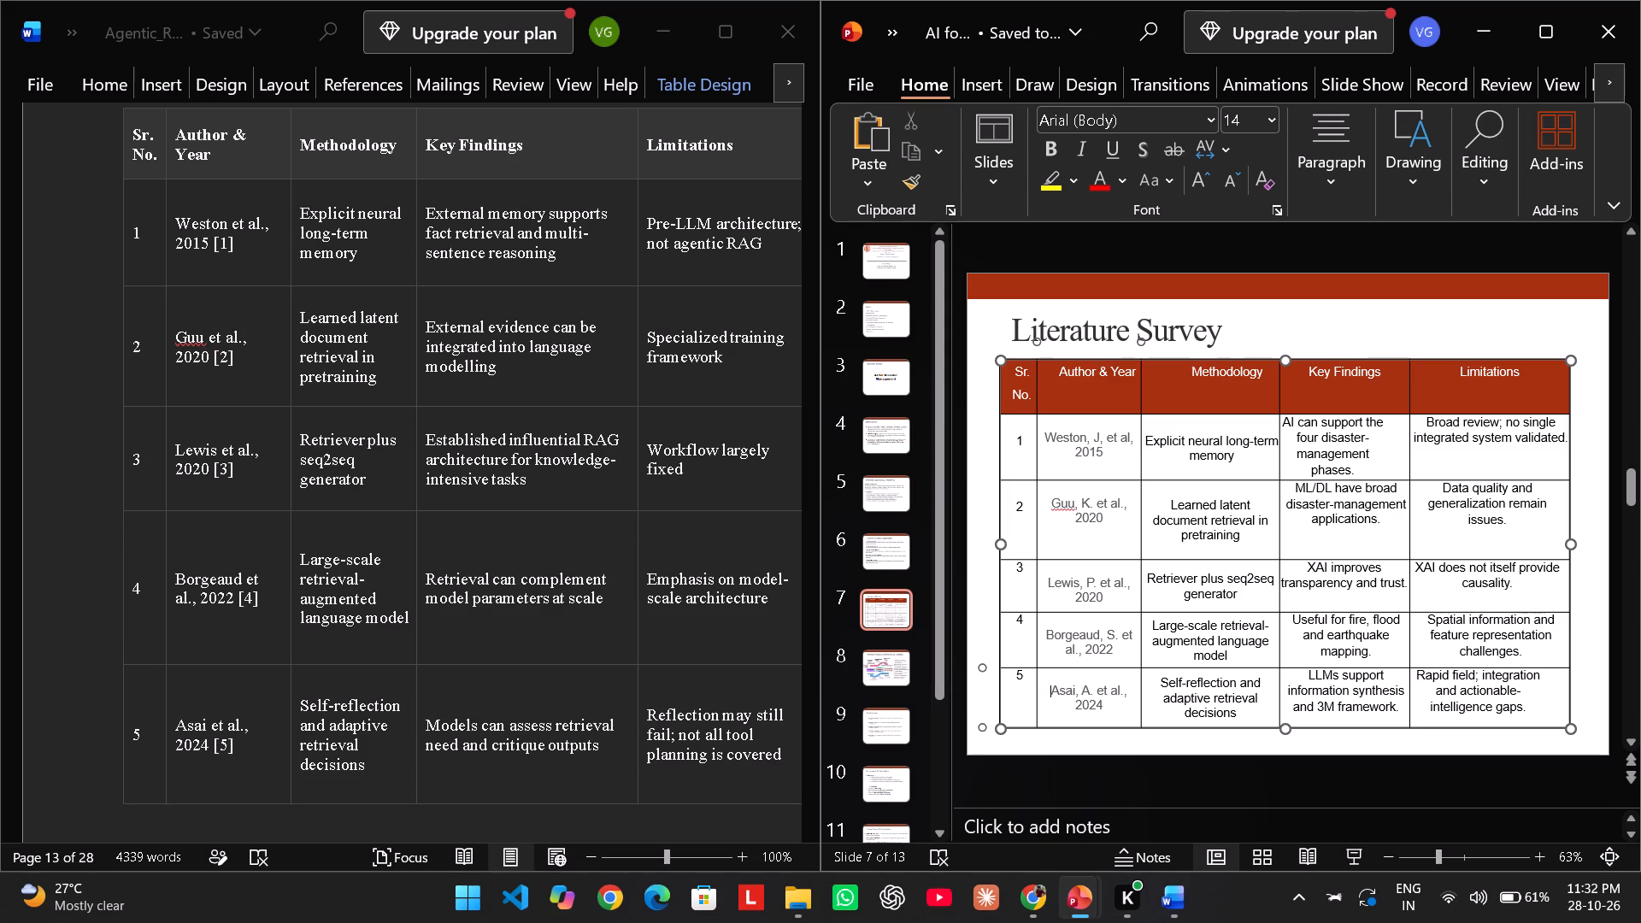
# Insert a blank line above the Sr. No. entries 5, 4 and 3 in the slide's table.
pyautogui.click(1015, 677)
pyautogui.press('Return')
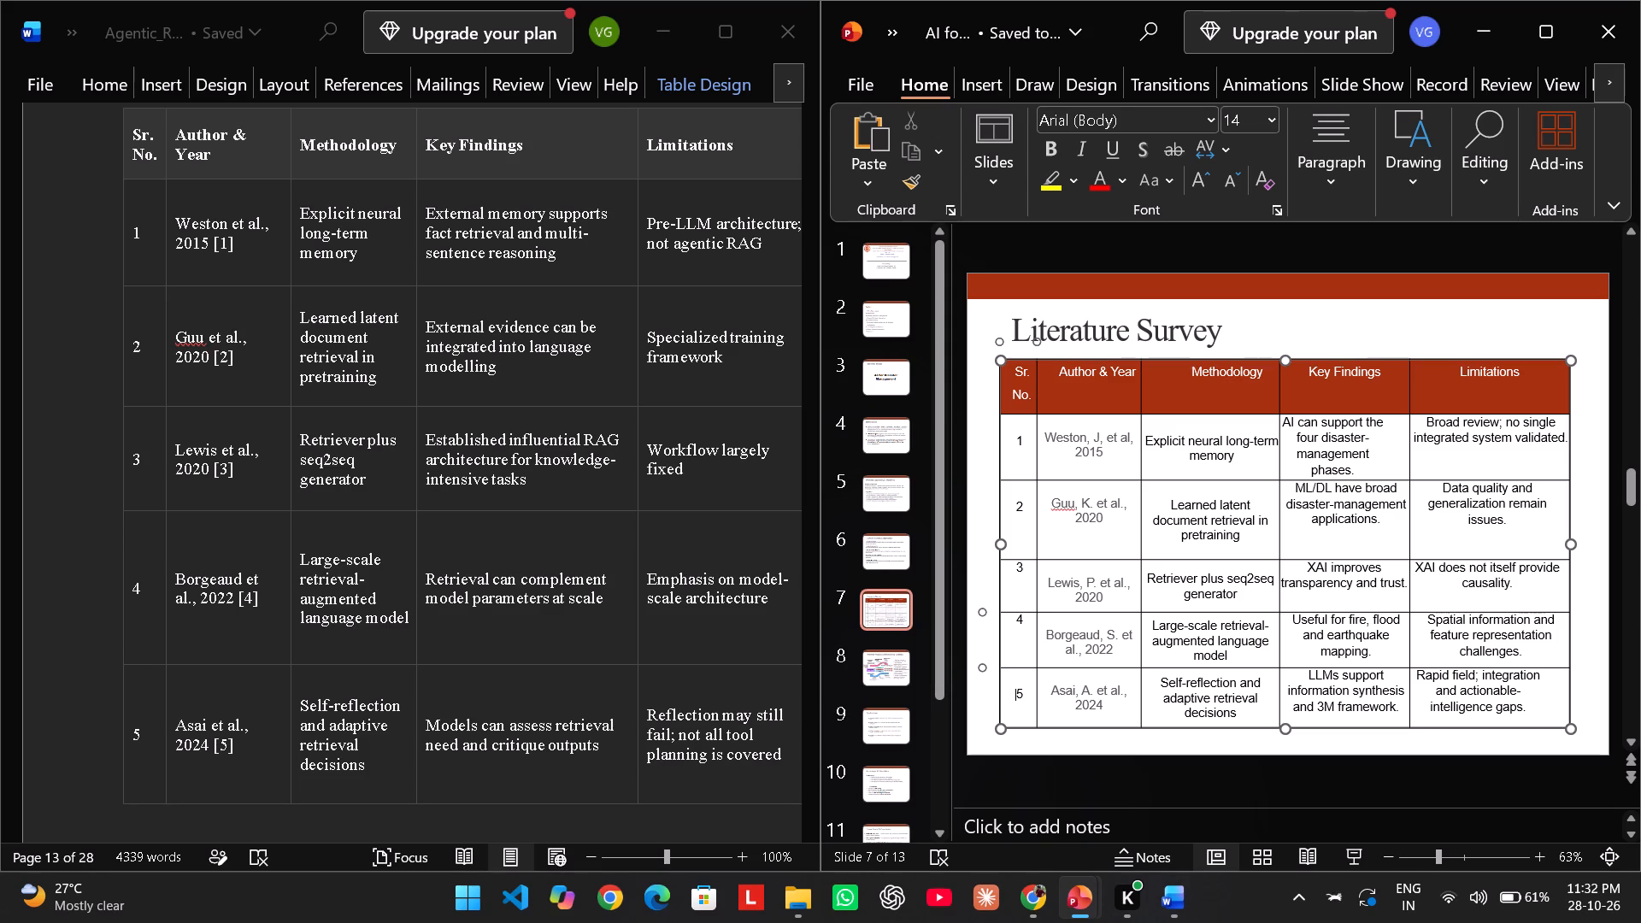
pyautogui.click(1016, 624)
pyautogui.press('Return')
pyautogui.click(1015, 578)
pyautogui.press('Return')
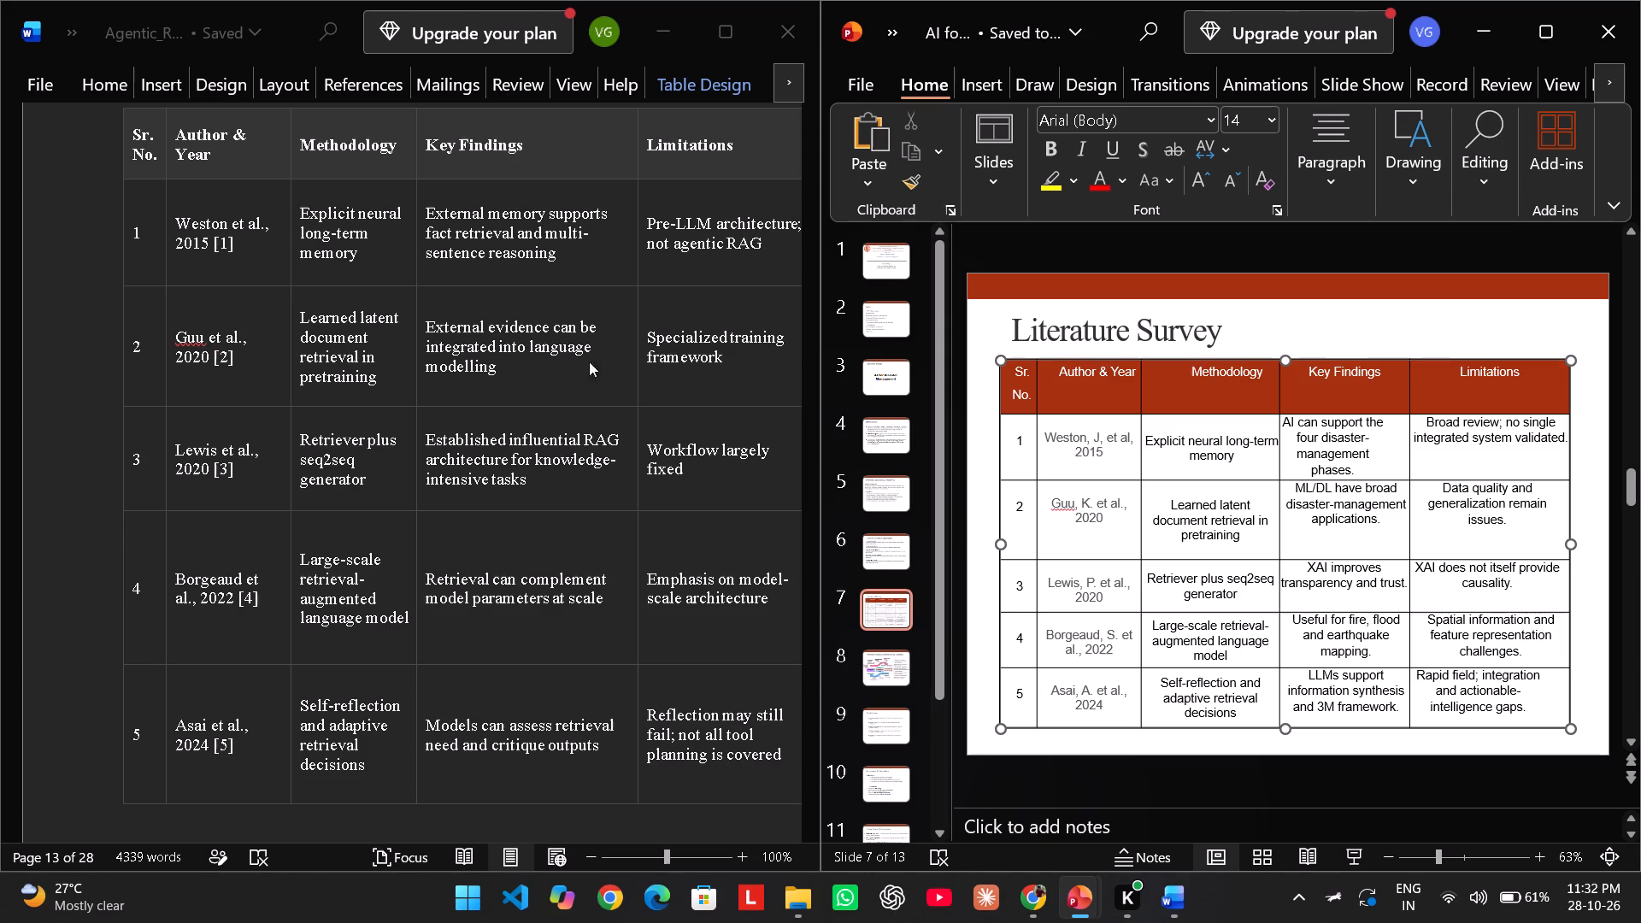
# Replace the Key Findings text in row 1 of the slide's table with the report's "External memory supports fact retrieval and multi-sentence reasoning".
pyautogui.tripleClick(509, 239)
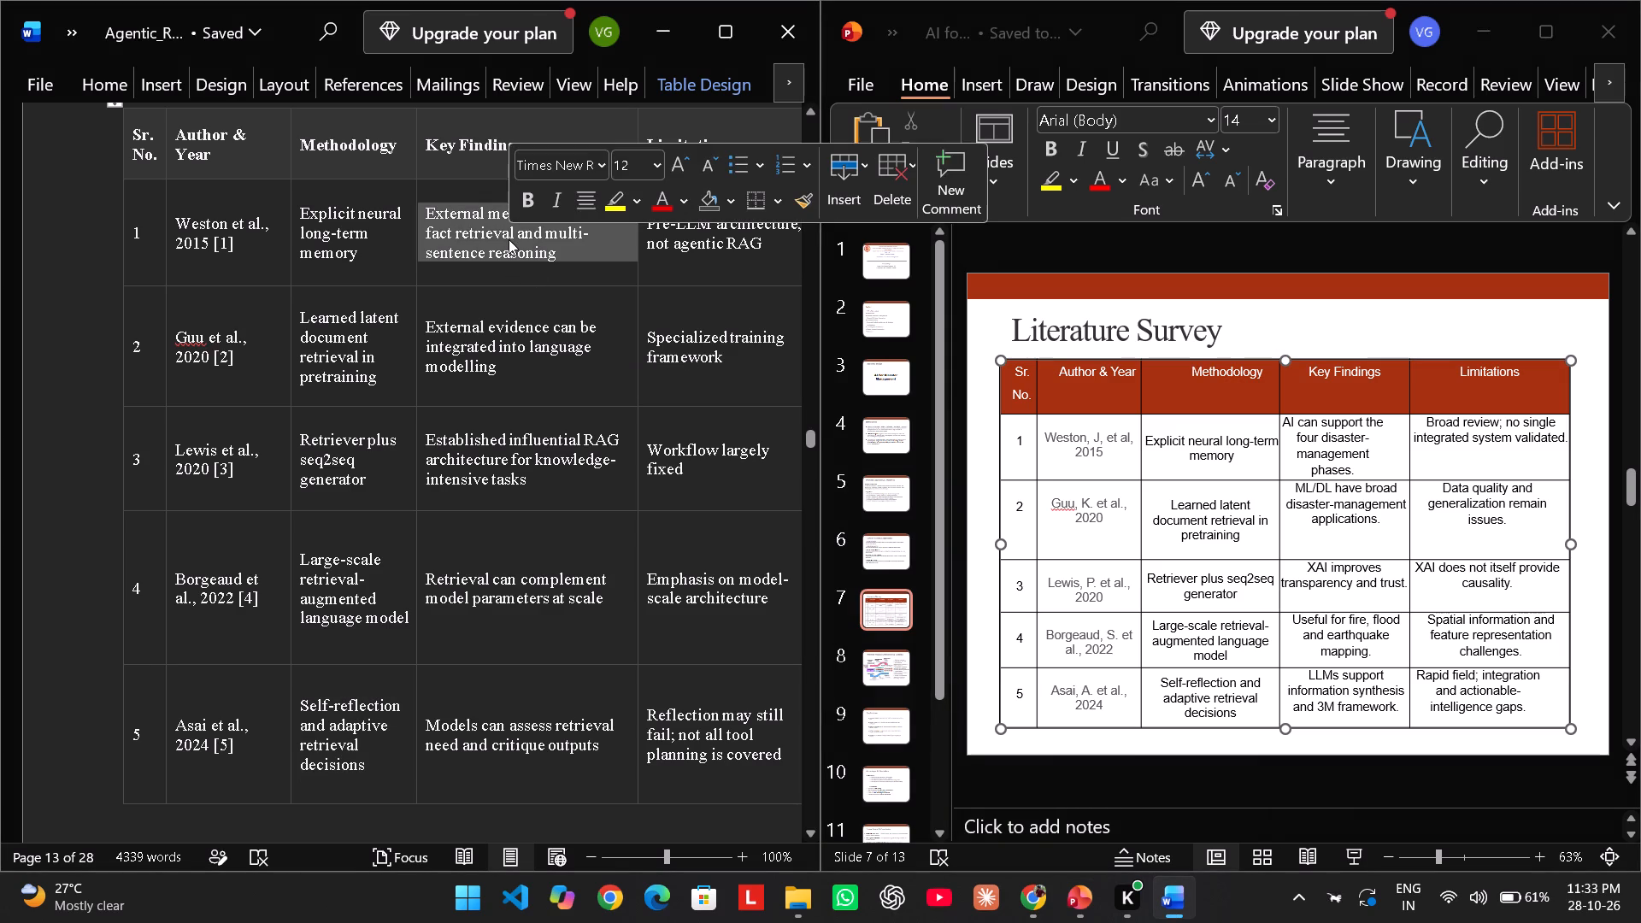
pyautogui.hotkey('ctrl', 'c')
pyautogui.tripleClick(1328, 438)
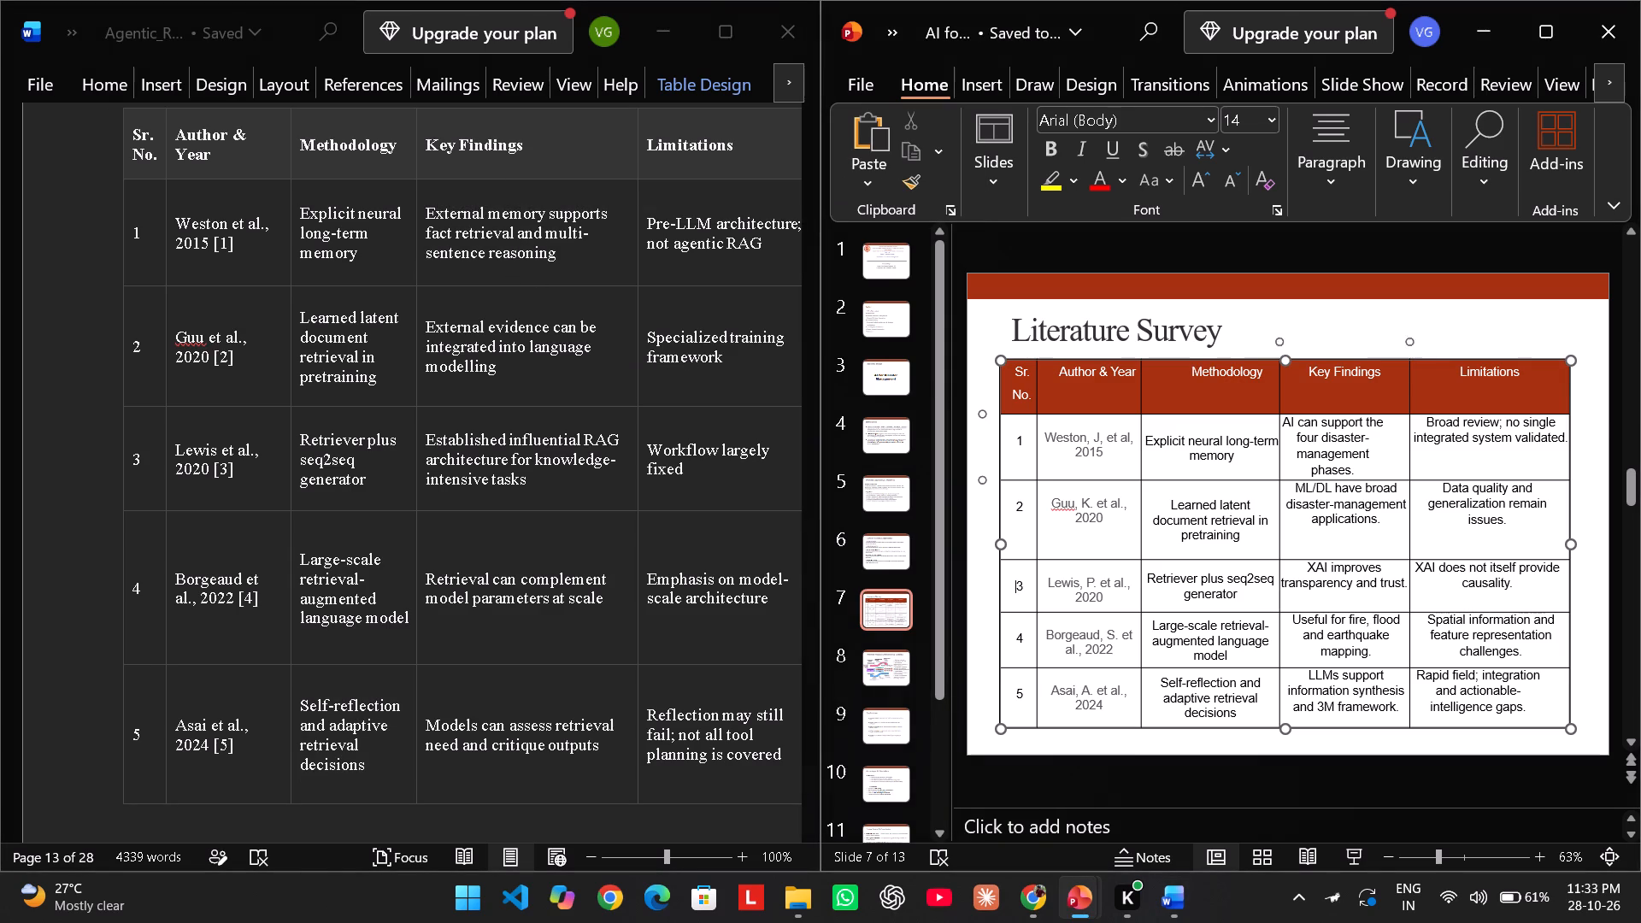
pyautogui.hotkey('ctrl', 'v')
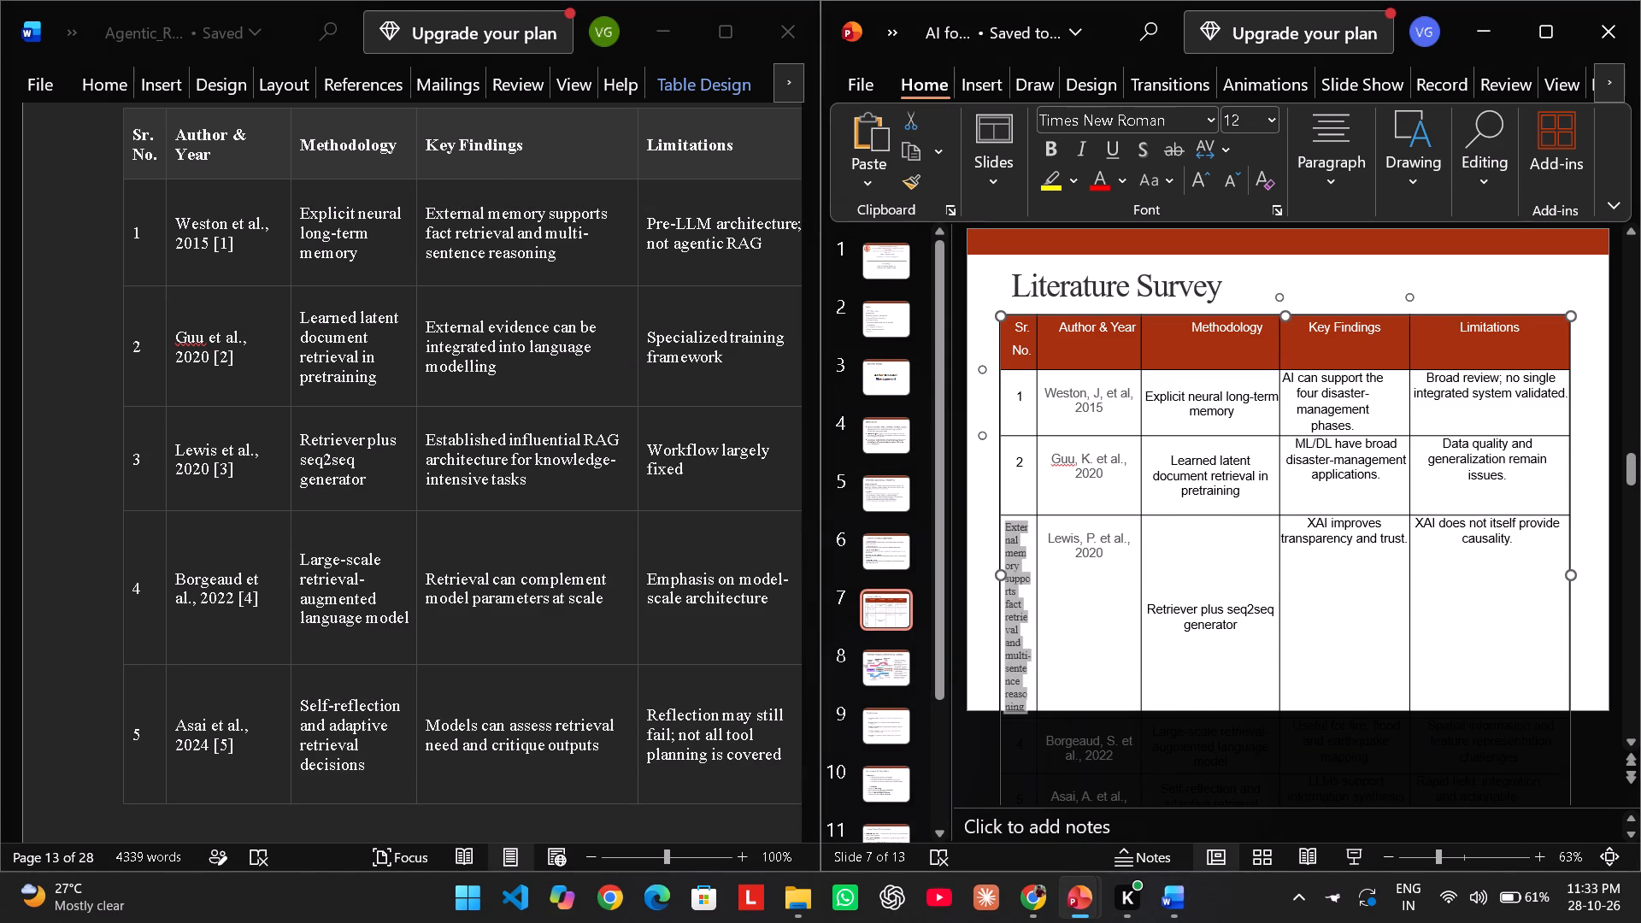
pyautogui.hotkey('ctrl', 'z')
pyautogui.doubleClick(1335, 444)
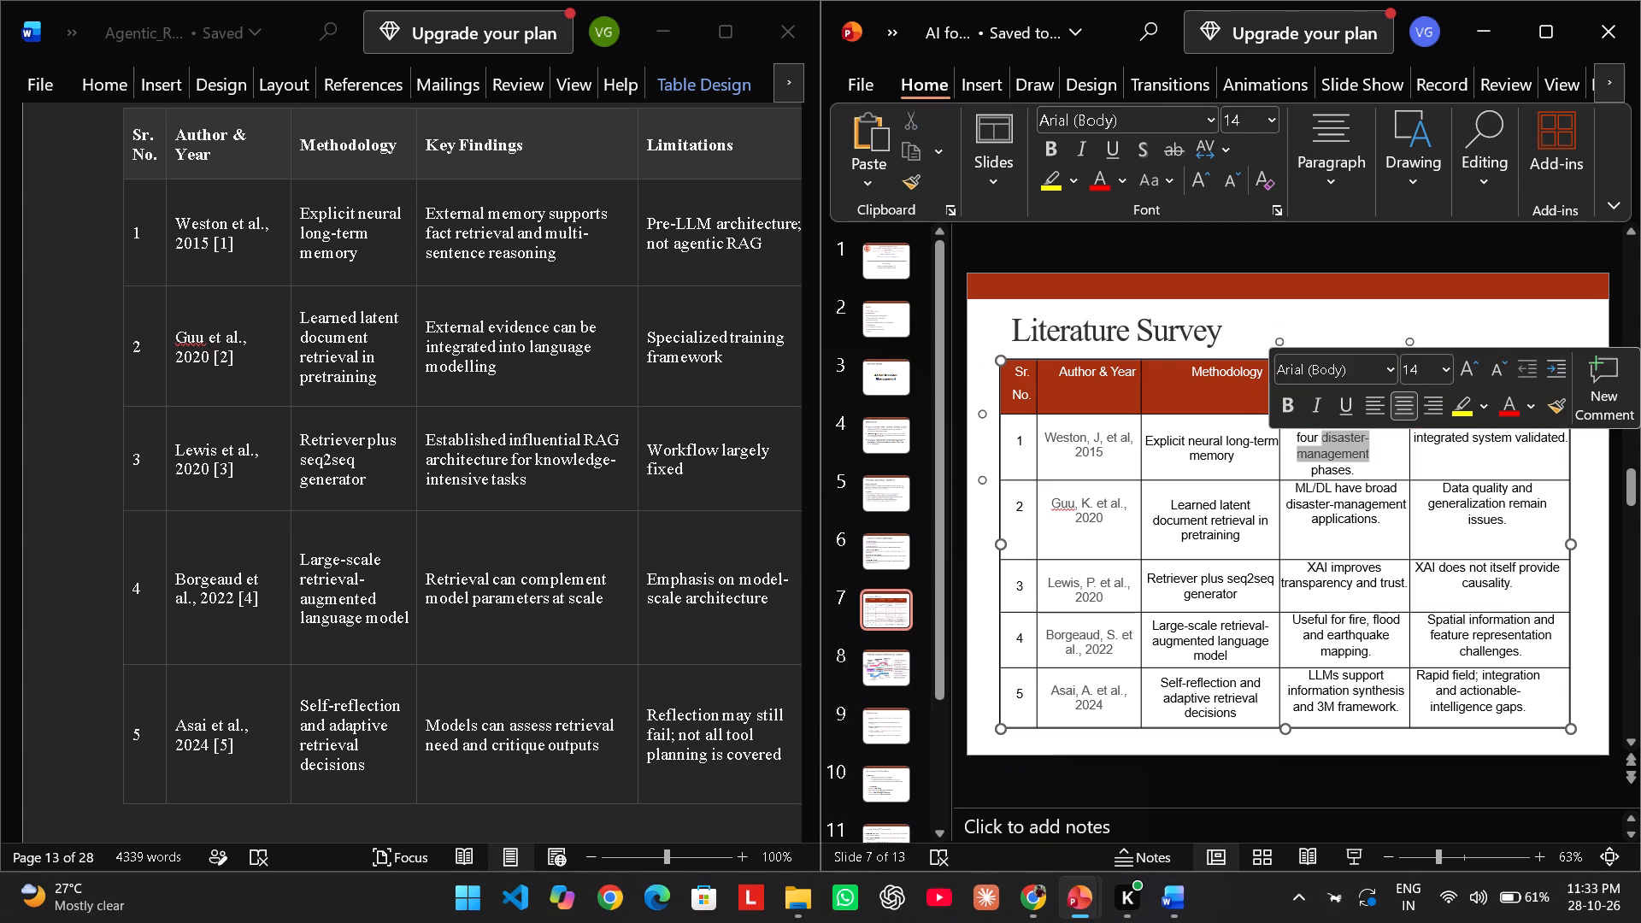
pyautogui.click(1335, 445)
pyautogui.doubleClick(1335, 445)
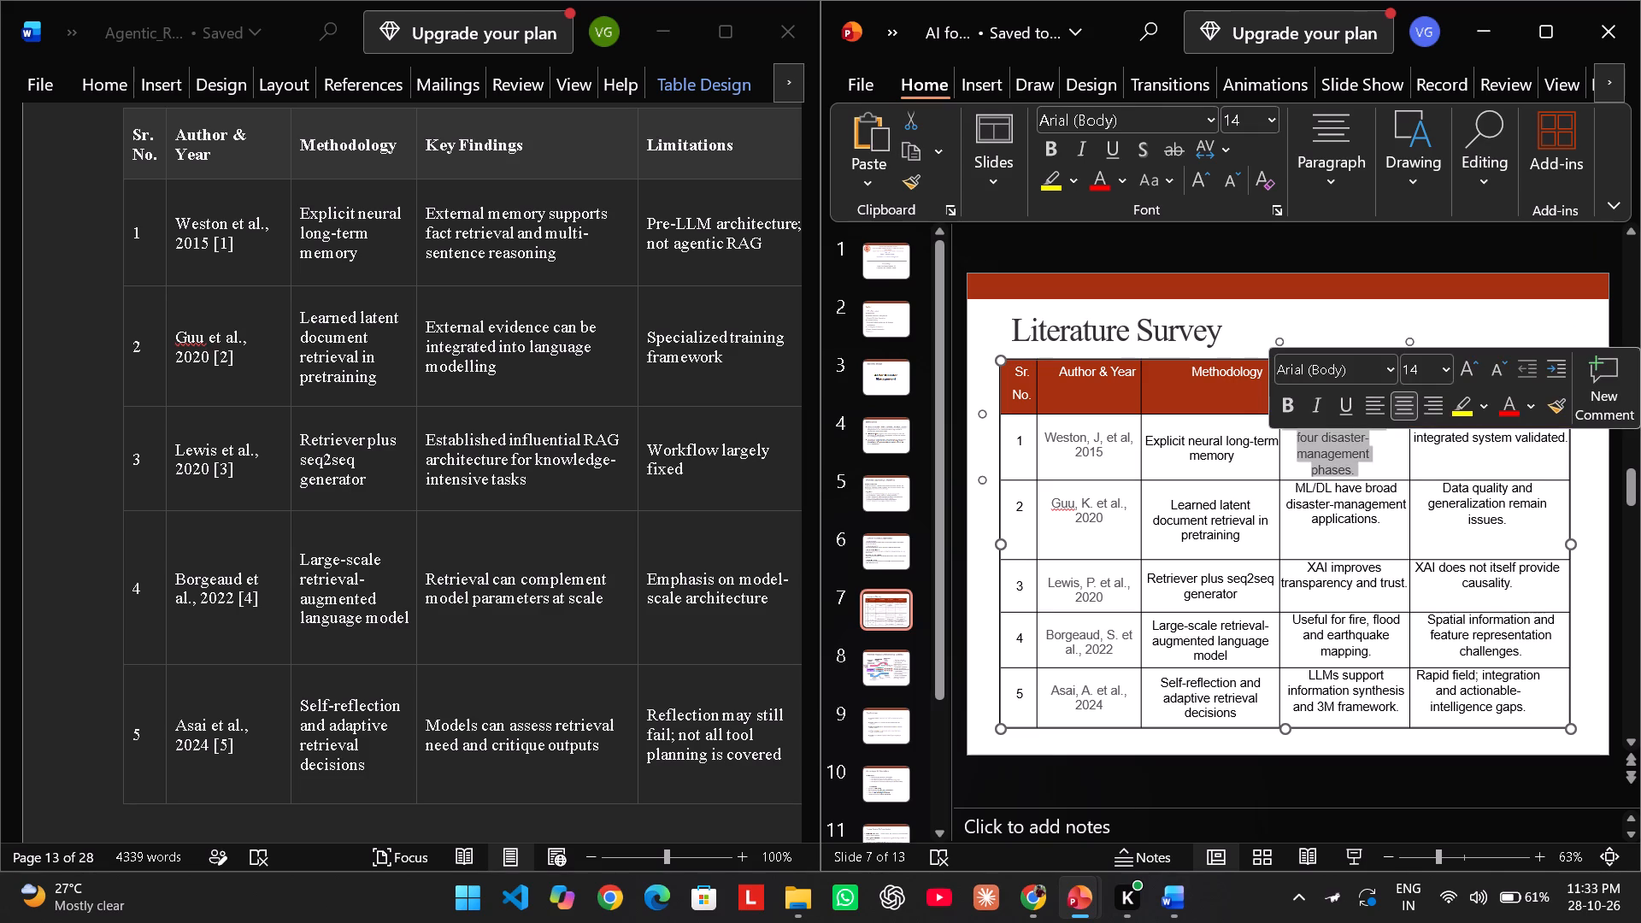
pyautogui.hotkey('ctrl', 'v')
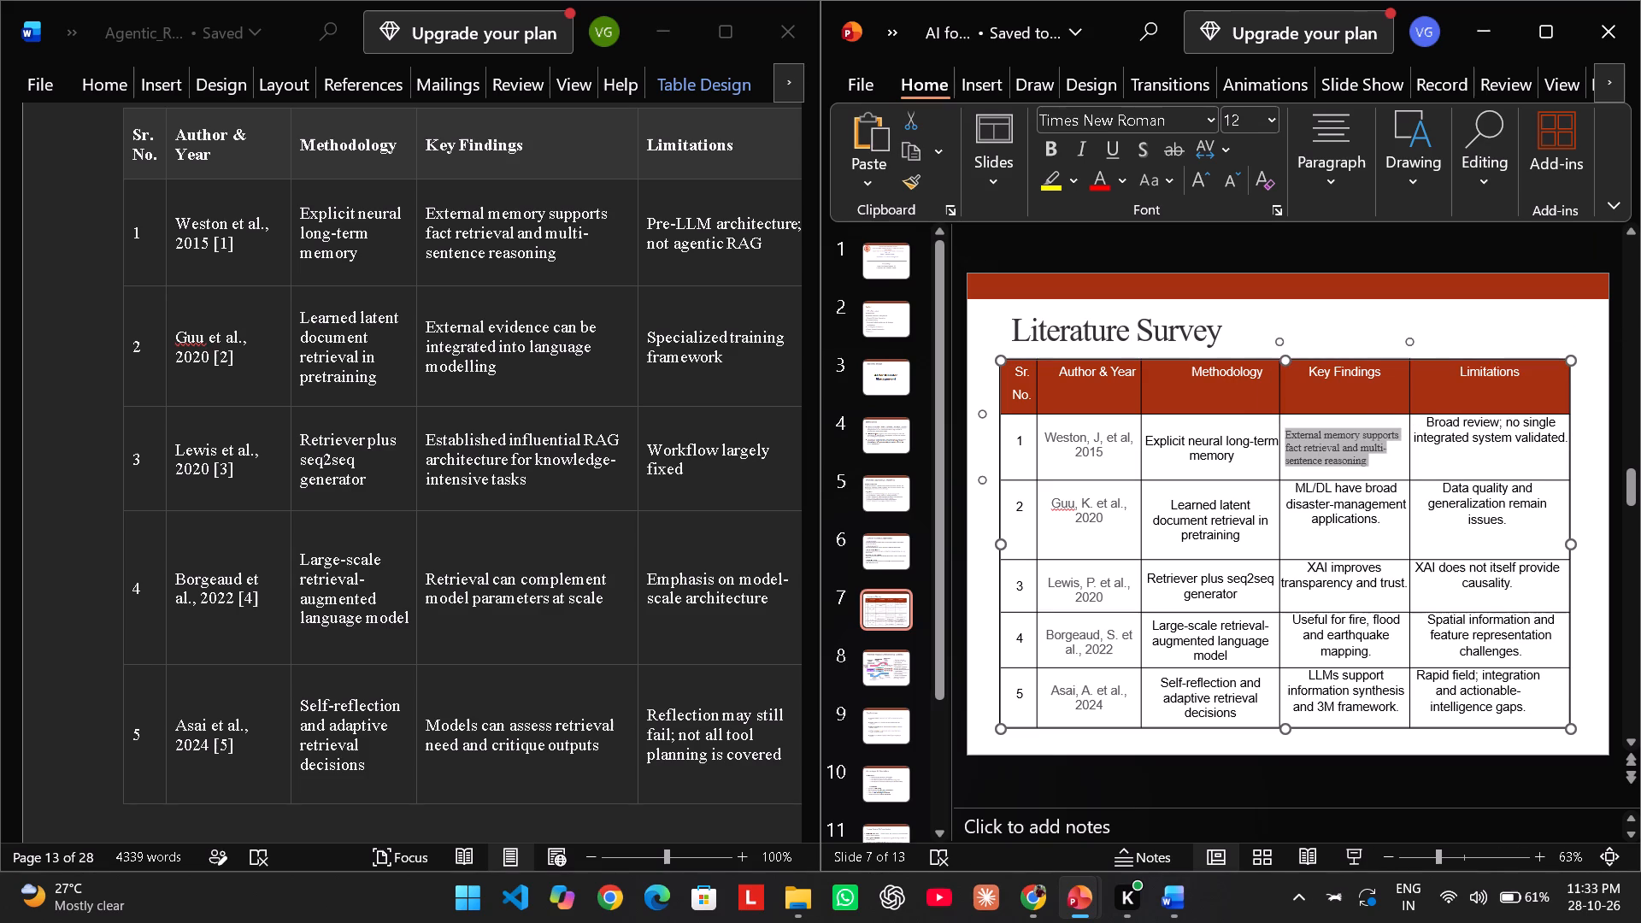
# Replace the Key Findings text in row 2 of the slide's table with the report's "External evidence can be integrated into language modelling".
pyautogui.click(1333, 508)
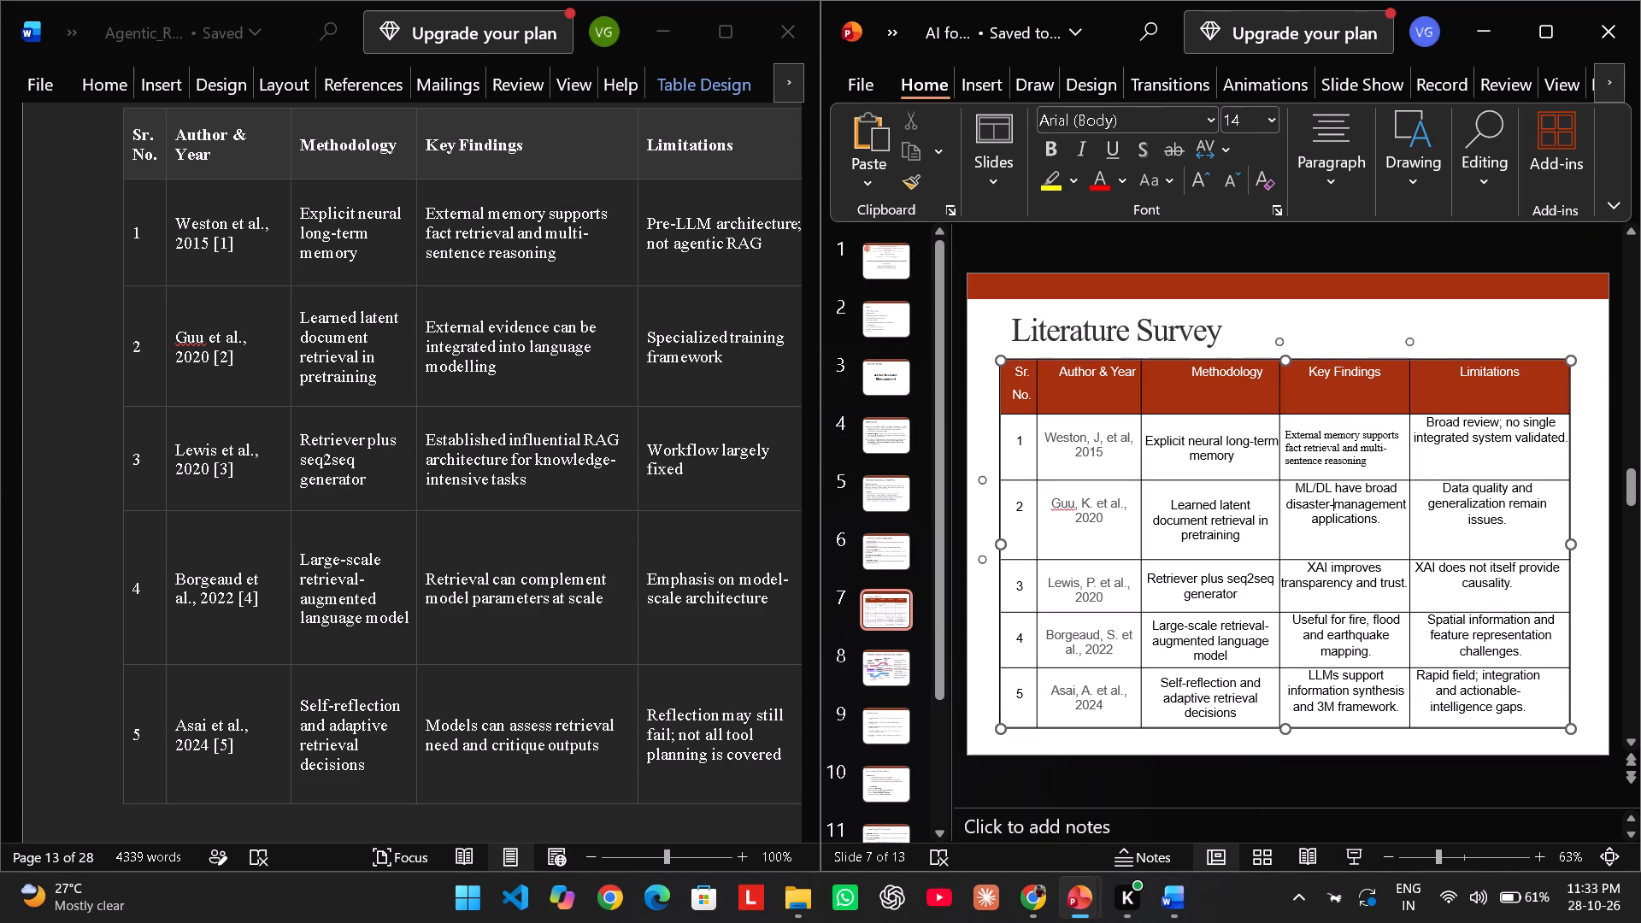
pyautogui.click(526, 371)
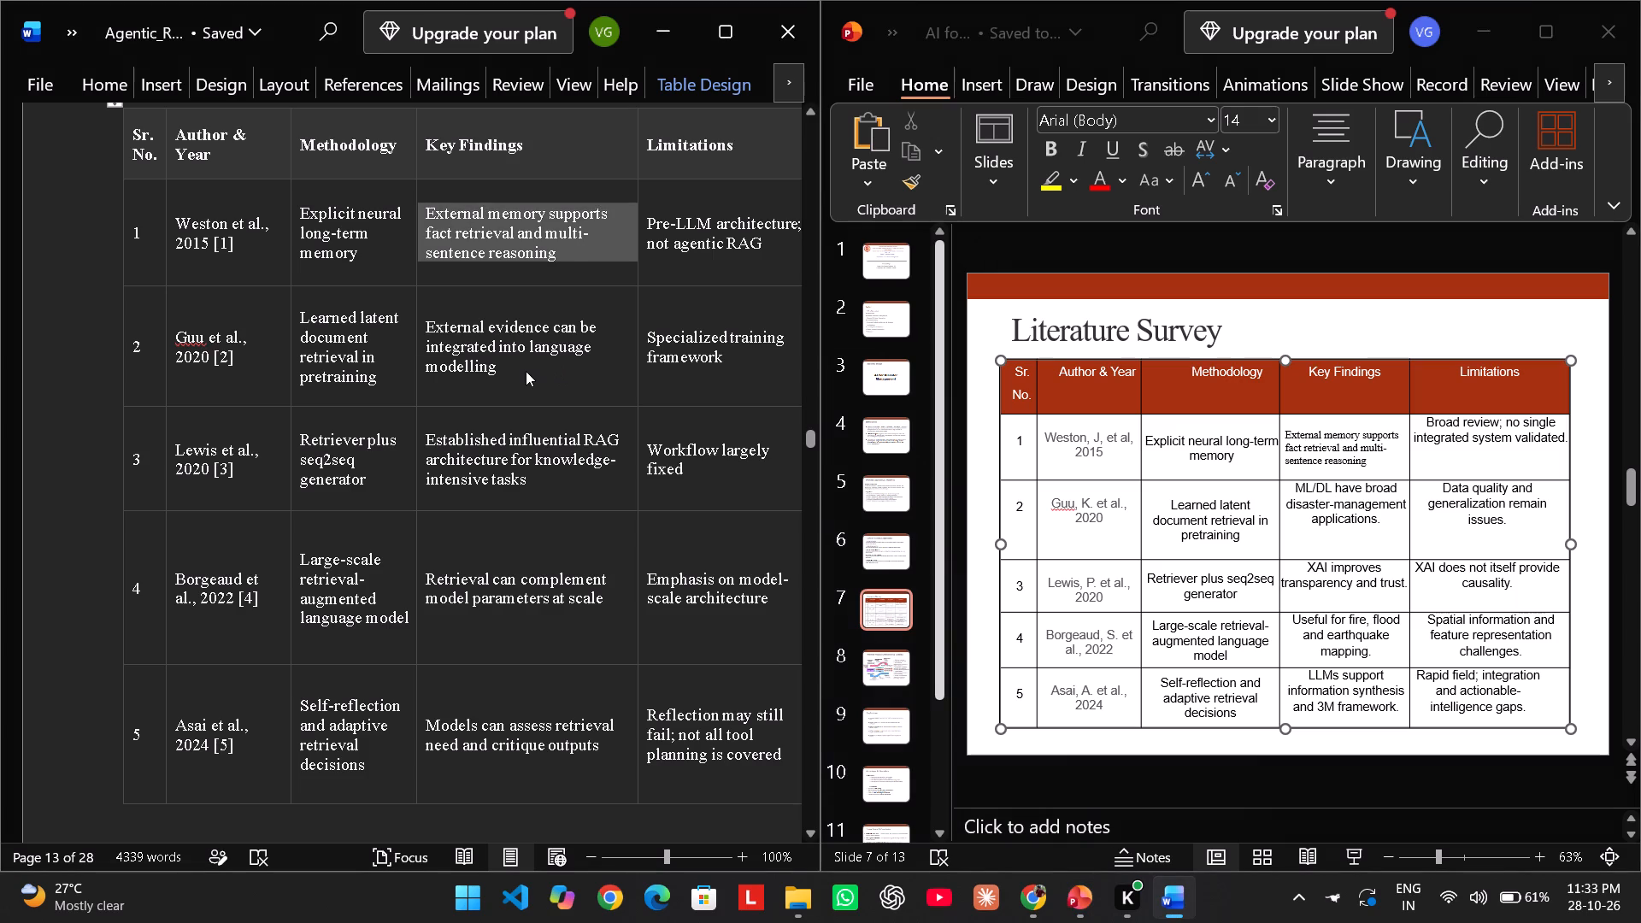
pyautogui.moveTo(524, 371); pyautogui.dragTo(448, 322)
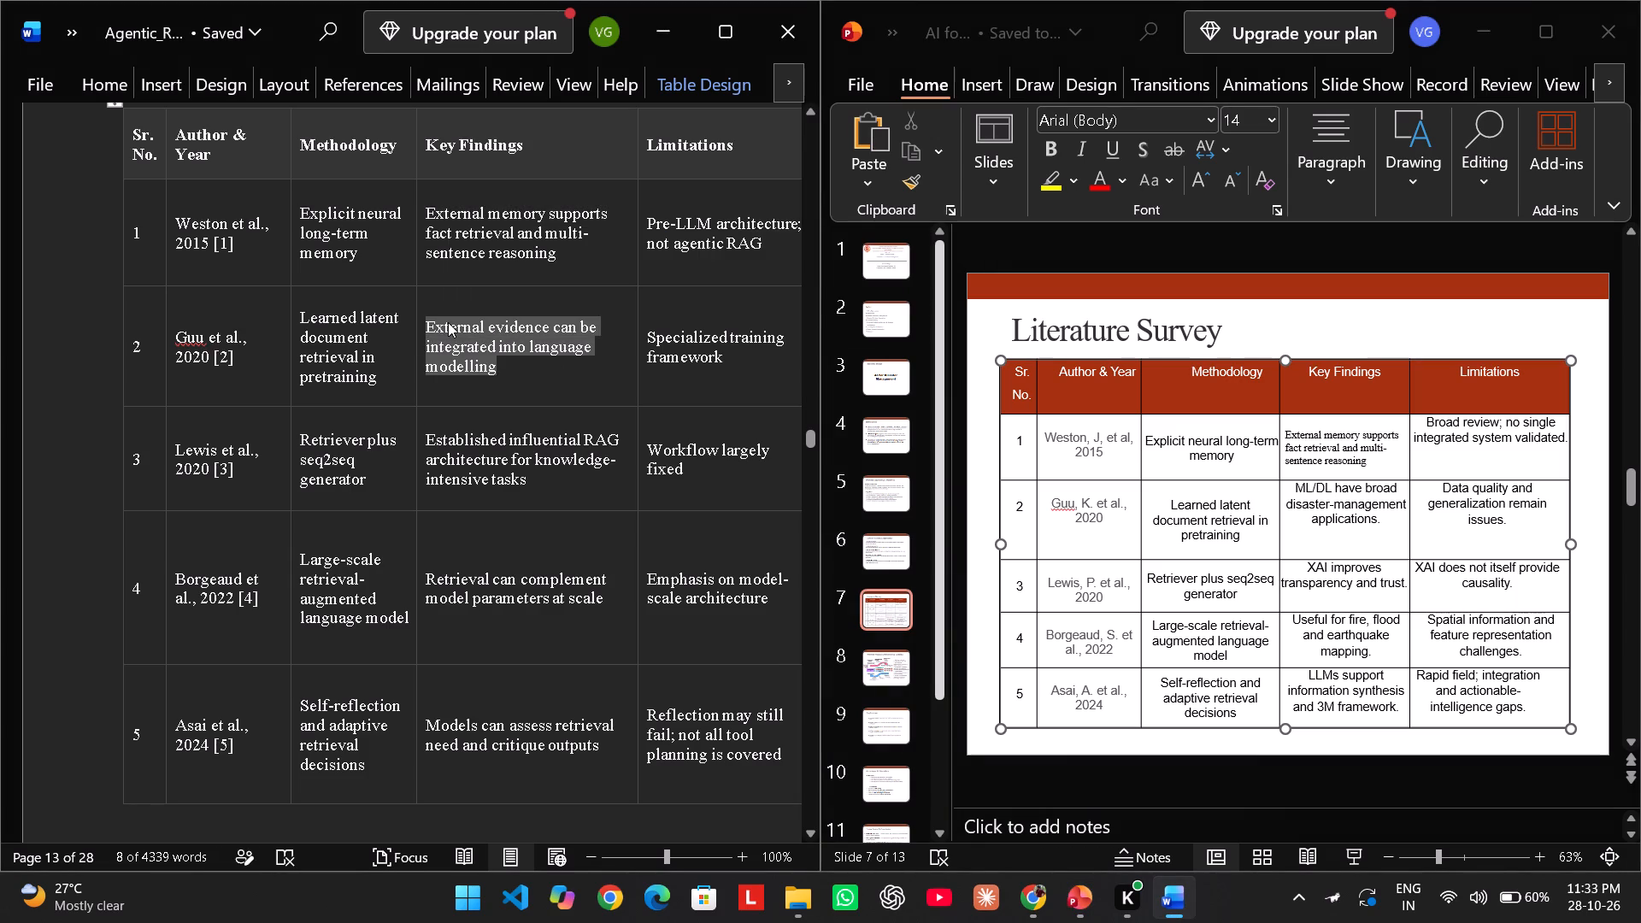
pyautogui.hotkey('ctrl', 'c')
pyautogui.click(1373, 514)
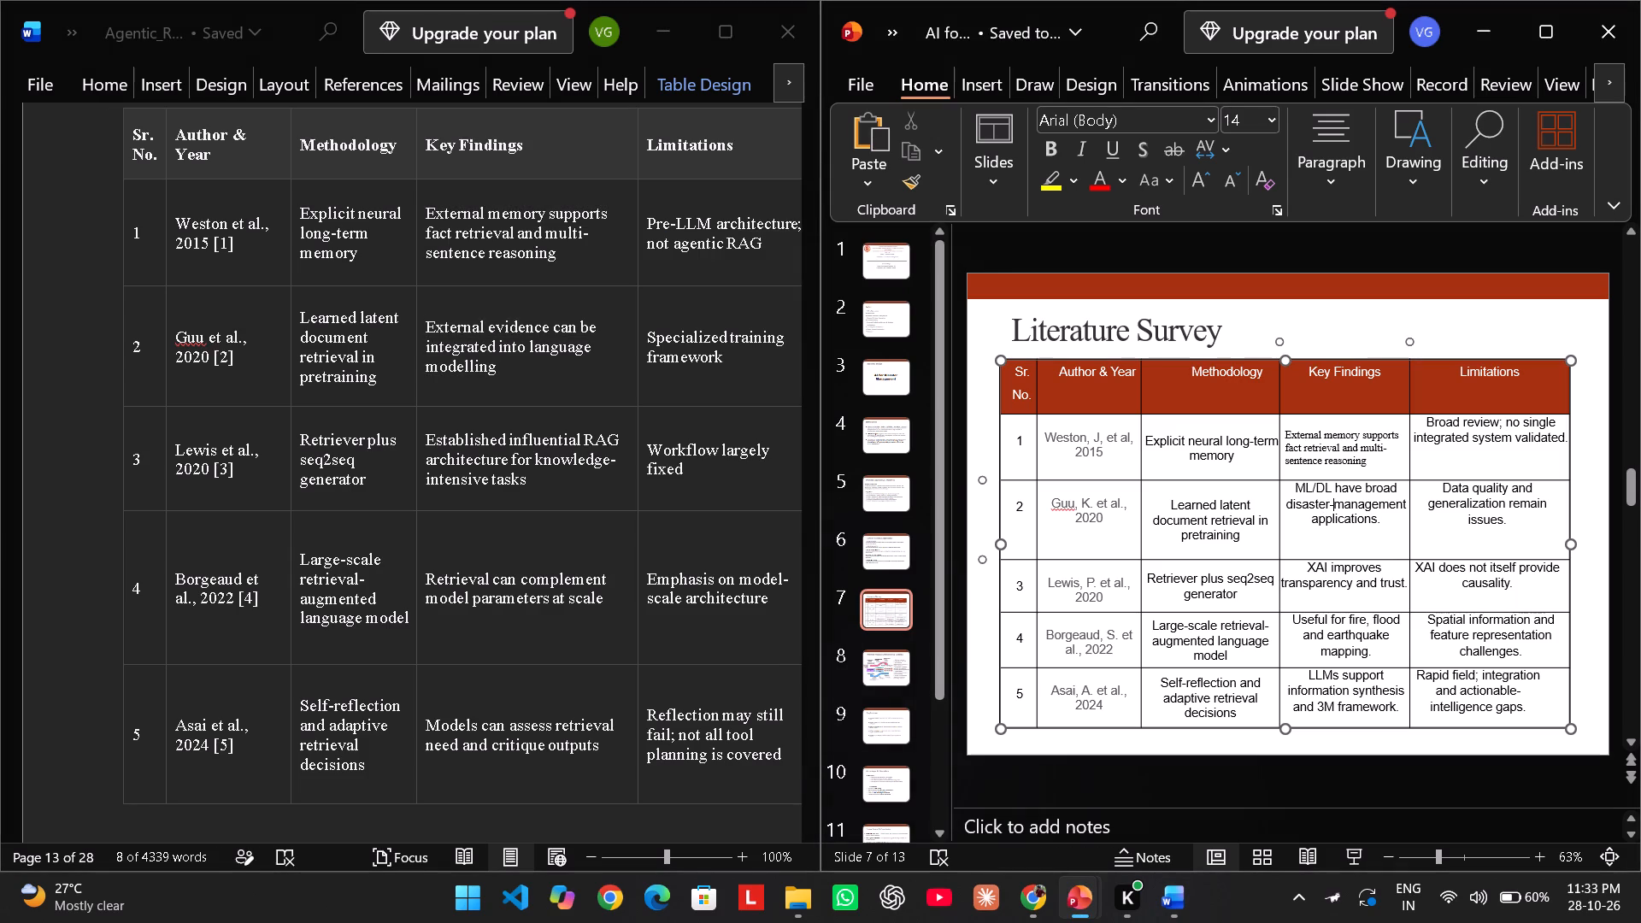
pyautogui.click(1380, 523)
pyautogui.press('BackSpace')
pyautogui.press('BackSpace')
pyautogui.press('BackSpace')
pyautogui.press('BackSpace')
pyautogui.press('BackSpace')
pyautogui.press('BackSpace')
pyautogui.press('BackSpace')
pyautogui.press('BackSpace')
pyautogui.press('BackSpace')
pyautogui.press('BackSpace')
pyautogui.press('BackSpace')
pyautogui.press('BackSpace')
pyautogui.press('BackSpace')
pyautogui.press('BackSpace')
pyautogui.press('BackSpace')
pyautogui.press('BackSpace')
pyautogui.press('BackSpace')
pyautogui.press('BackSpace')
pyautogui.press('BackSpace')
pyautogui.press('BackSpace')
pyautogui.press('BackSpace')
pyautogui.press('BackSpace')
pyautogui.press('BackSpace')
pyautogui.press('BackSpace')
pyautogui.press('BackSpace')
pyautogui.press('BackSpace')
pyautogui.press('BackSpace')
pyautogui.press('BackSpace')
pyautogui.press('BackSpace')
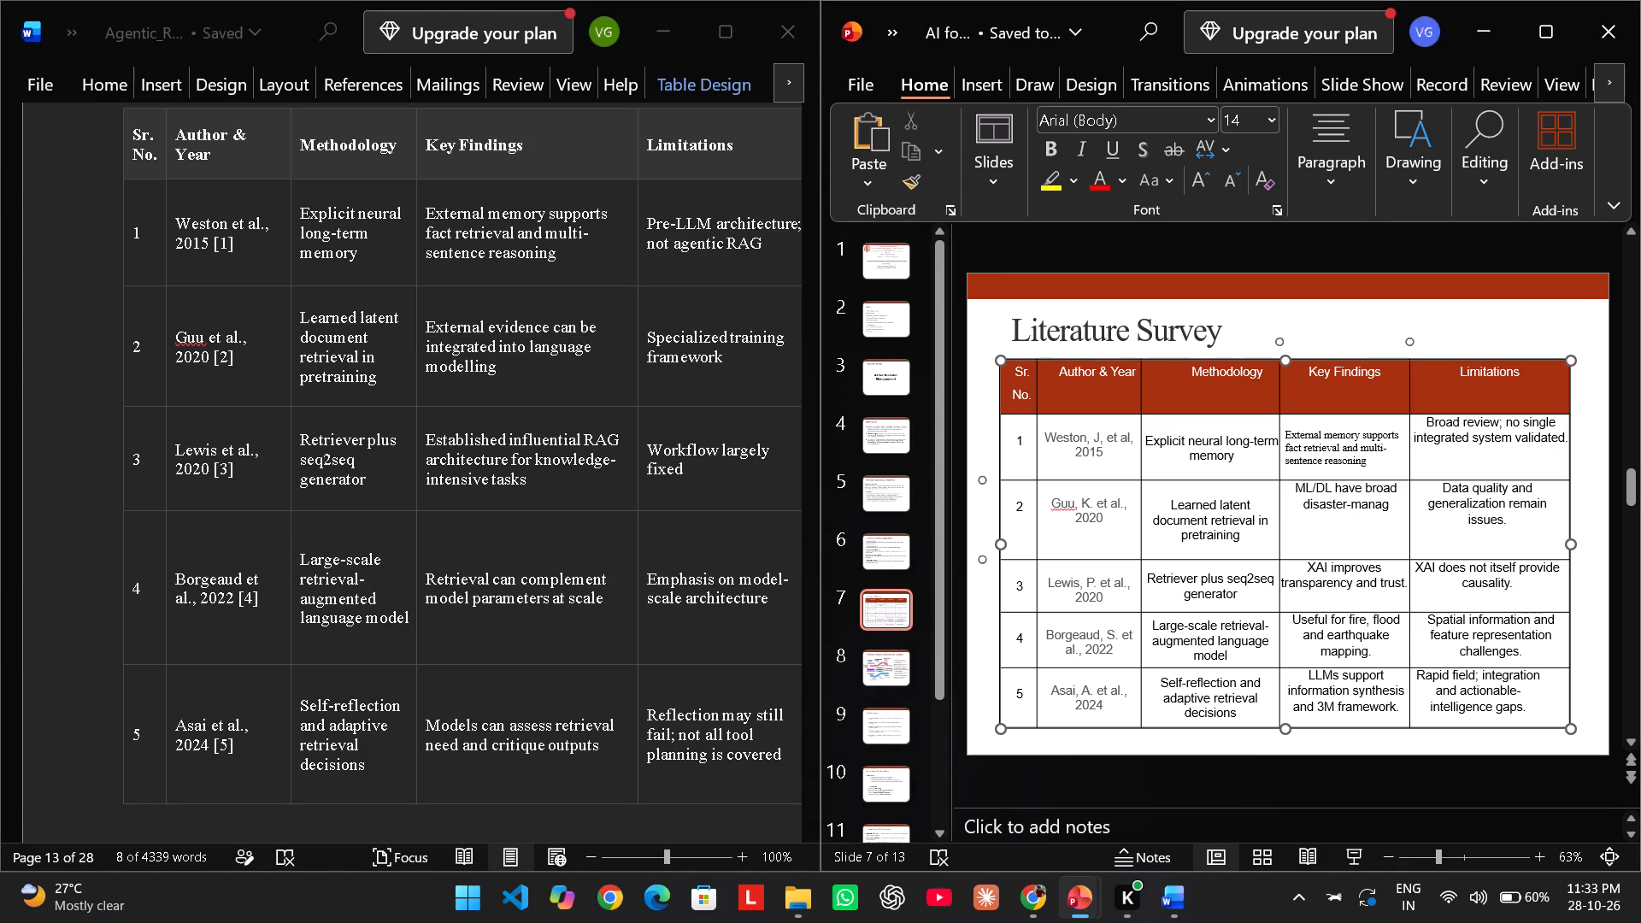
pyautogui.press('BackSpace')
pyautogui.press('BackSpace')
pyautogui.press('BackSpace')
pyautogui.press('BackSpace')
pyautogui.press('BackSpace')
pyautogui.press('BackSpace')
pyautogui.press('BackSpace')
pyautogui.press('BackSpace')
pyautogui.press('BackSpace')
pyautogui.press('BackSpace')
pyautogui.press('BackSpace')
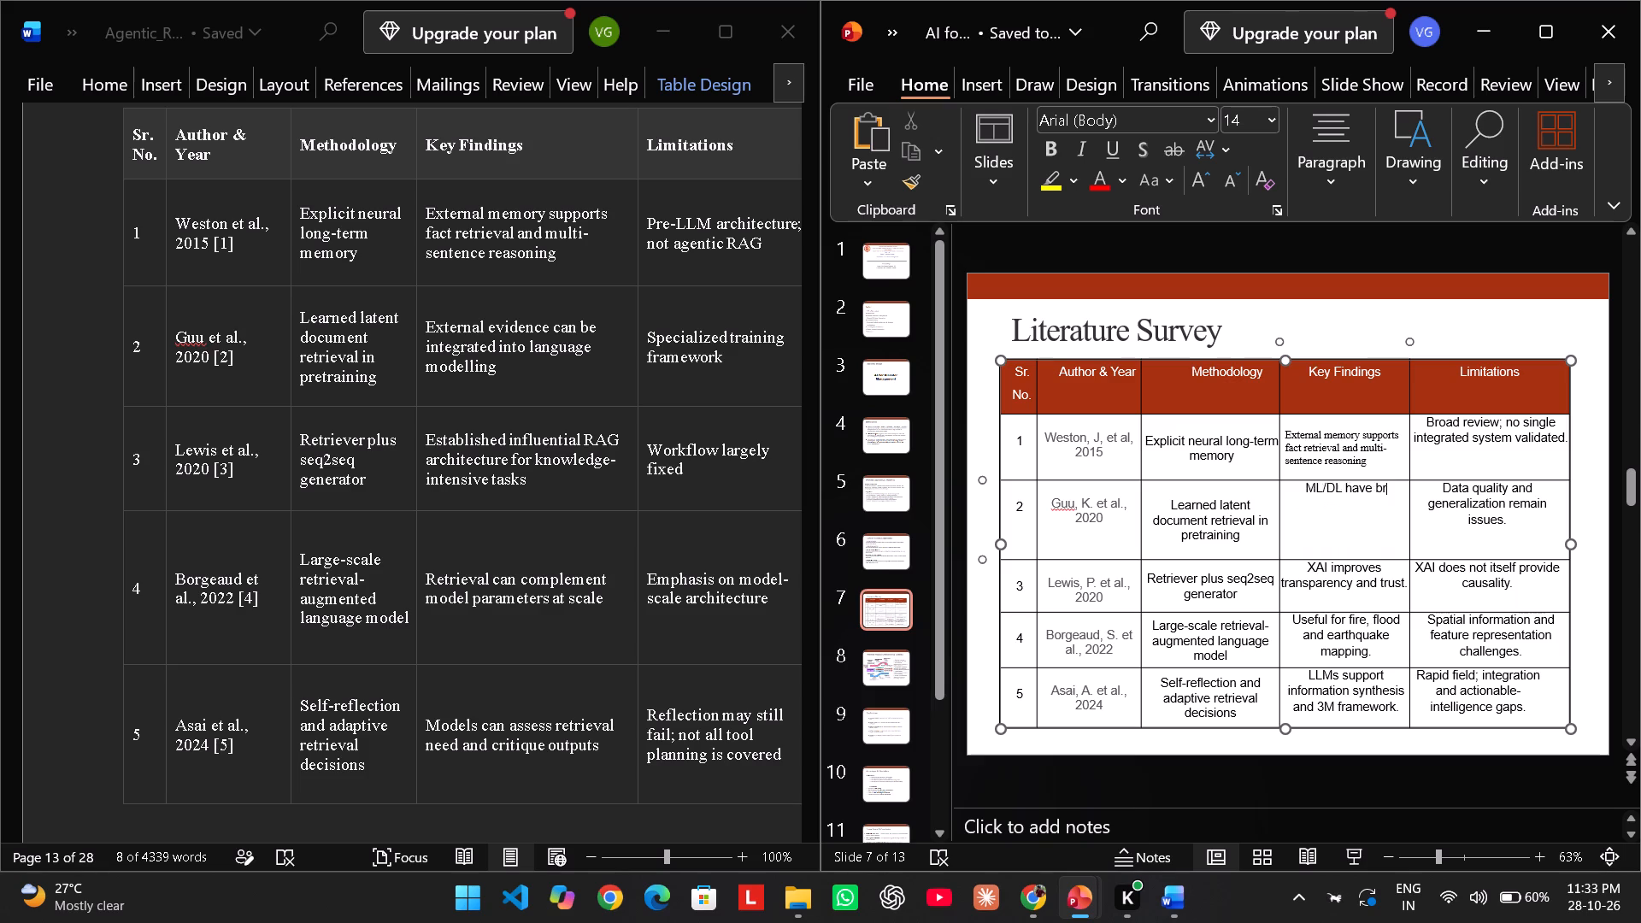
pyautogui.press('BackSpace')
pyautogui.press('BackSpace')
pyautogui.press('BackSpace')
pyautogui.press('BackSpace')
pyautogui.press('BackSpace')
pyautogui.press('BackSpace')
pyautogui.press('BackSpace')
pyautogui.press('BackSpace')
pyautogui.press('BackSpace')
pyautogui.press('BackSpace')
pyautogui.hotkey('ctrl', 'v')
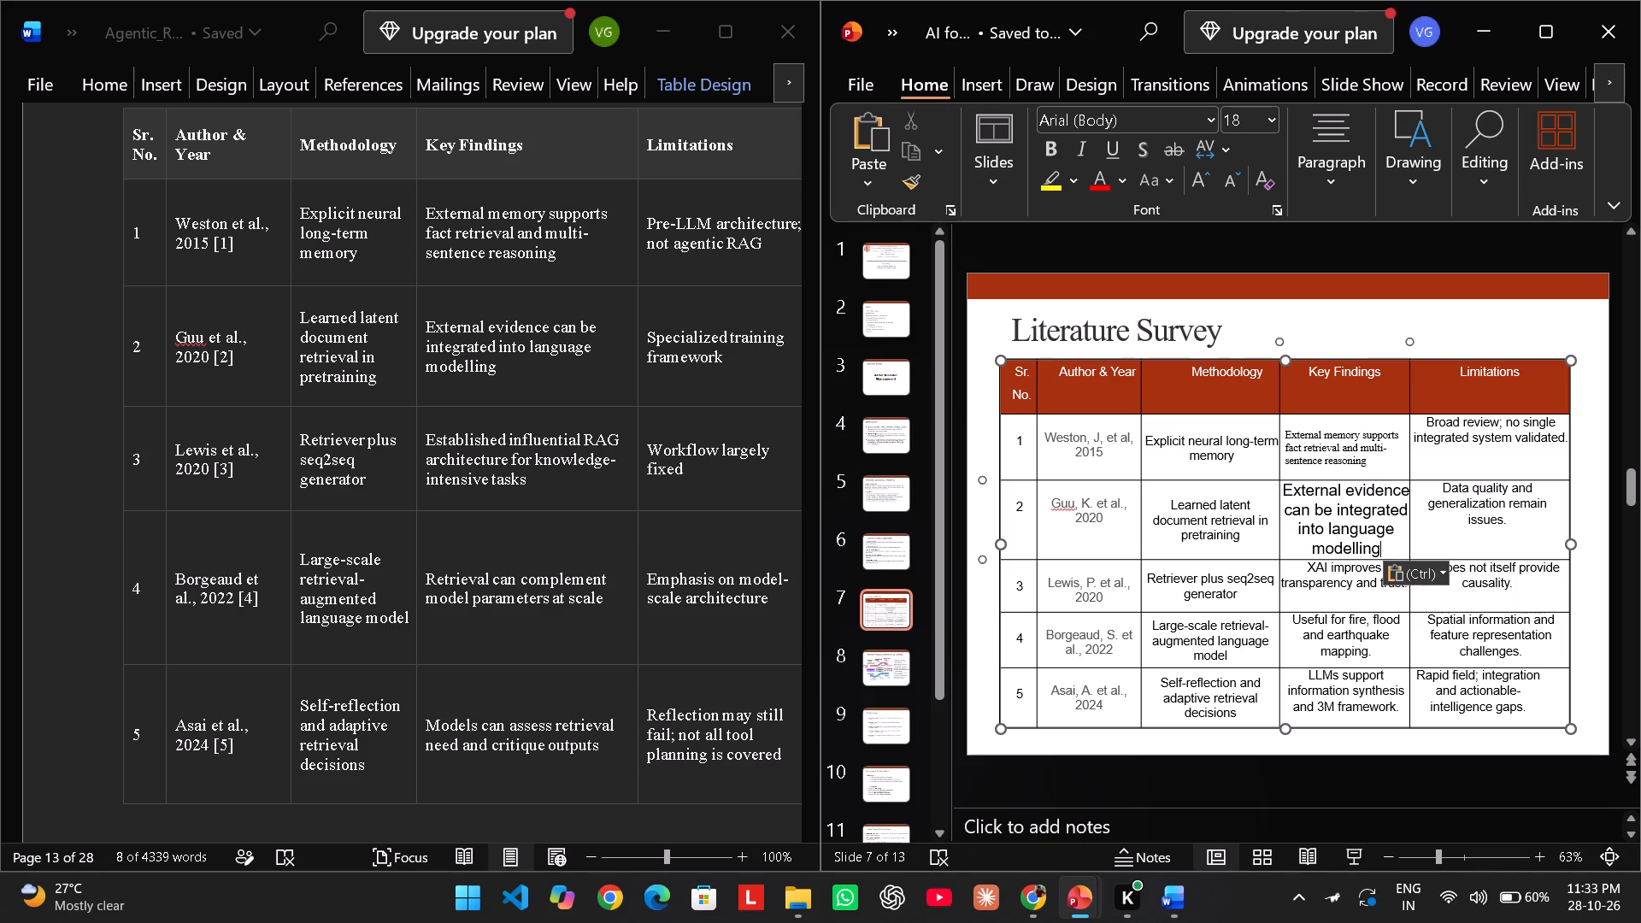
pyautogui.moveTo(1391, 548); pyautogui.dragTo(1382, 547)
# Replace the Key Findings text in row 3 of the slide's table with the report's "Established influential RAG architecture for knowledge-intensive tasks".
pyautogui.tripleClick(478, 445)
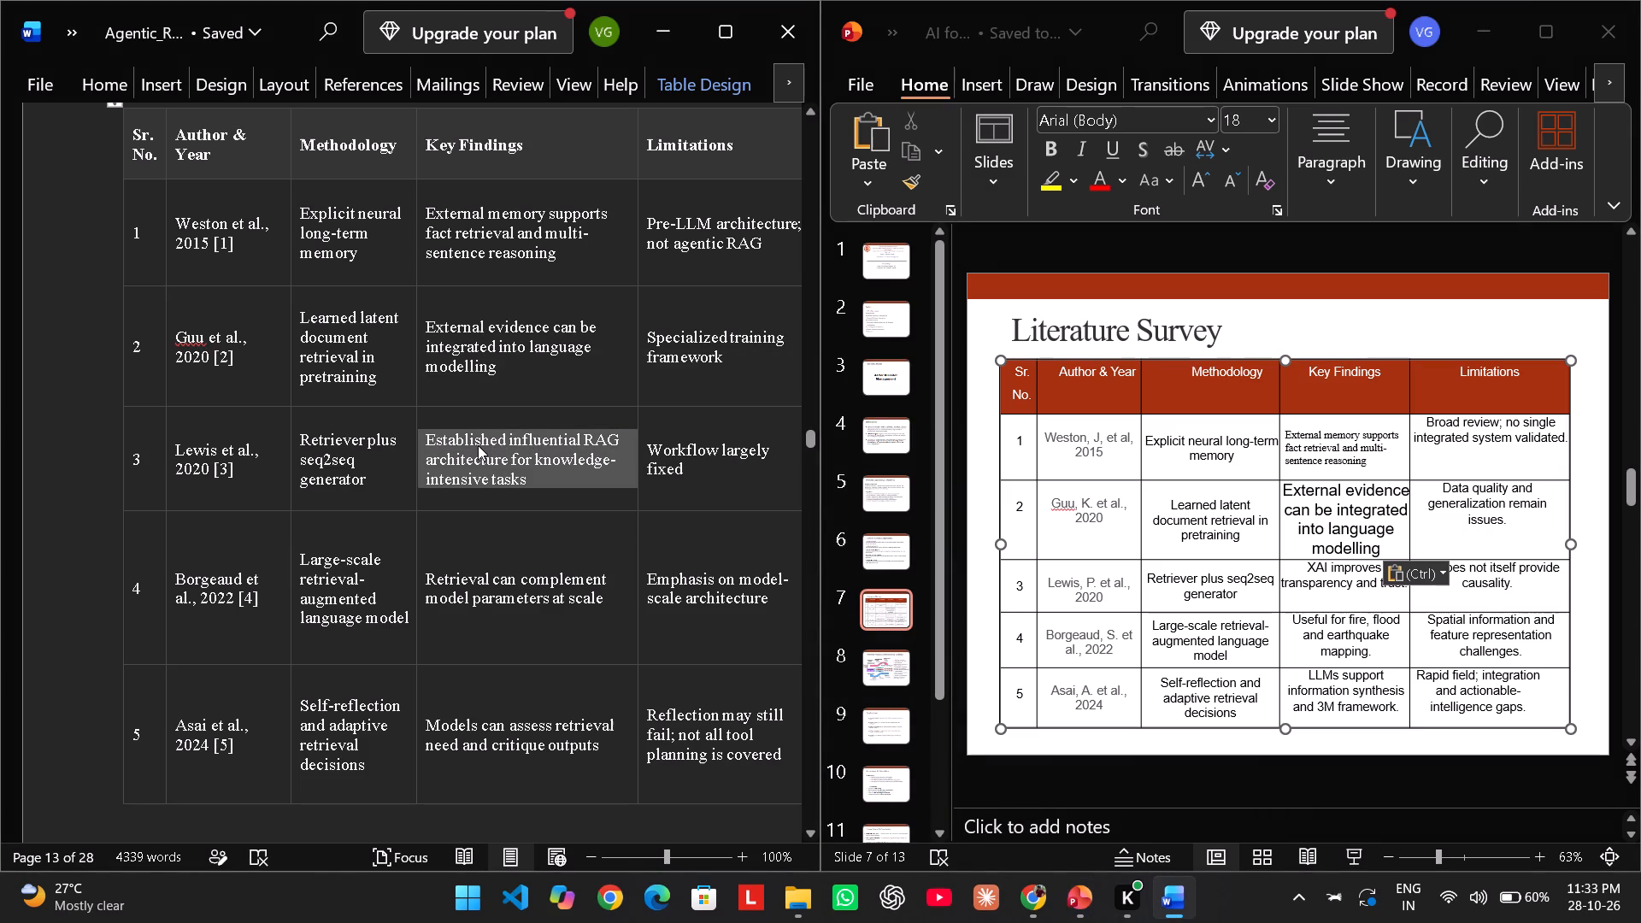
pyautogui.hotkey('ctrl', 'c')
pyautogui.click(1381, 593)
pyautogui.moveTo(1381, 591); pyautogui.dragTo(1332, 577)
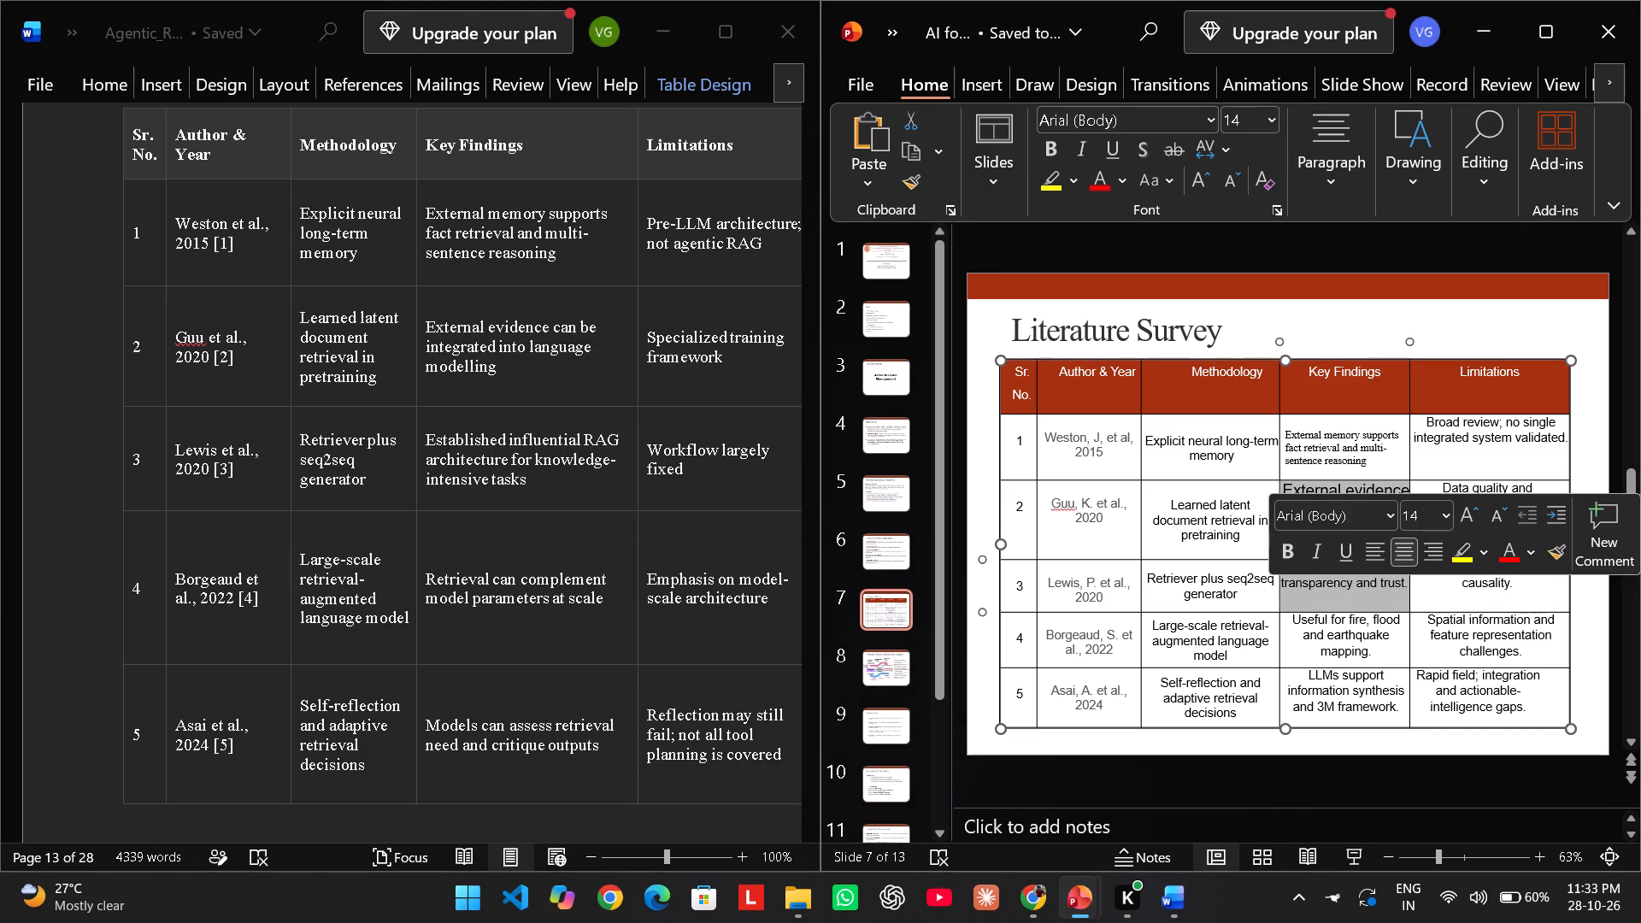
pyautogui.moveTo(1332, 577); pyautogui.dragTo(1328, 576)
pyautogui.click(1342, 580)
pyautogui.click(1358, 592)
pyautogui.press('BackSpace')
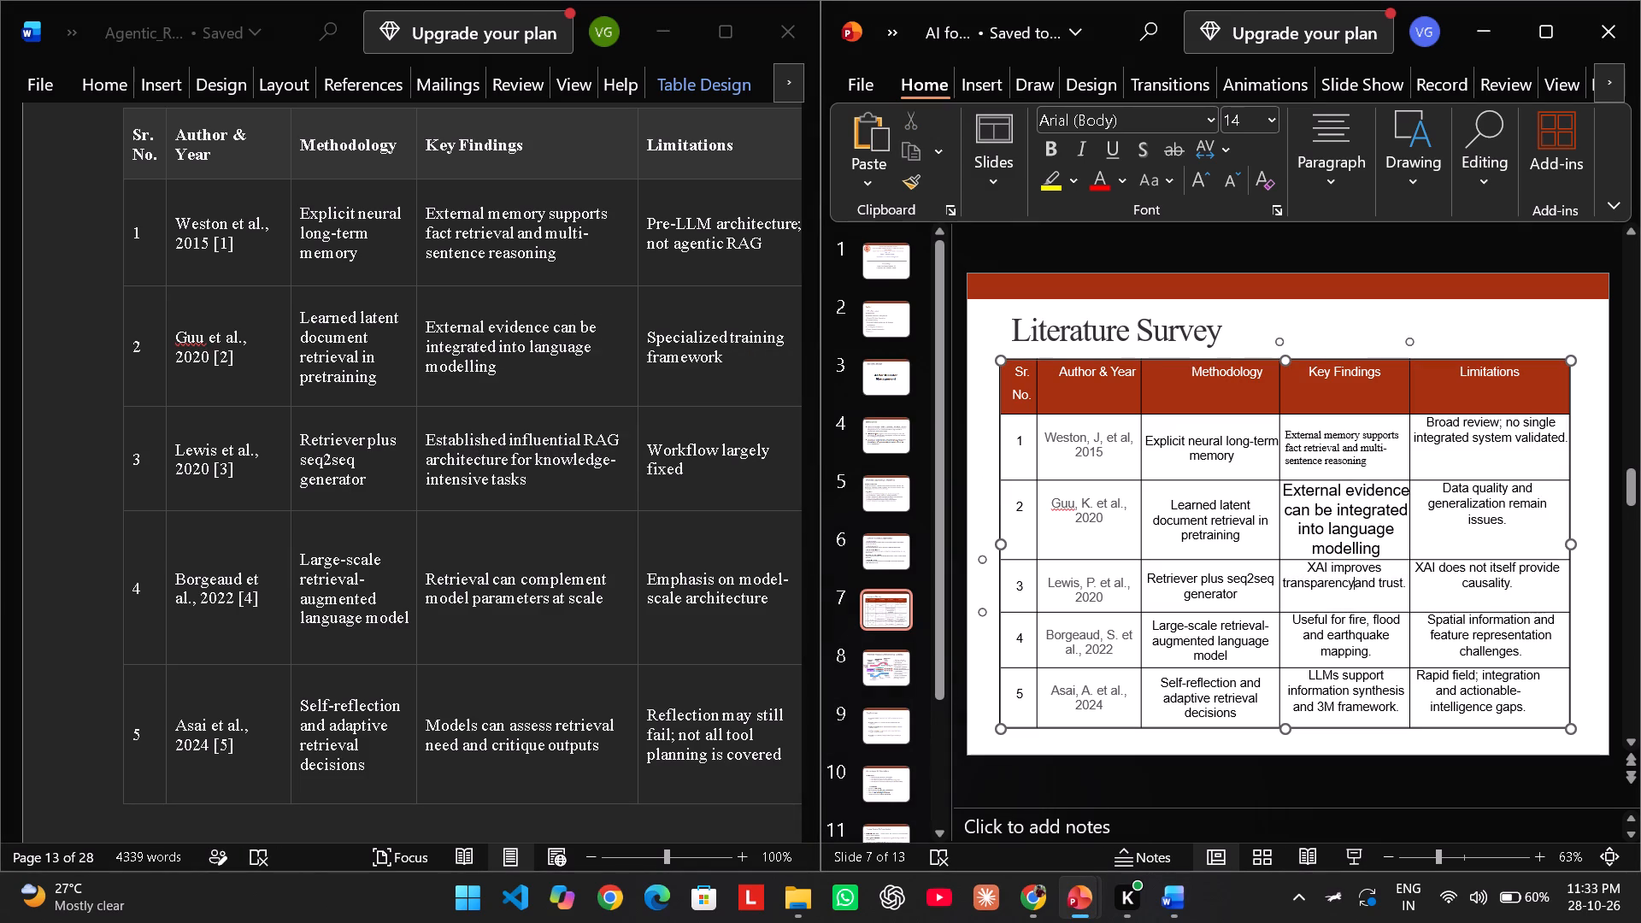
pyautogui.press('Right')
pyautogui.doubleClick(1371, 582)
pyautogui.click(1371, 582)
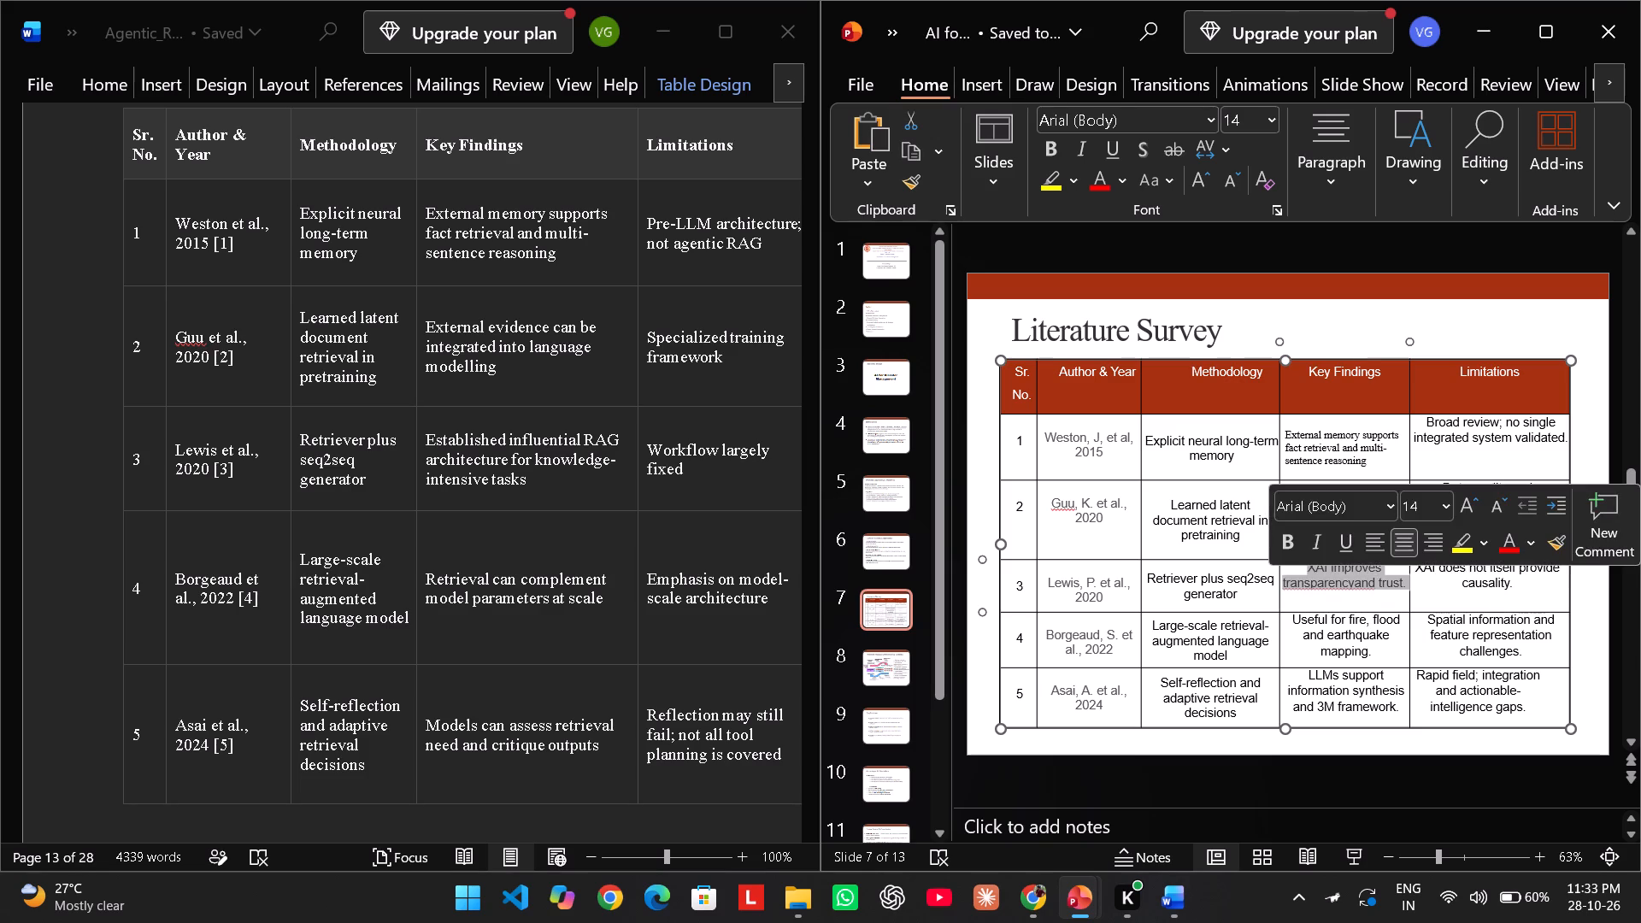
pyautogui.hotkey('ctrl', 'v')
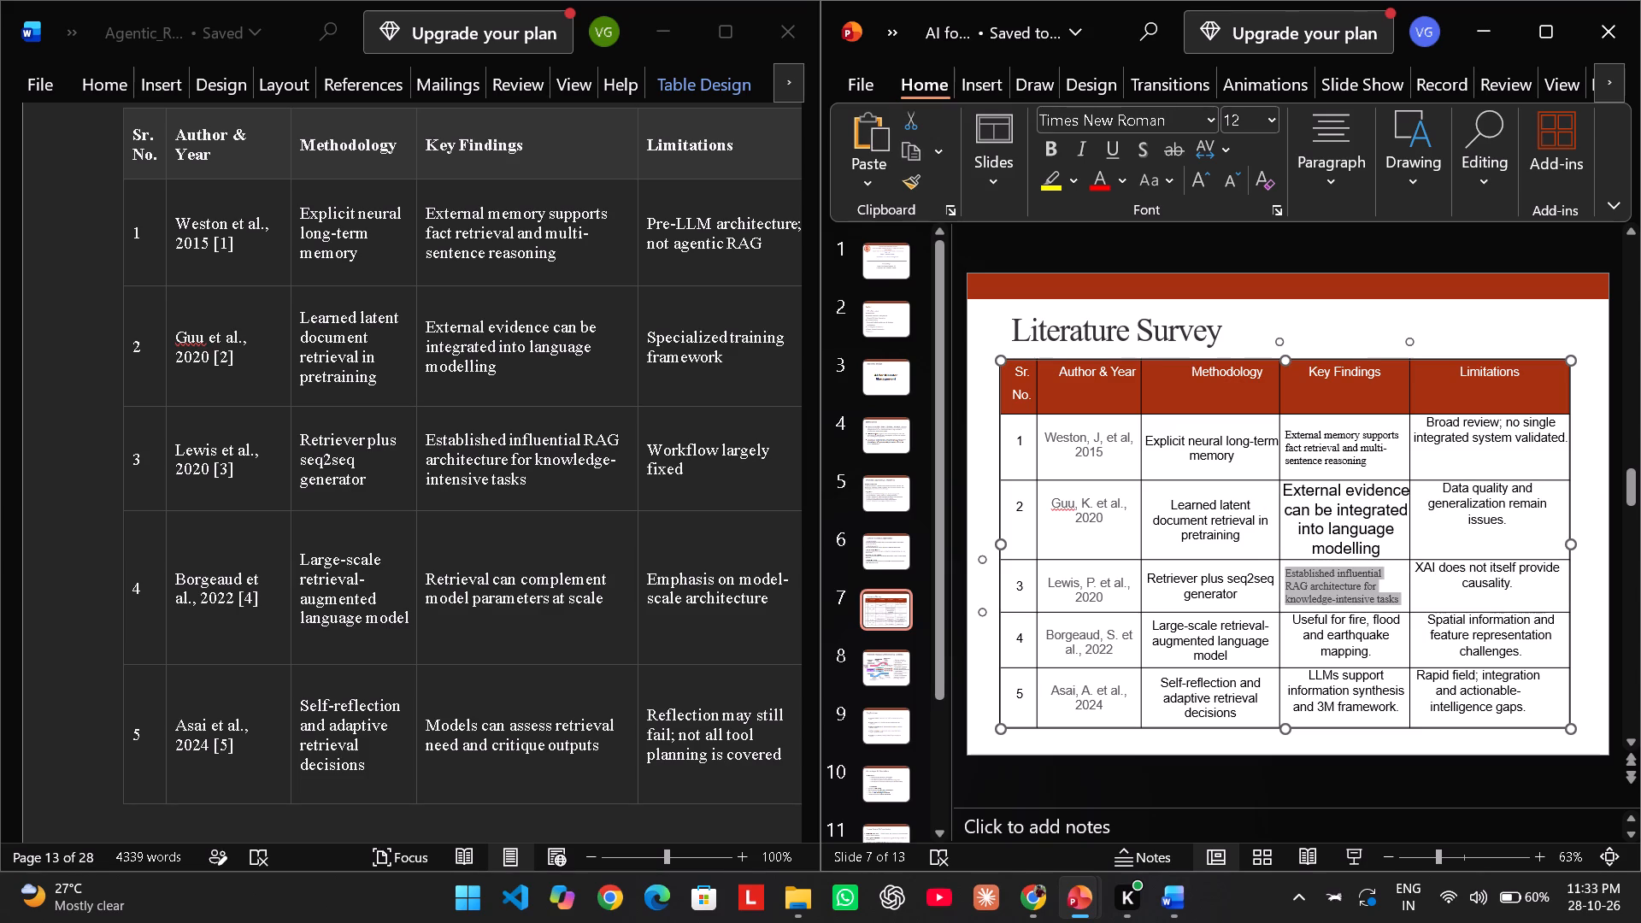
# Replace the Key Findings text in row 4 of the slide's table with the report's "Retrieval can complement model parameters at scale".
pyautogui.tripleClick(509, 591)
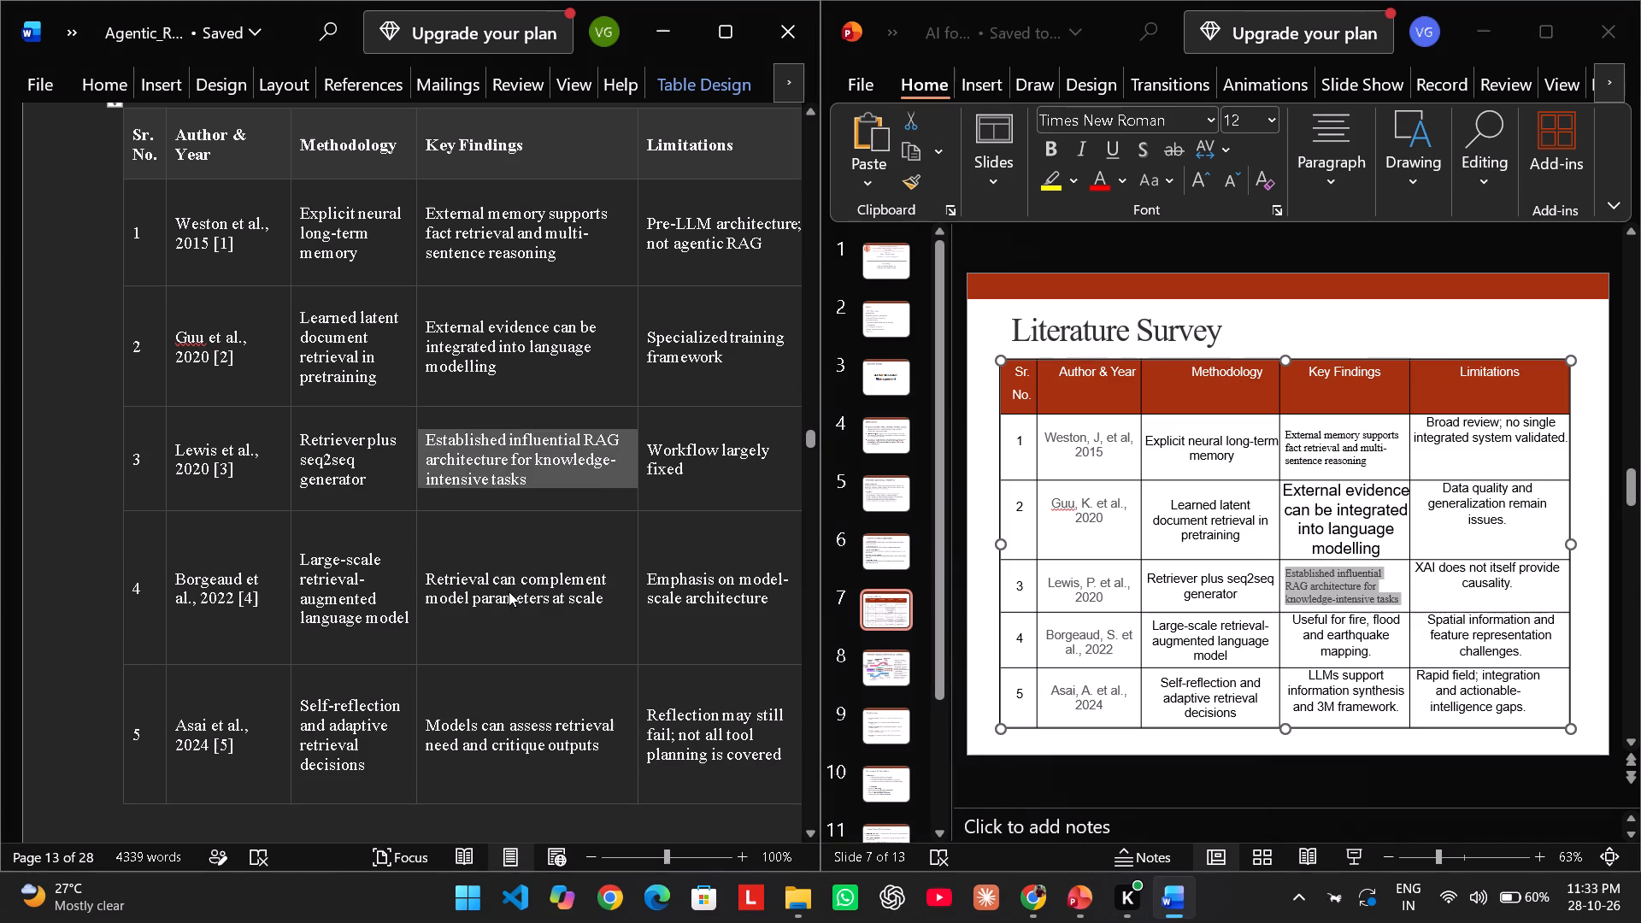
pyautogui.hotkey('ctrl', 'c')
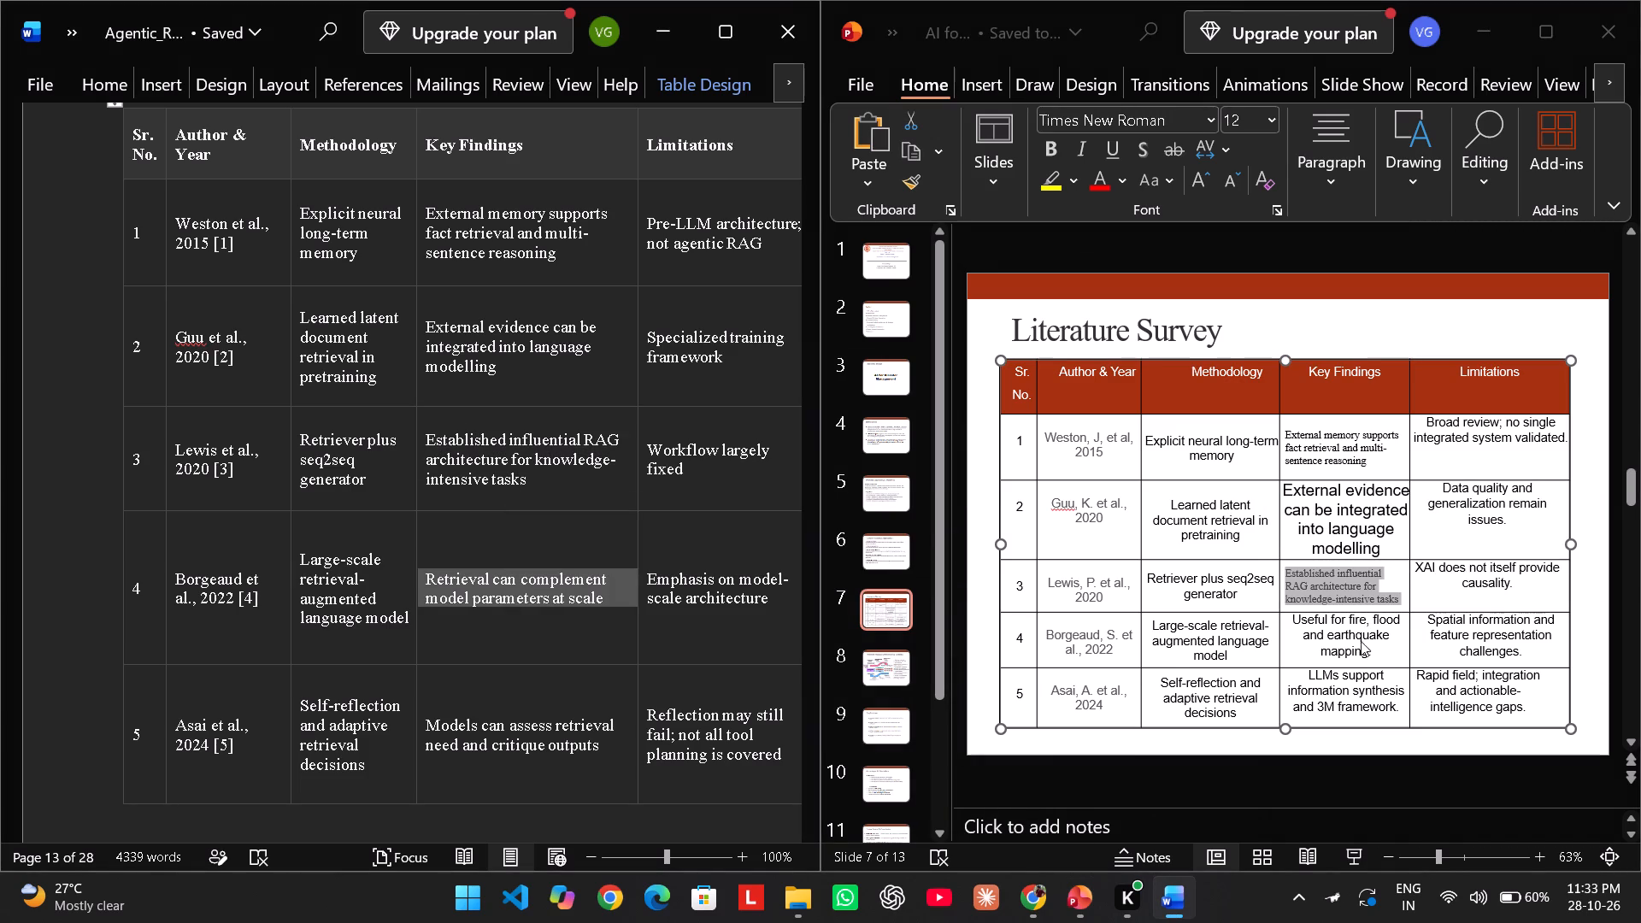
pyautogui.doubleClick(1359, 634)
pyautogui.click(1358, 633)
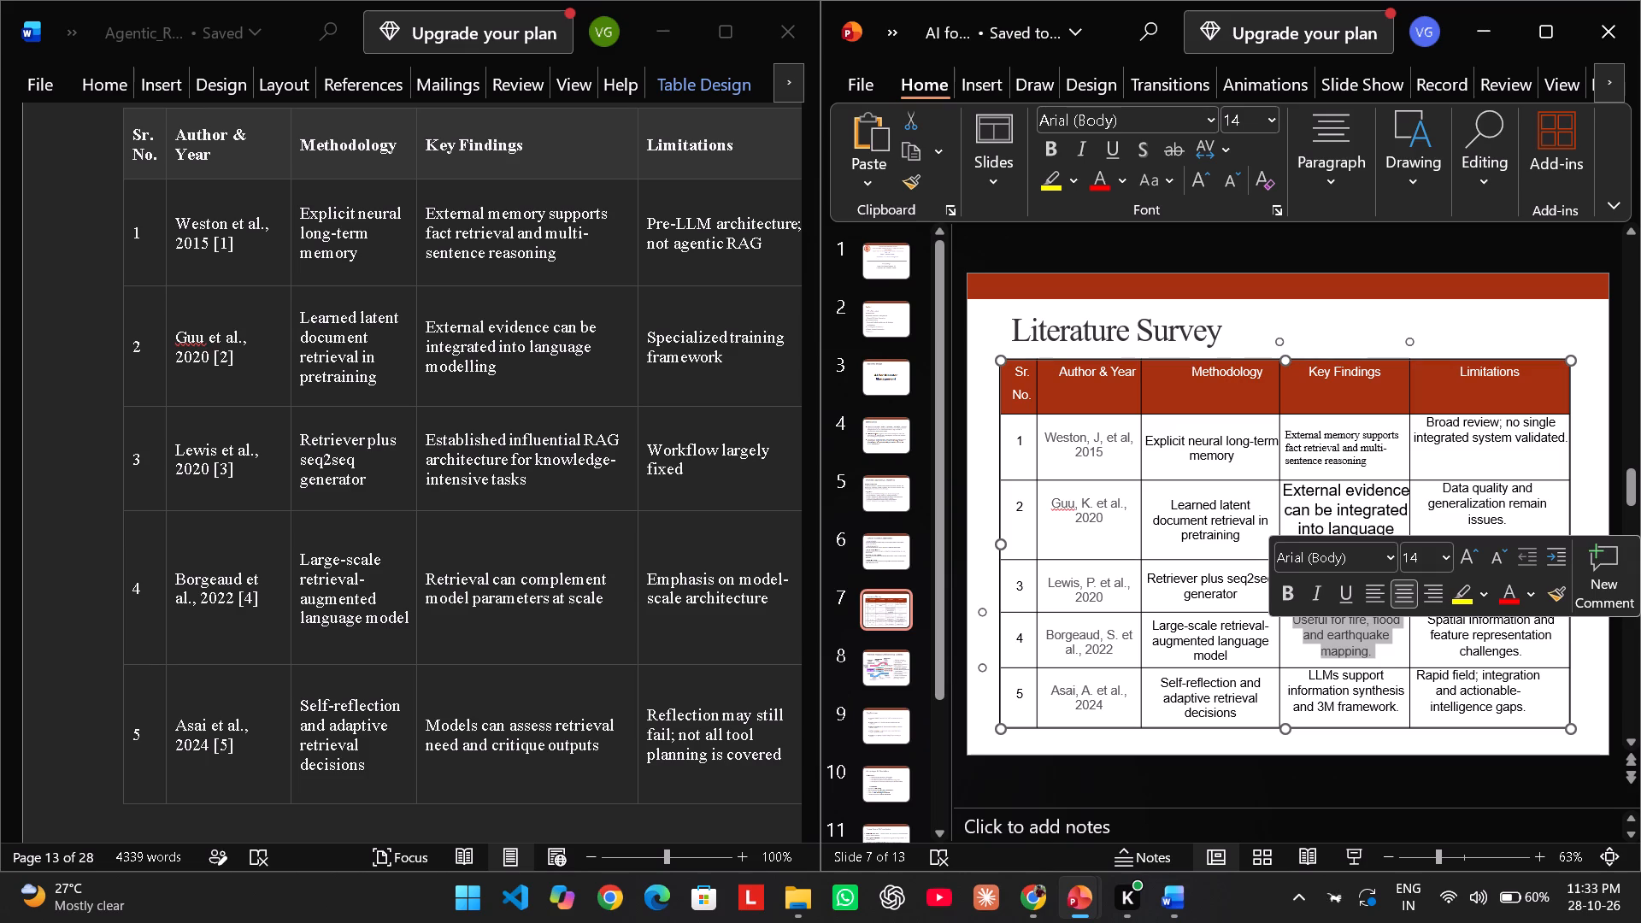
pyautogui.press('Right')
pyautogui.press('BackSpace')
pyautogui.press('BackSpace')
pyautogui.tripleClick(1358, 633)
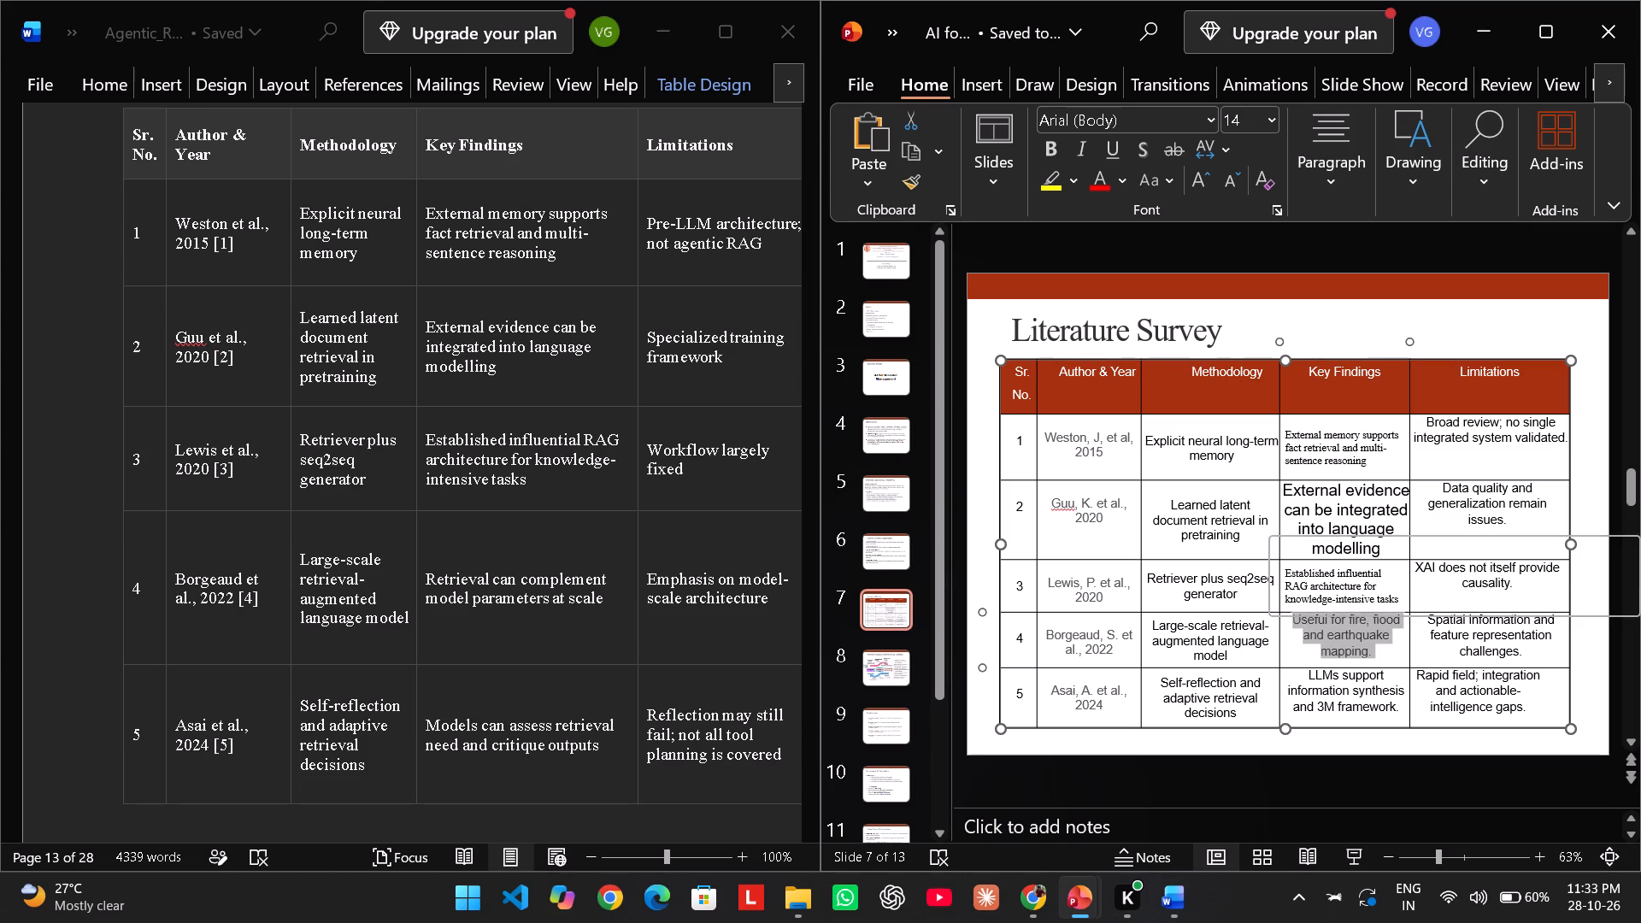
pyautogui.hotkey('ctrl', 'v')
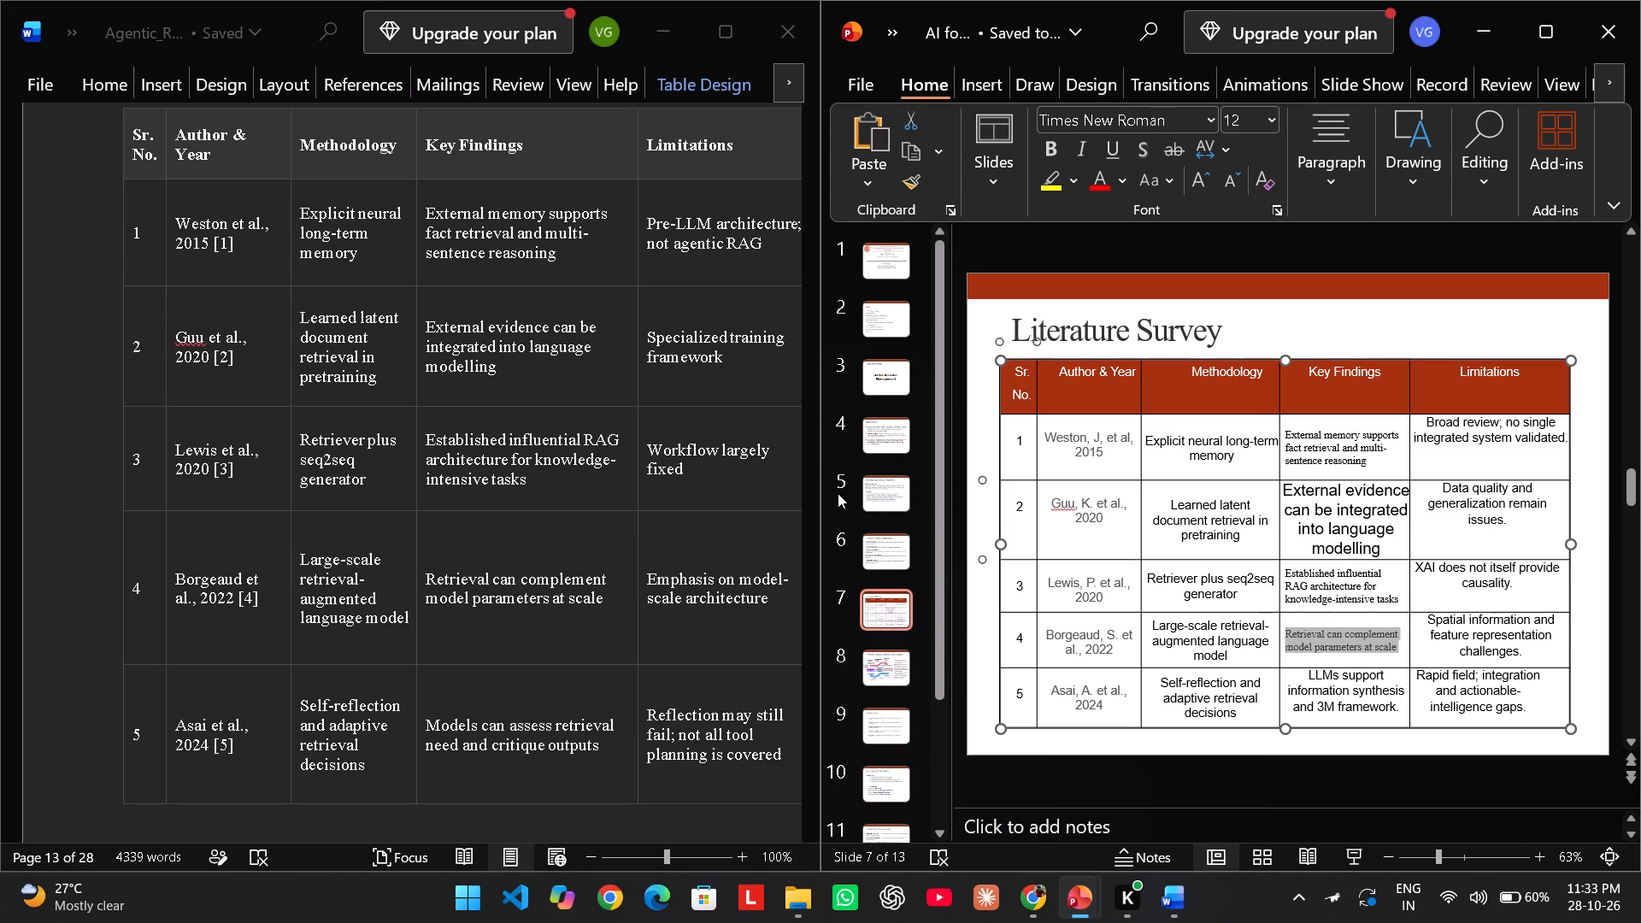
# Replace the Key Findings text in row 5 of the slide's table with the report's "Models can assess retrieval need and critique outputs".
pyautogui.tripleClick(520, 732)
pyautogui.hotkey('ctrl', 'c')
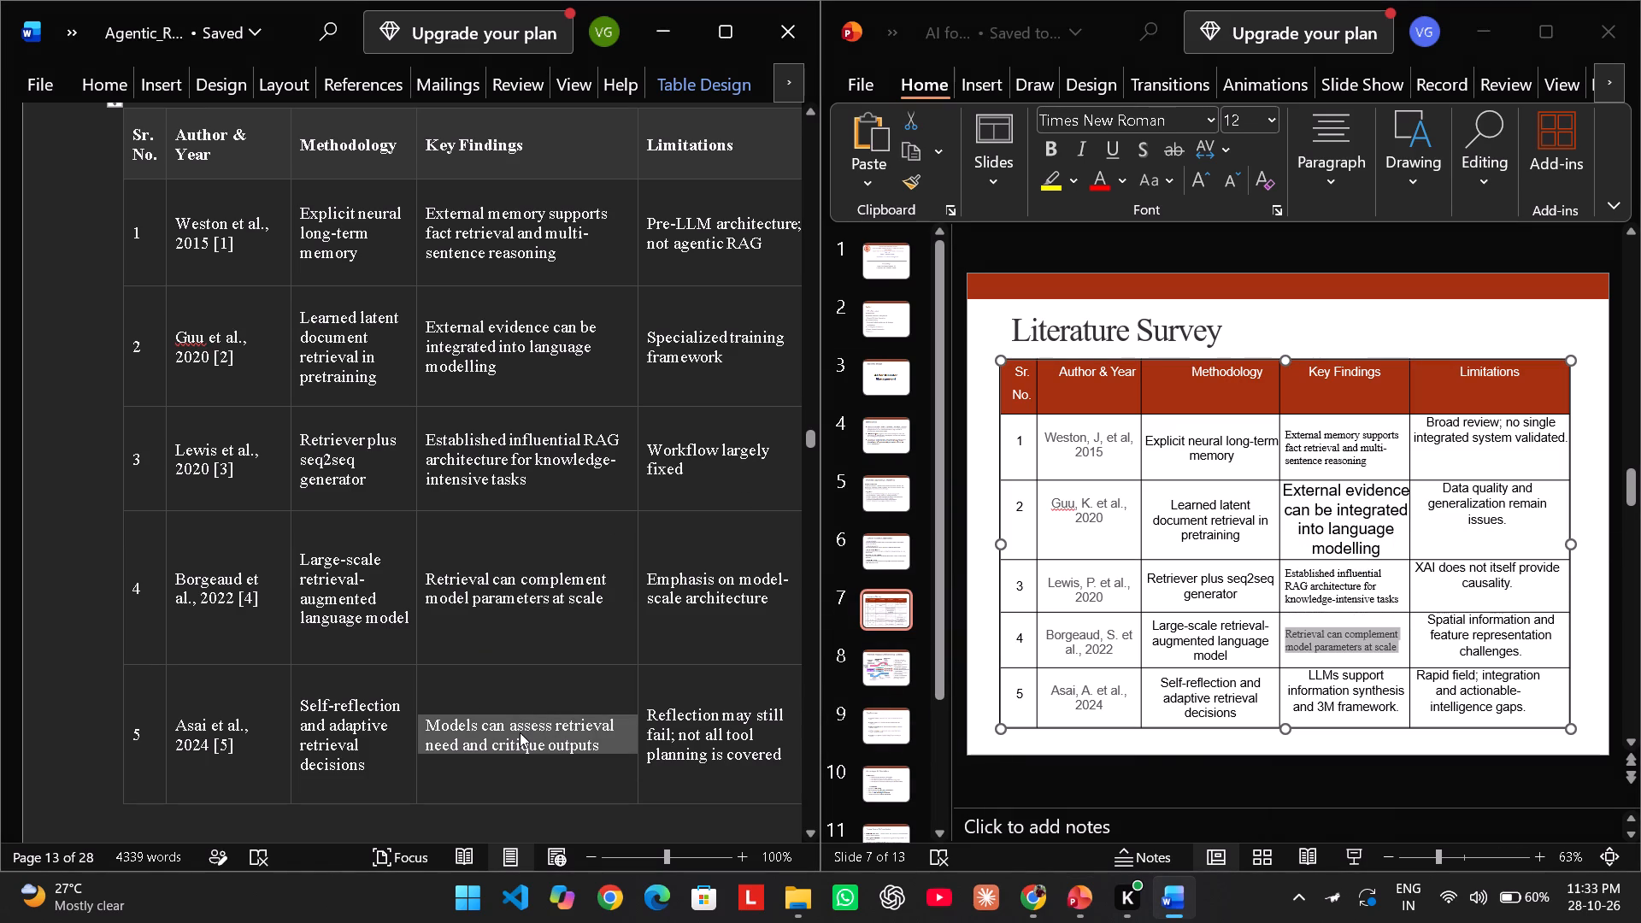
pyautogui.tripleClick(1332, 687)
pyautogui.click(1350, 696)
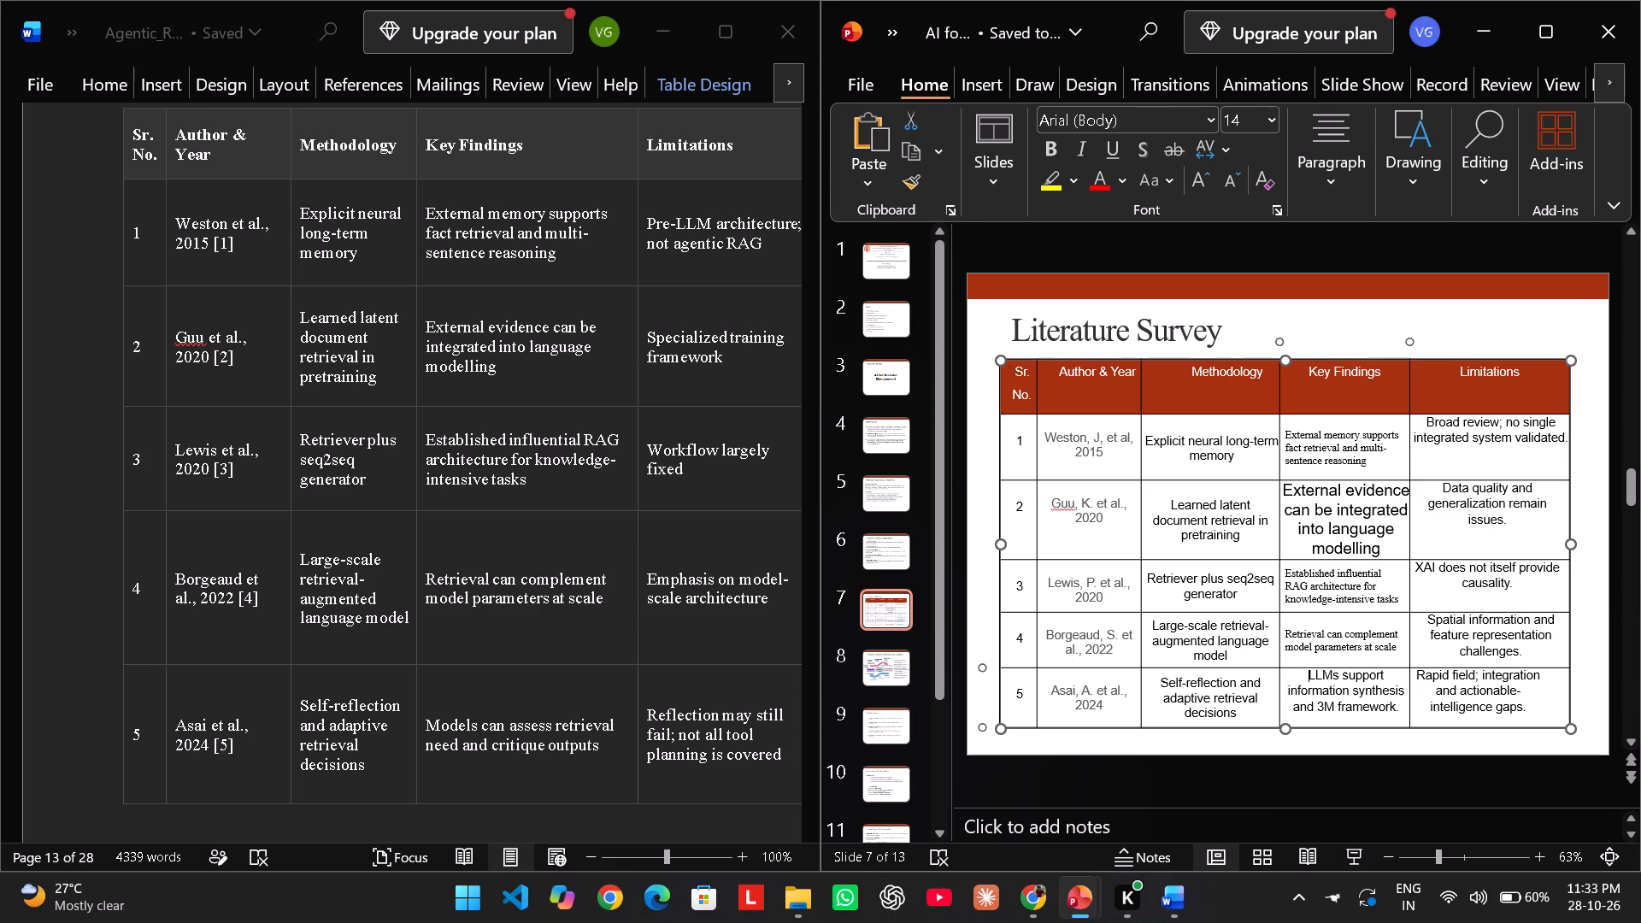
pyautogui.press('Right')
pyautogui.press('BackSpace')
pyautogui.tripleClick(1350, 701)
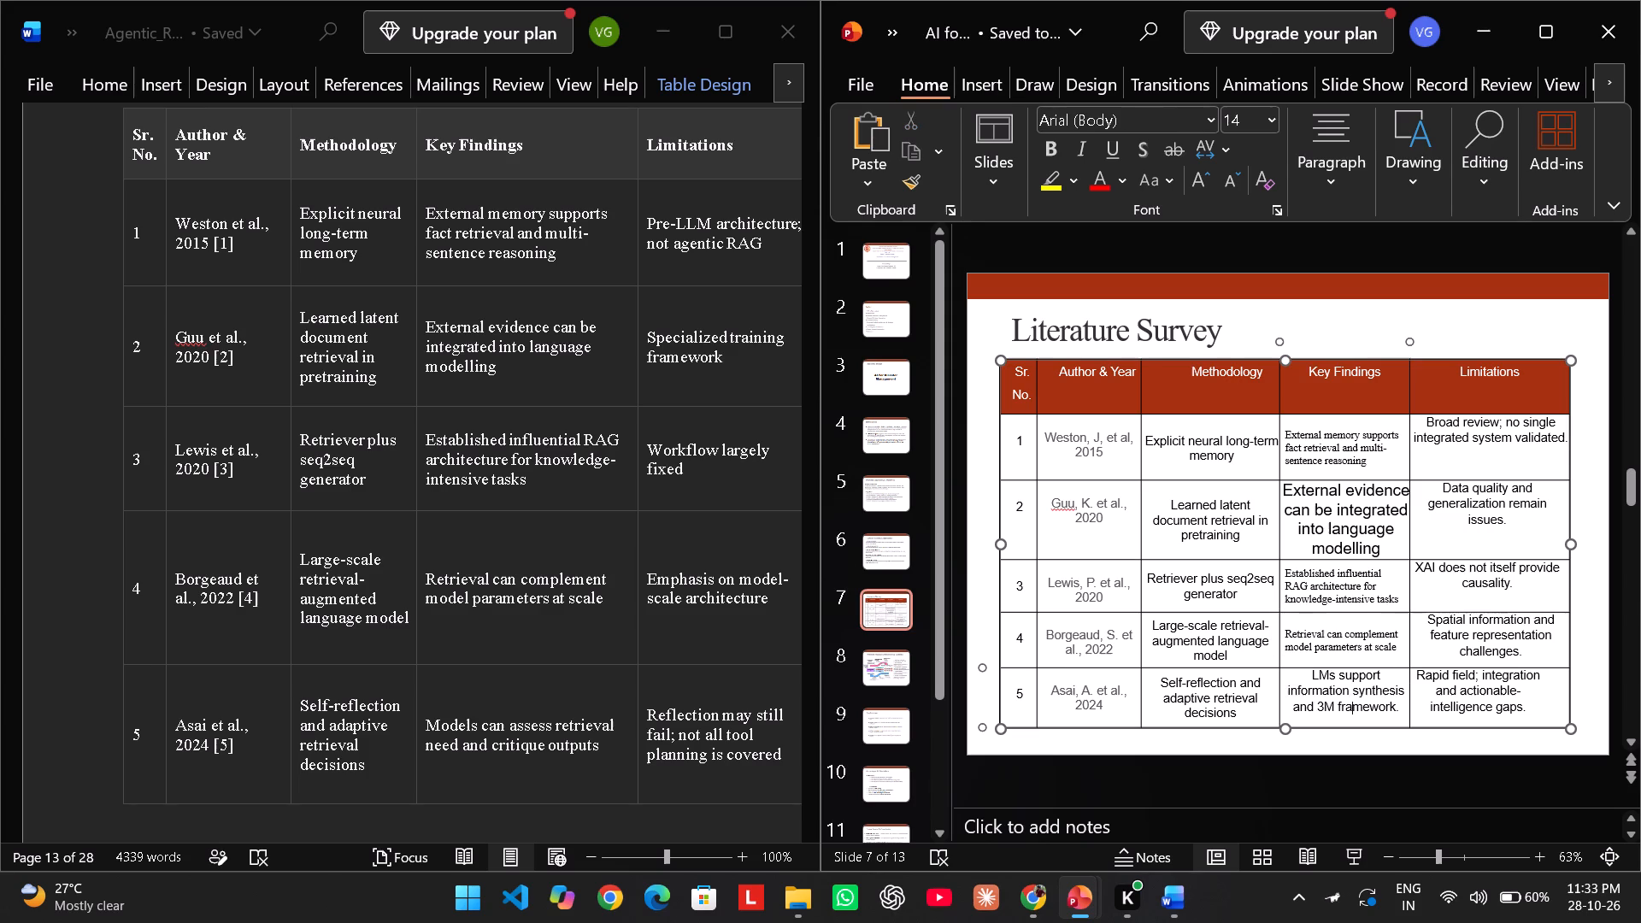
pyautogui.hotkey('ctrl', 'v')
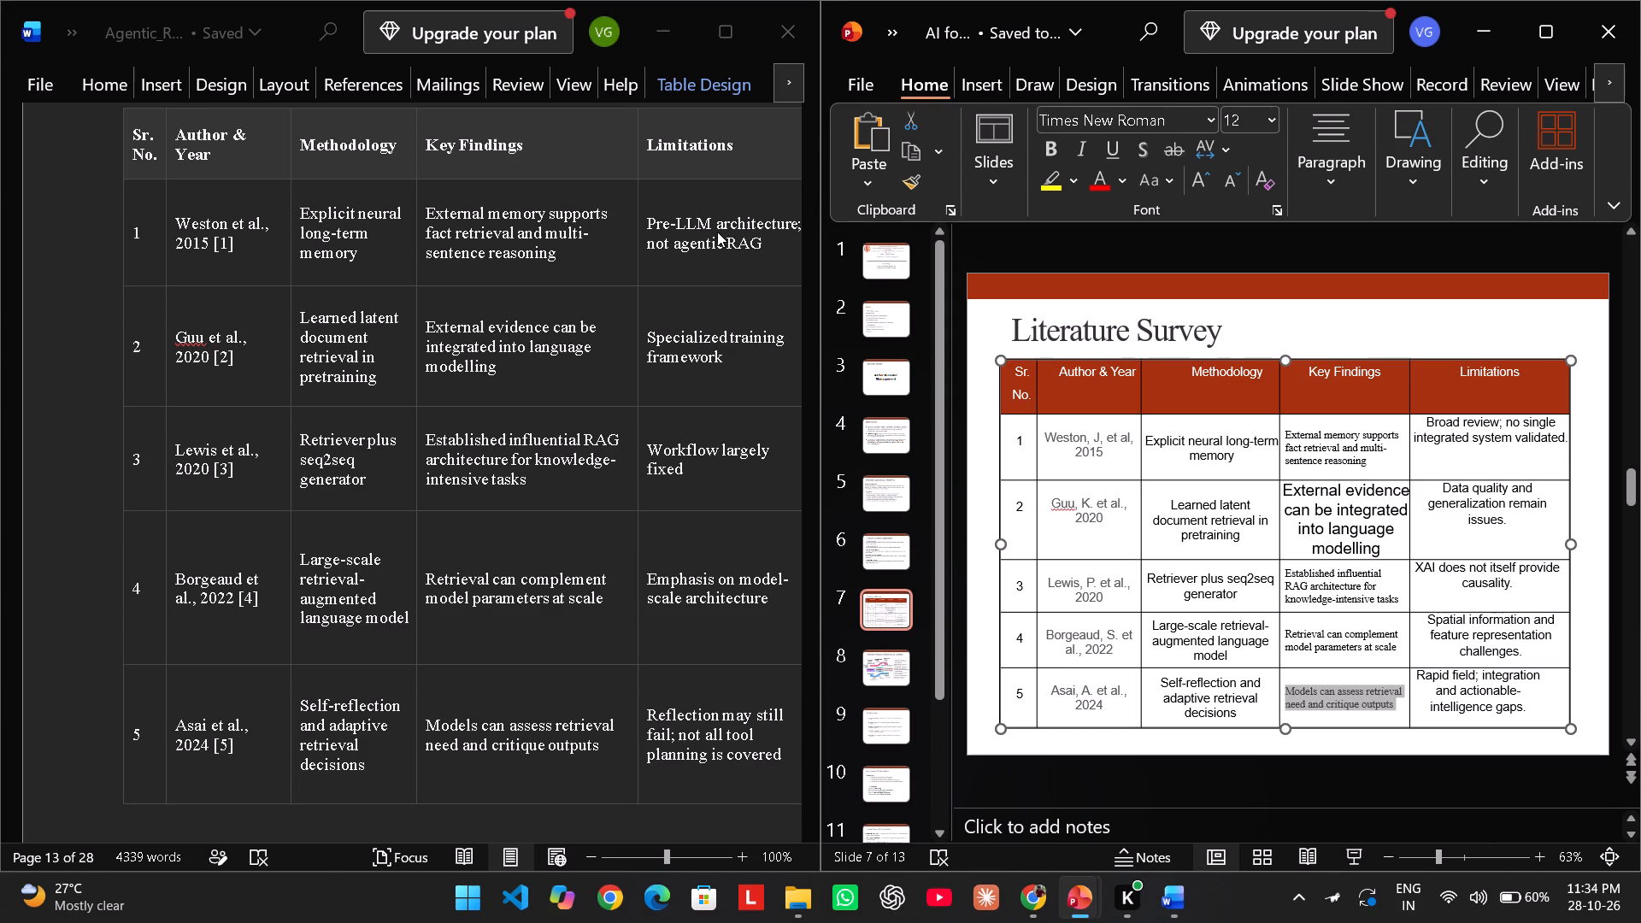
# Replace the Limitations text in row 1 of the slide's table with the report's "Pre-LLM architecture; not agentic RAG".
pyautogui.tripleClick(693, 226)
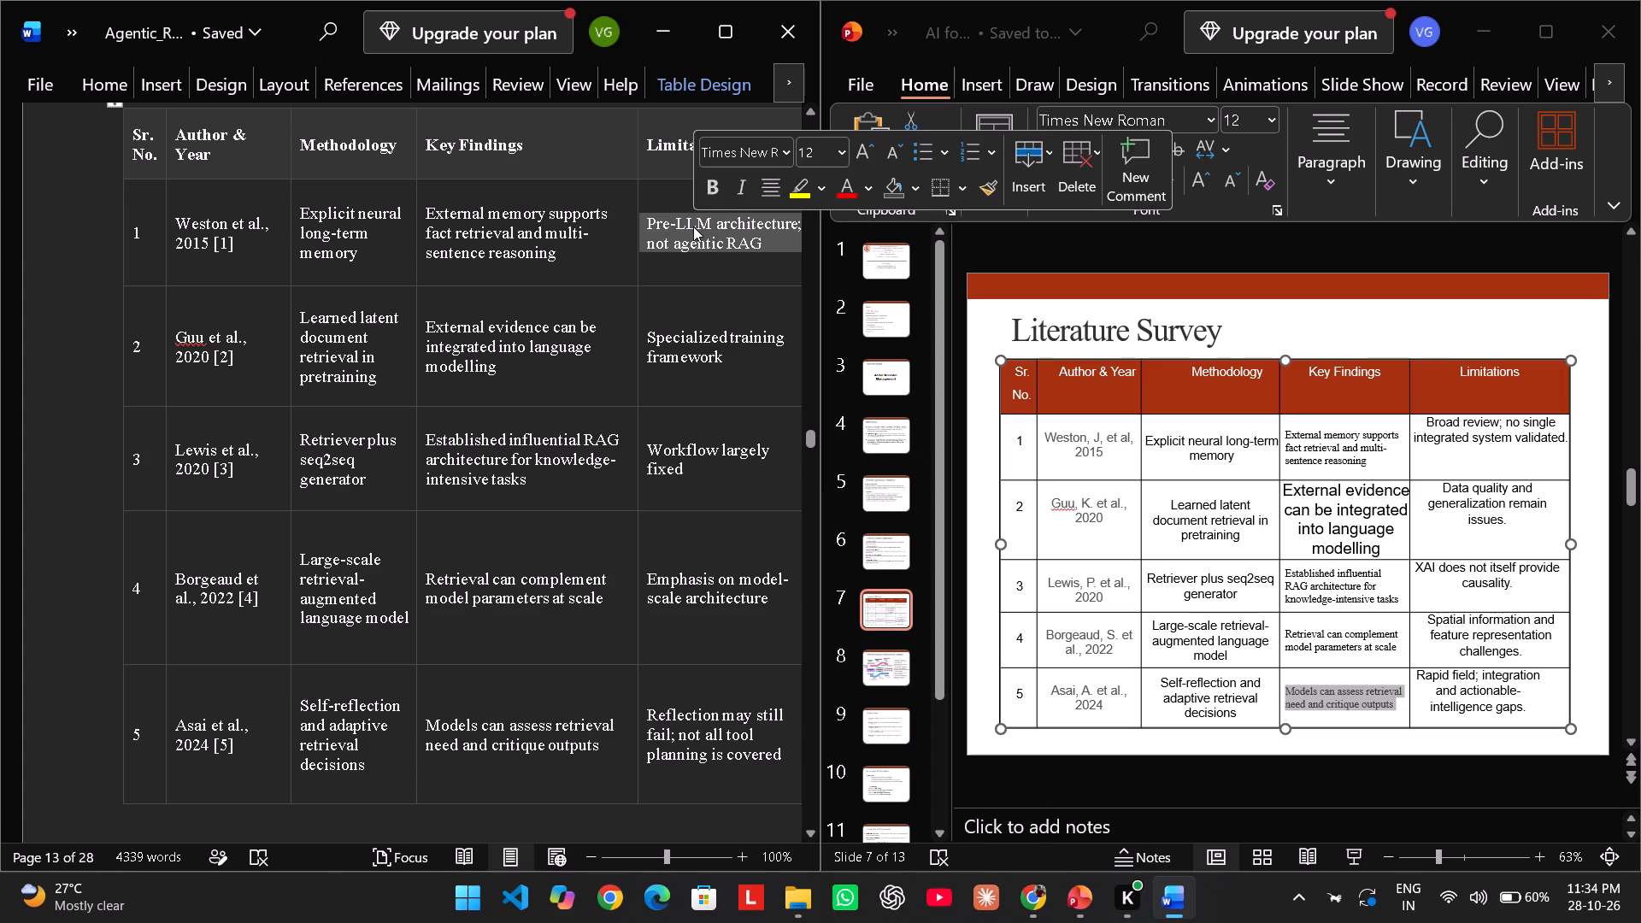
pyautogui.hotkey('ctrl', 'c')
pyautogui.tripleClick(1526, 426)
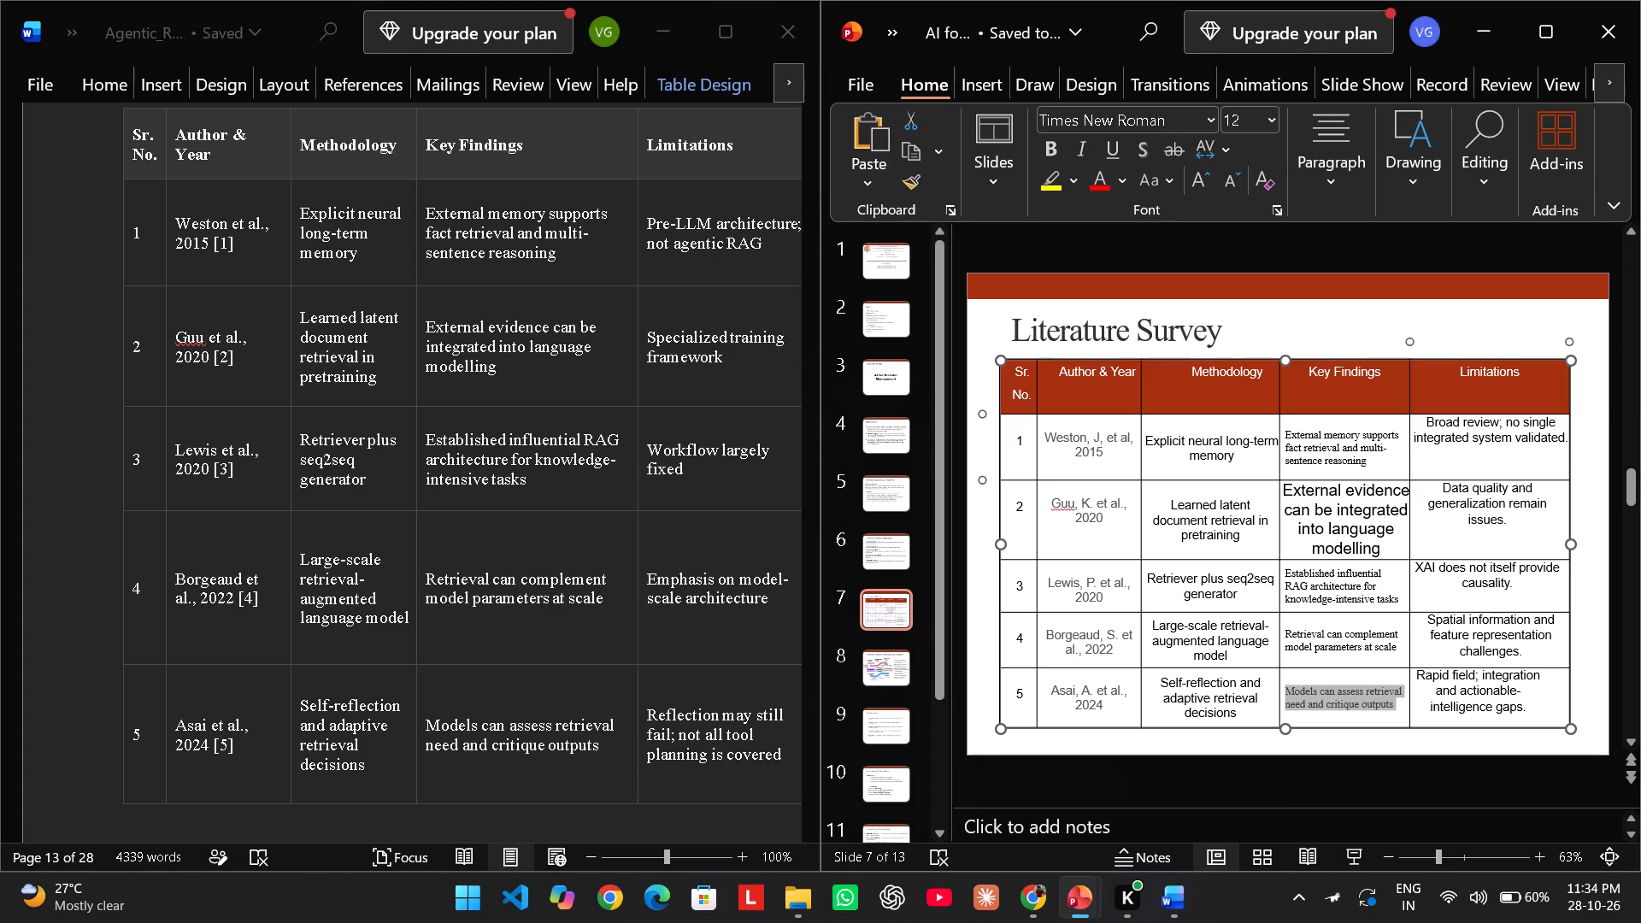
pyautogui.click(1522, 435)
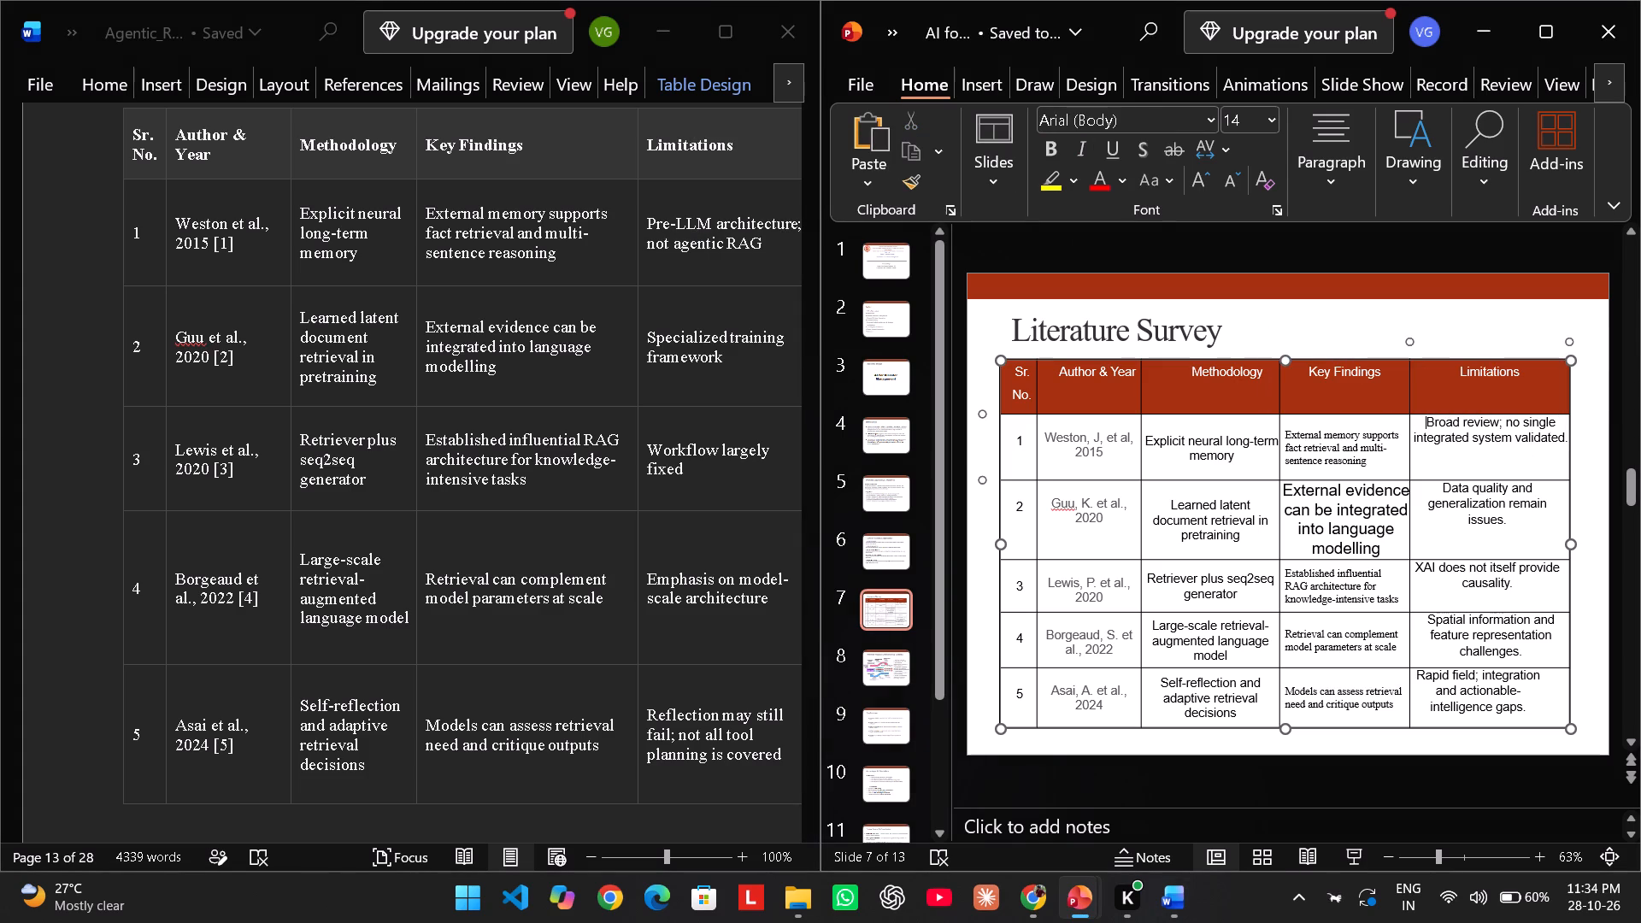
pyautogui.click(1522, 435)
pyautogui.press('BackSpace')
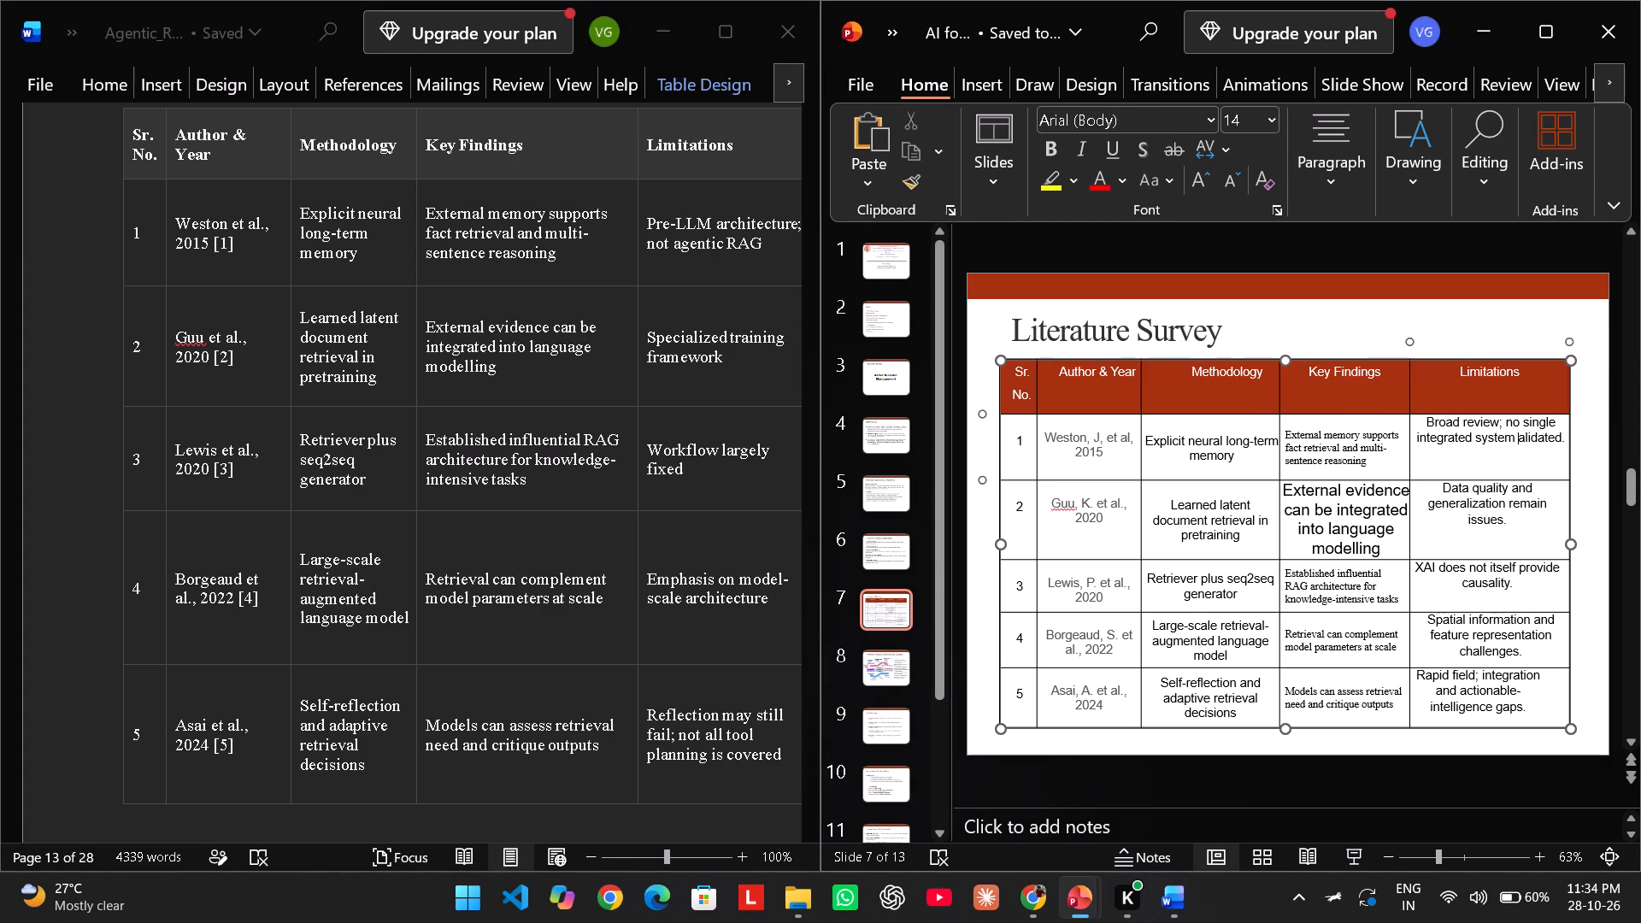
pyautogui.tripleClick(1522, 435)
pyautogui.hotkey('ctrl', 'v')
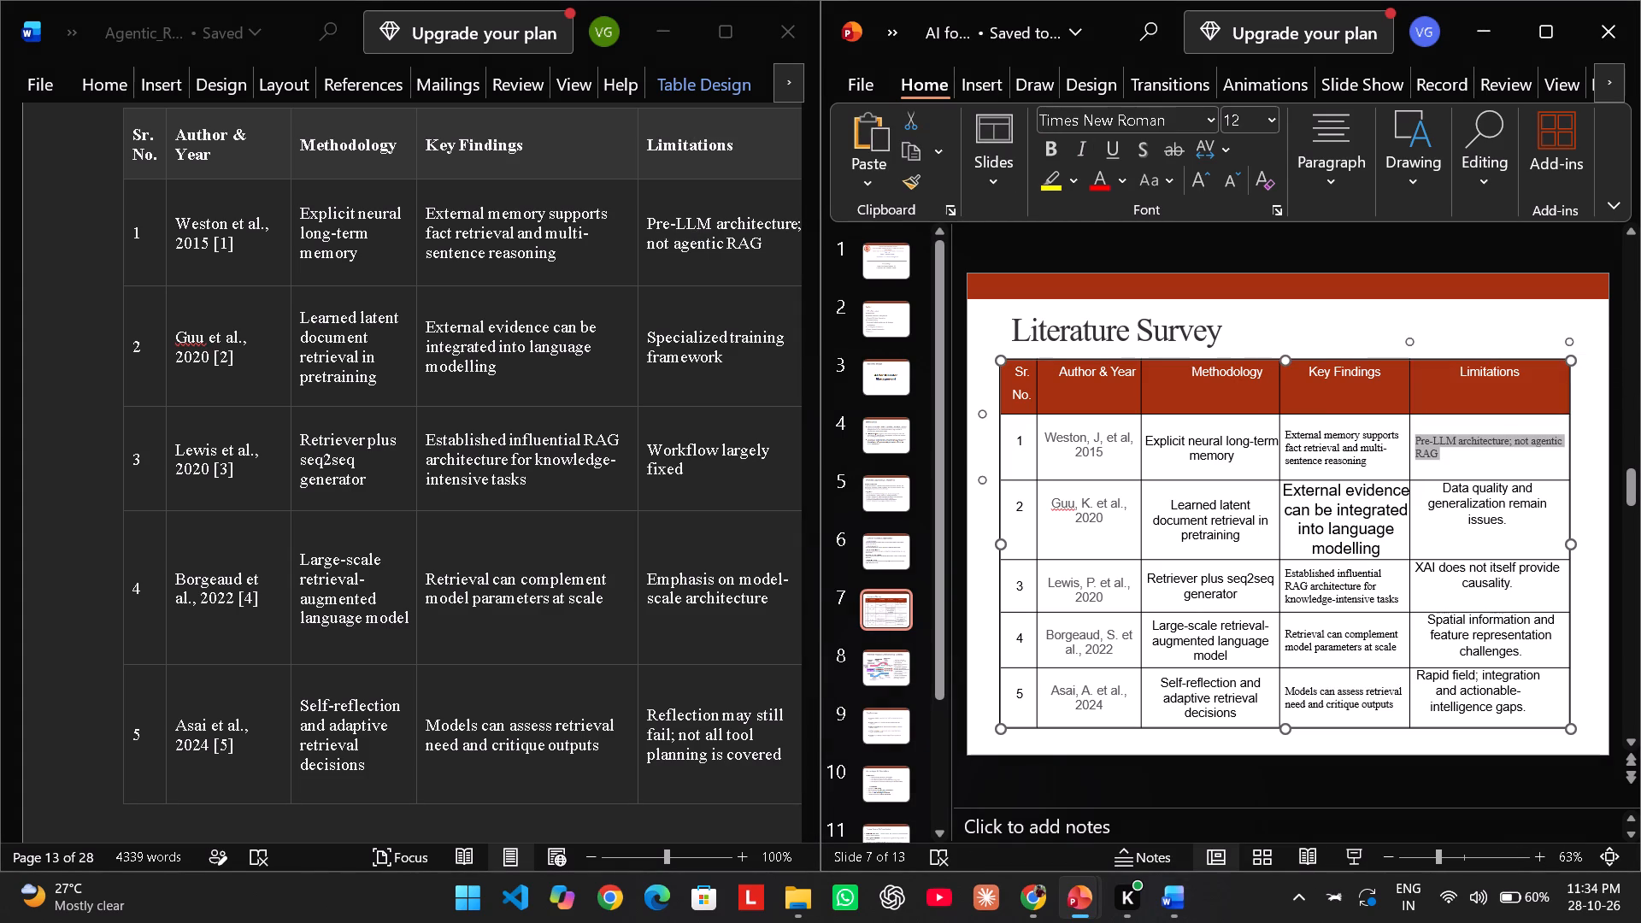
# Replace the Limitations text in row 2 of the slide's table with the report's "Specialized training framework".
pyautogui.tripleClick(700, 332)
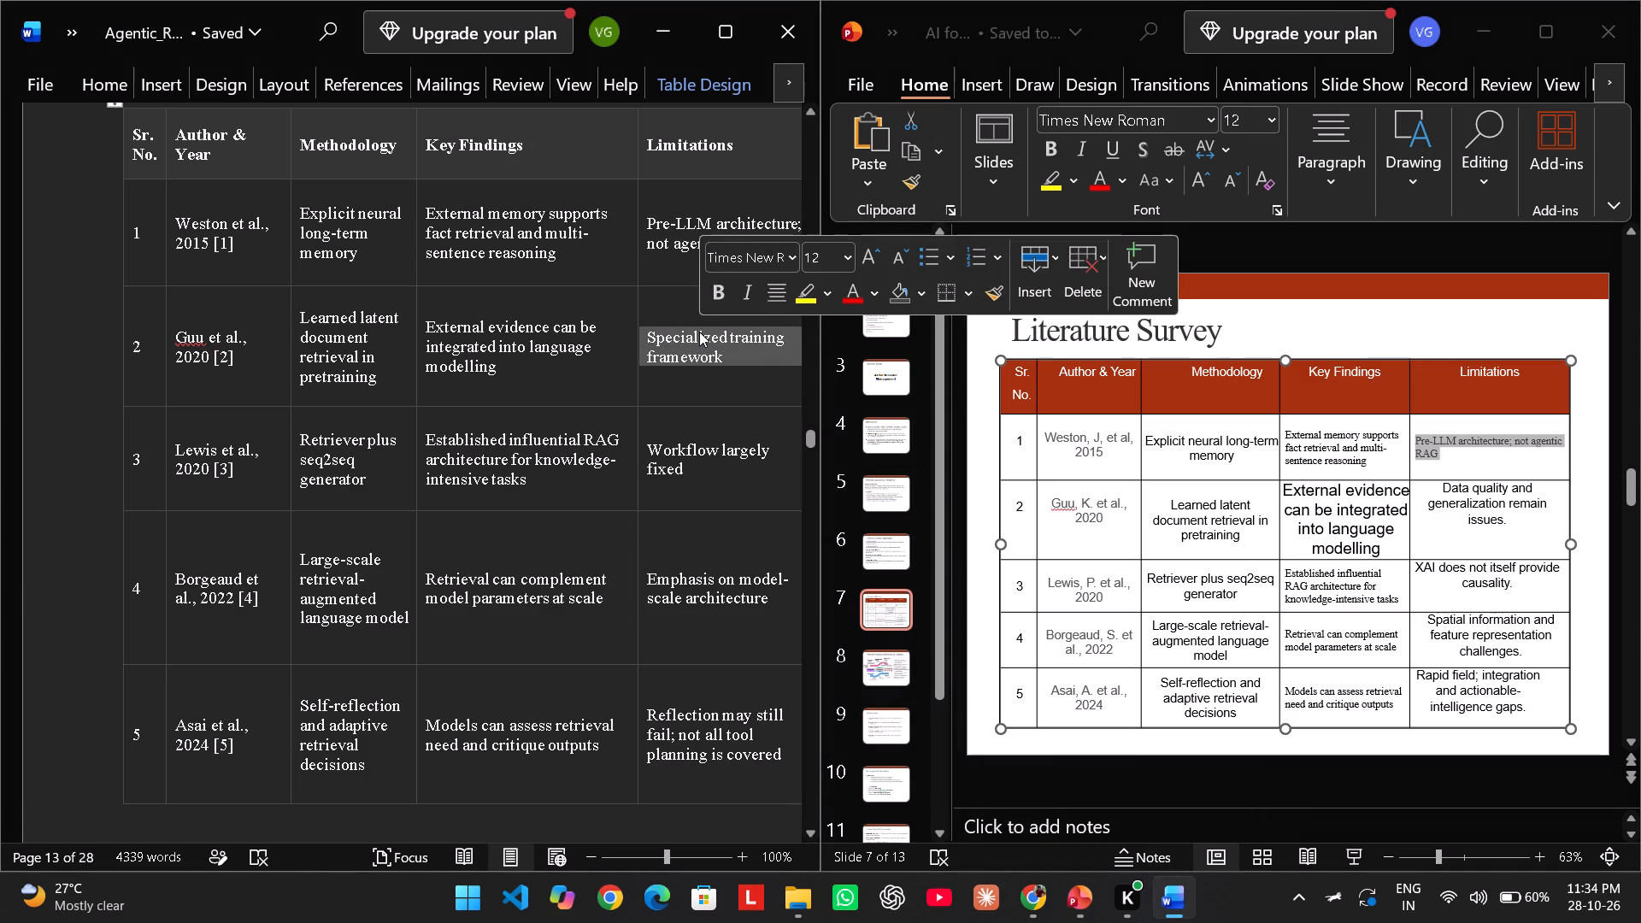
pyautogui.hotkey('ctrl', 'c')
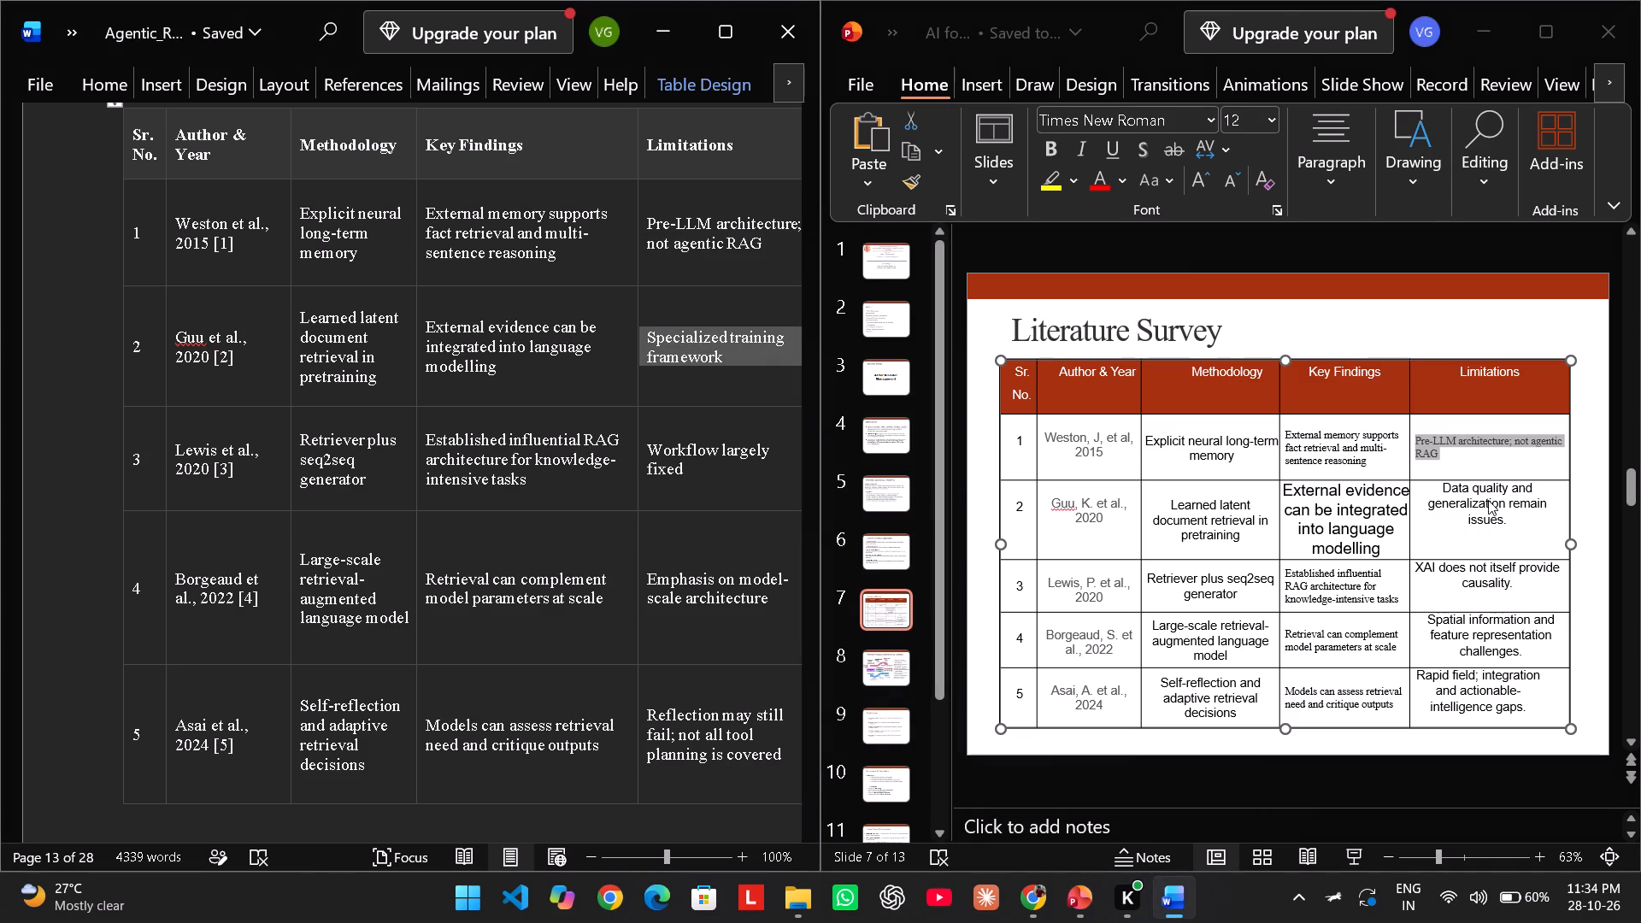
pyautogui.click(1488, 498)
pyautogui.click(1486, 509)
pyautogui.press('BackSpace')
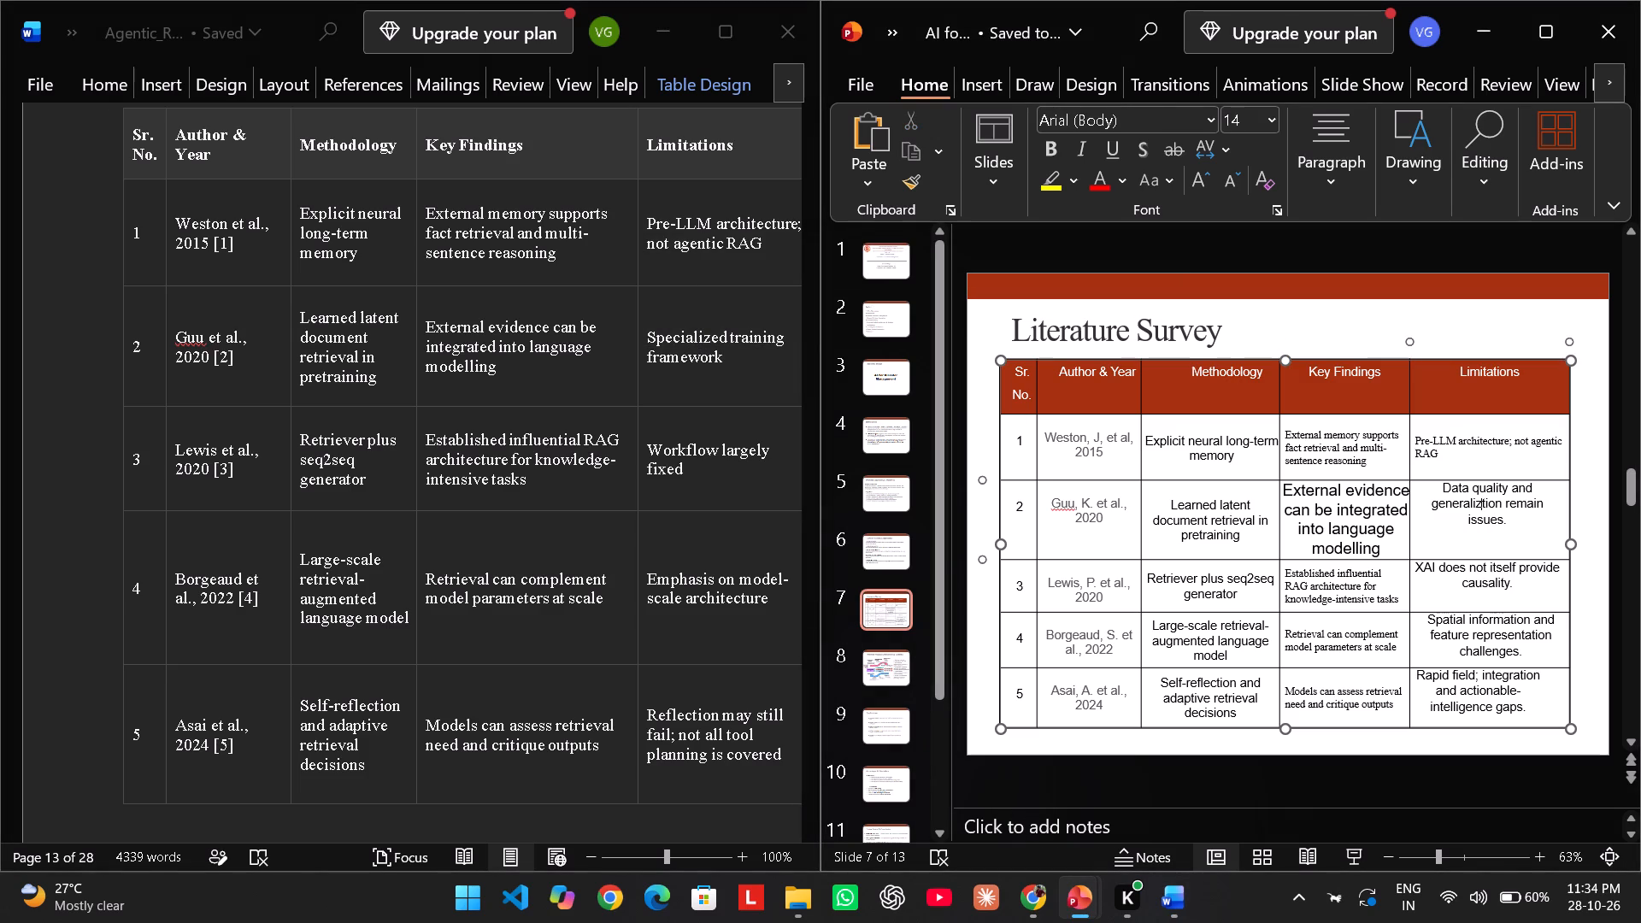
pyautogui.press('BackSpace')
pyautogui.tripleClick(1486, 509)
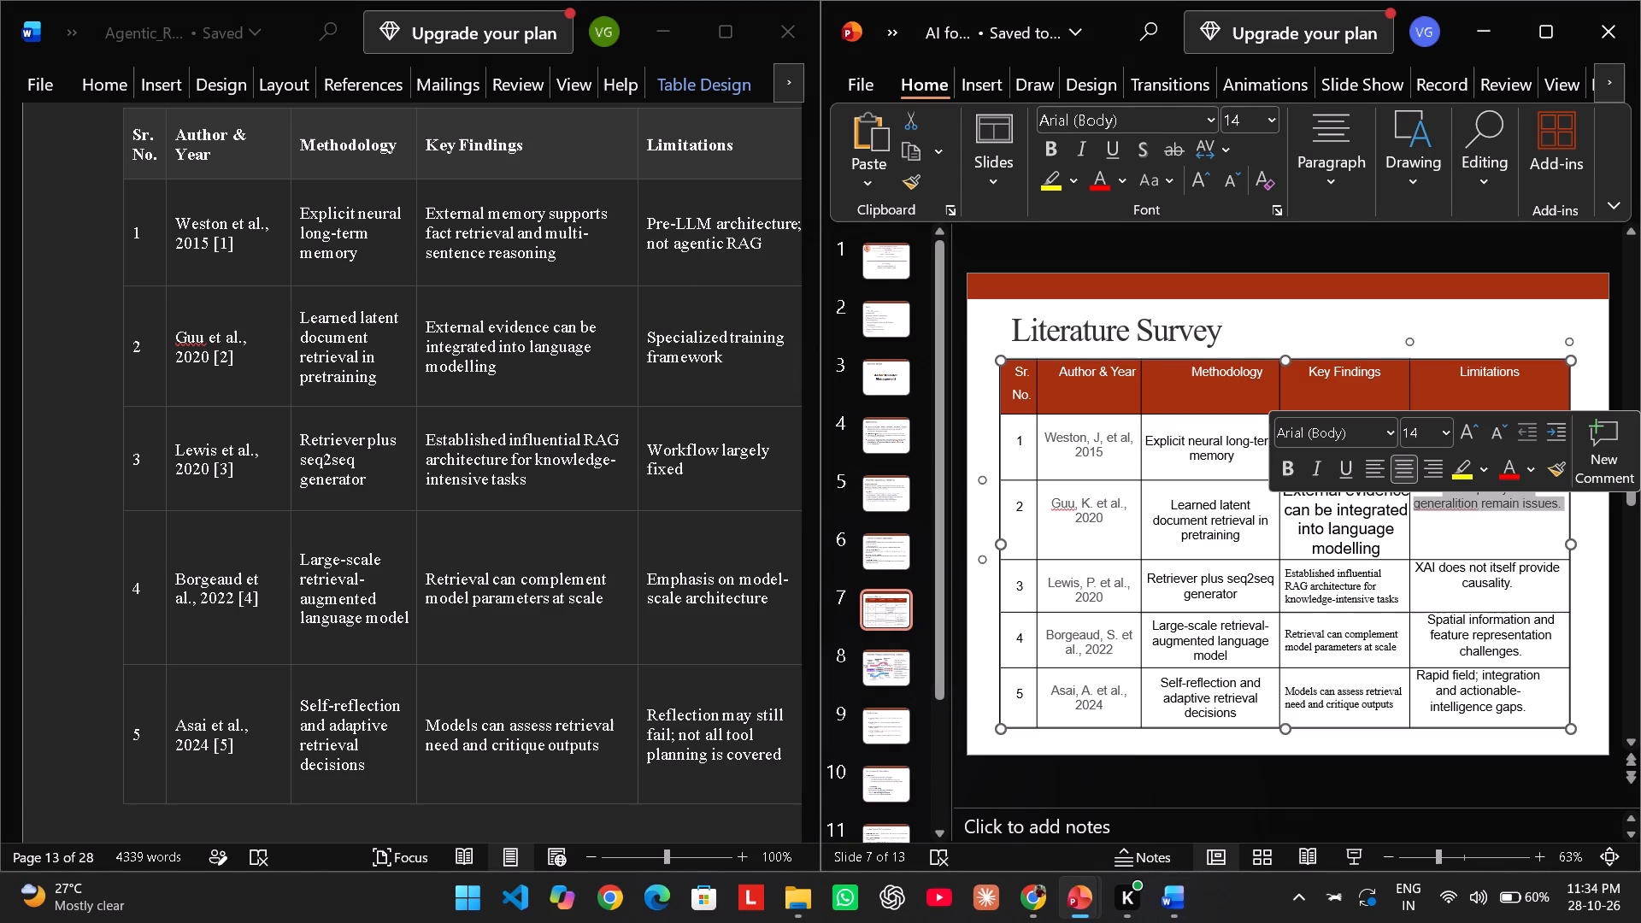
pyautogui.hotkey('ctrl', 'v')
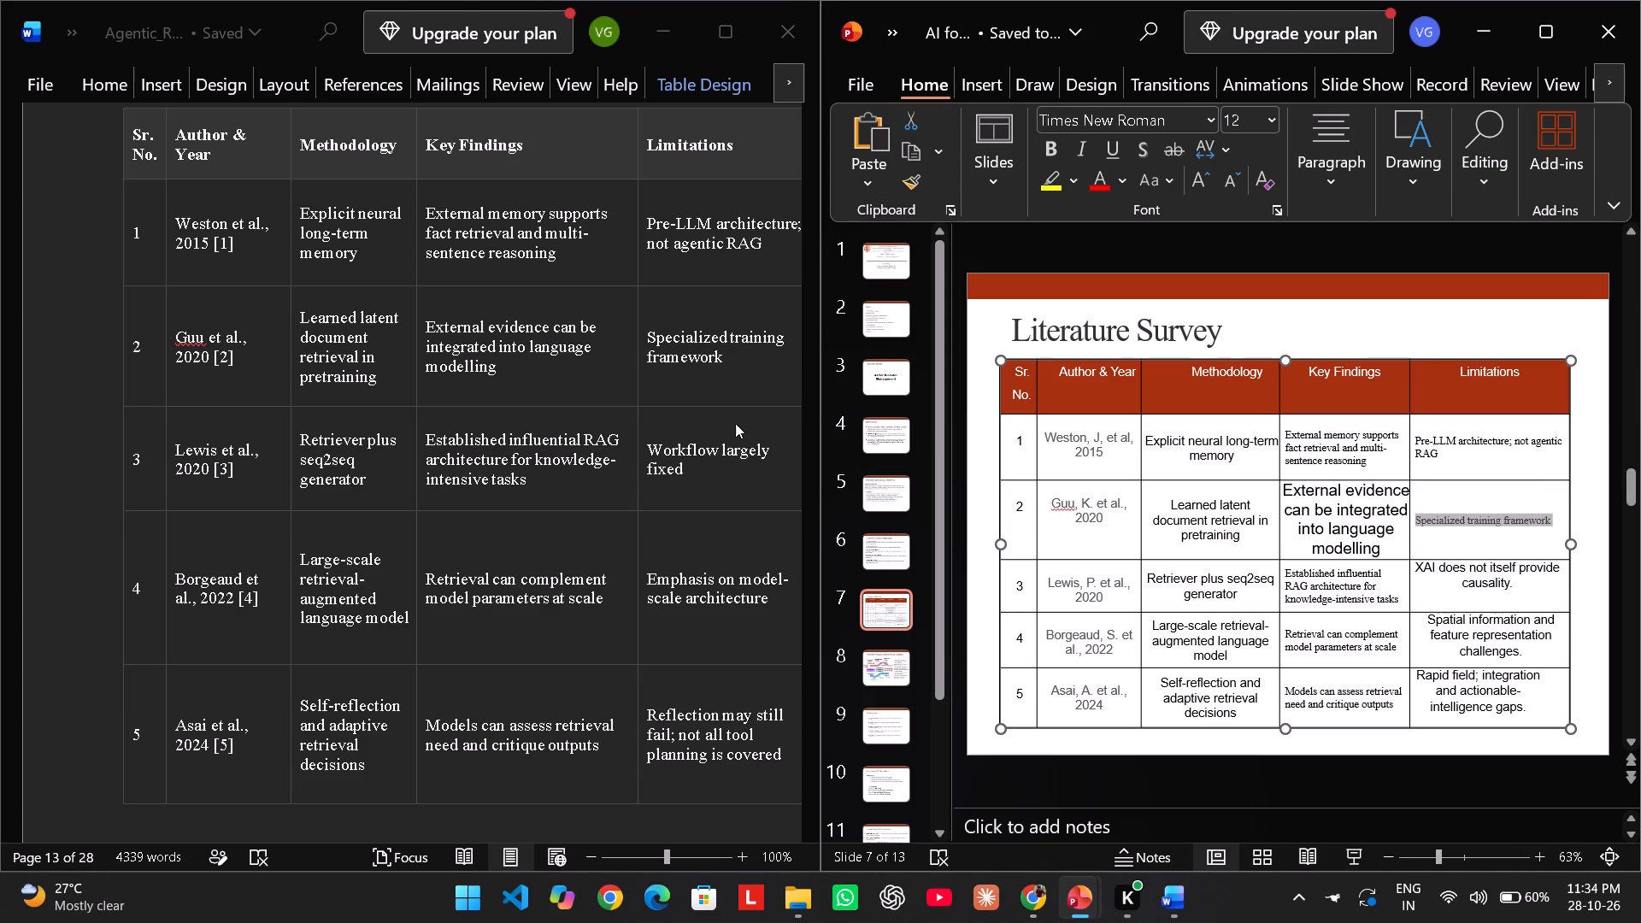
# Replace the Limitations text in row 3 of the slide's table with the report's "Workflow largely fixed".
pyautogui.tripleClick(704, 452)
pyautogui.hotkey('ctrl', 'c')
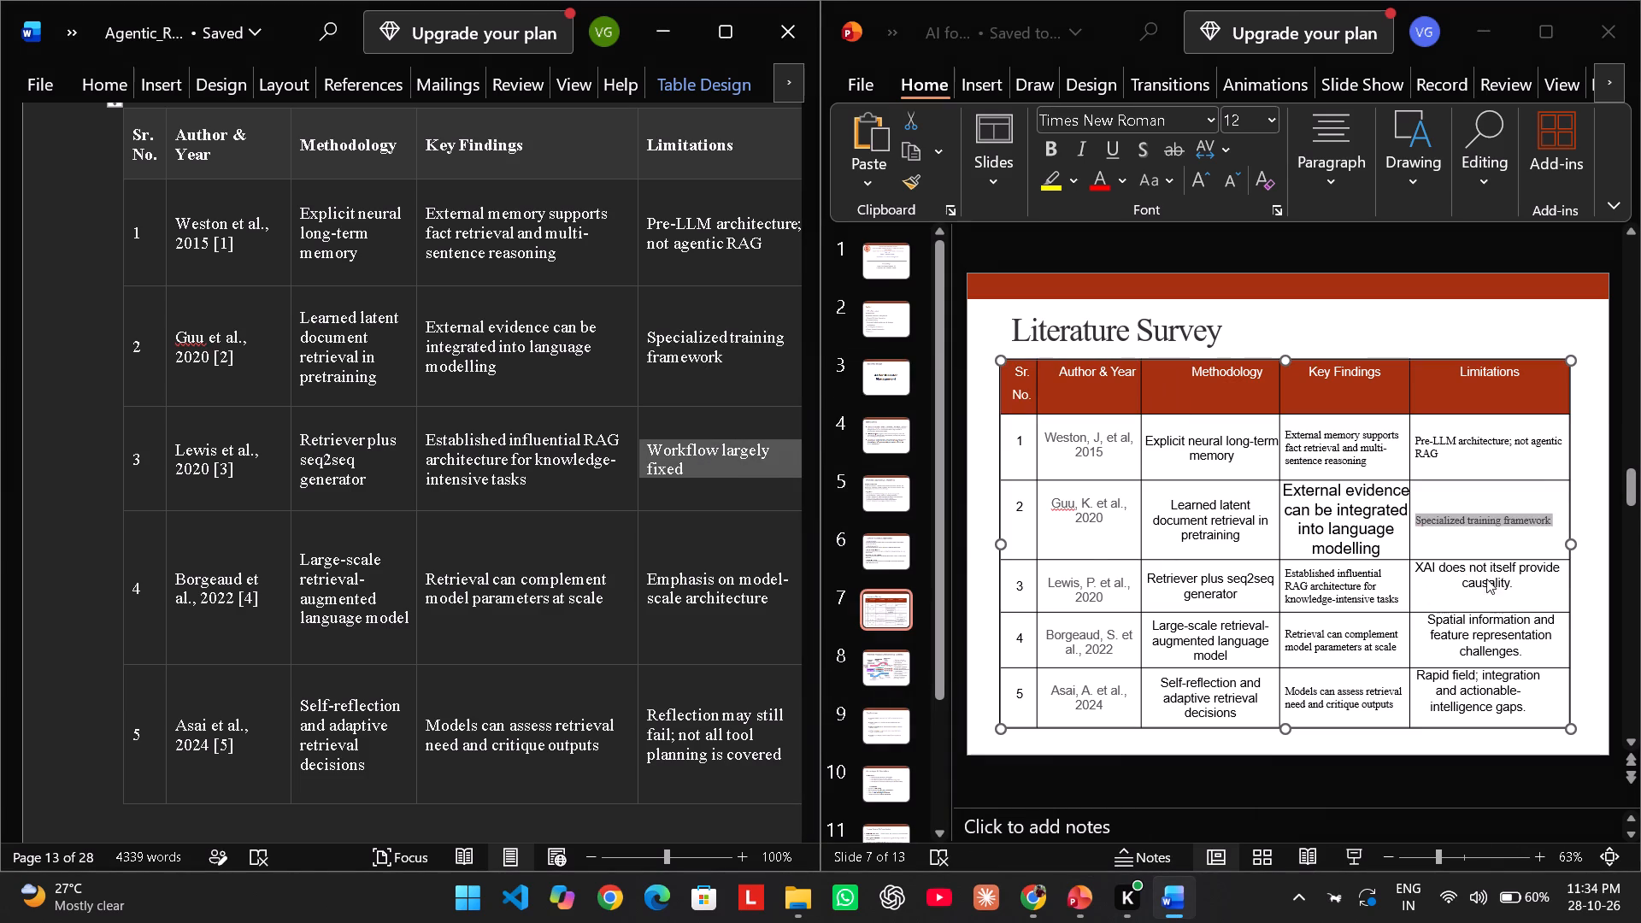
pyautogui.click(1511, 587)
pyautogui.click(1511, 587)
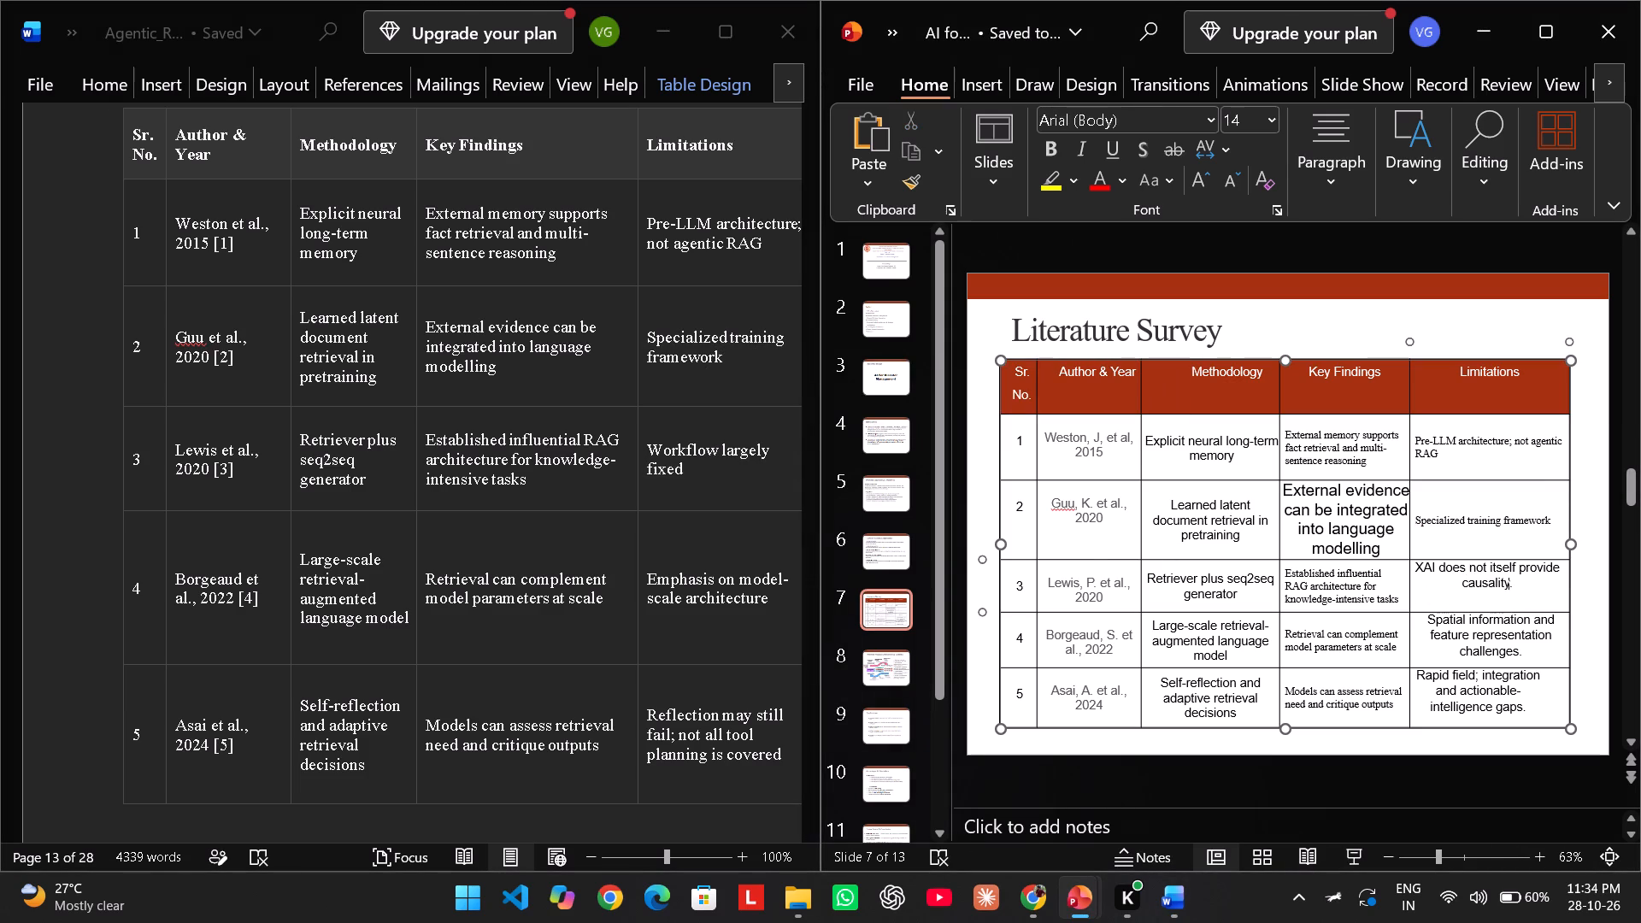
pyautogui.press('BackSpace')
pyautogui.press('BackSpace')
pyautogui.tripleClick(1511, 587)
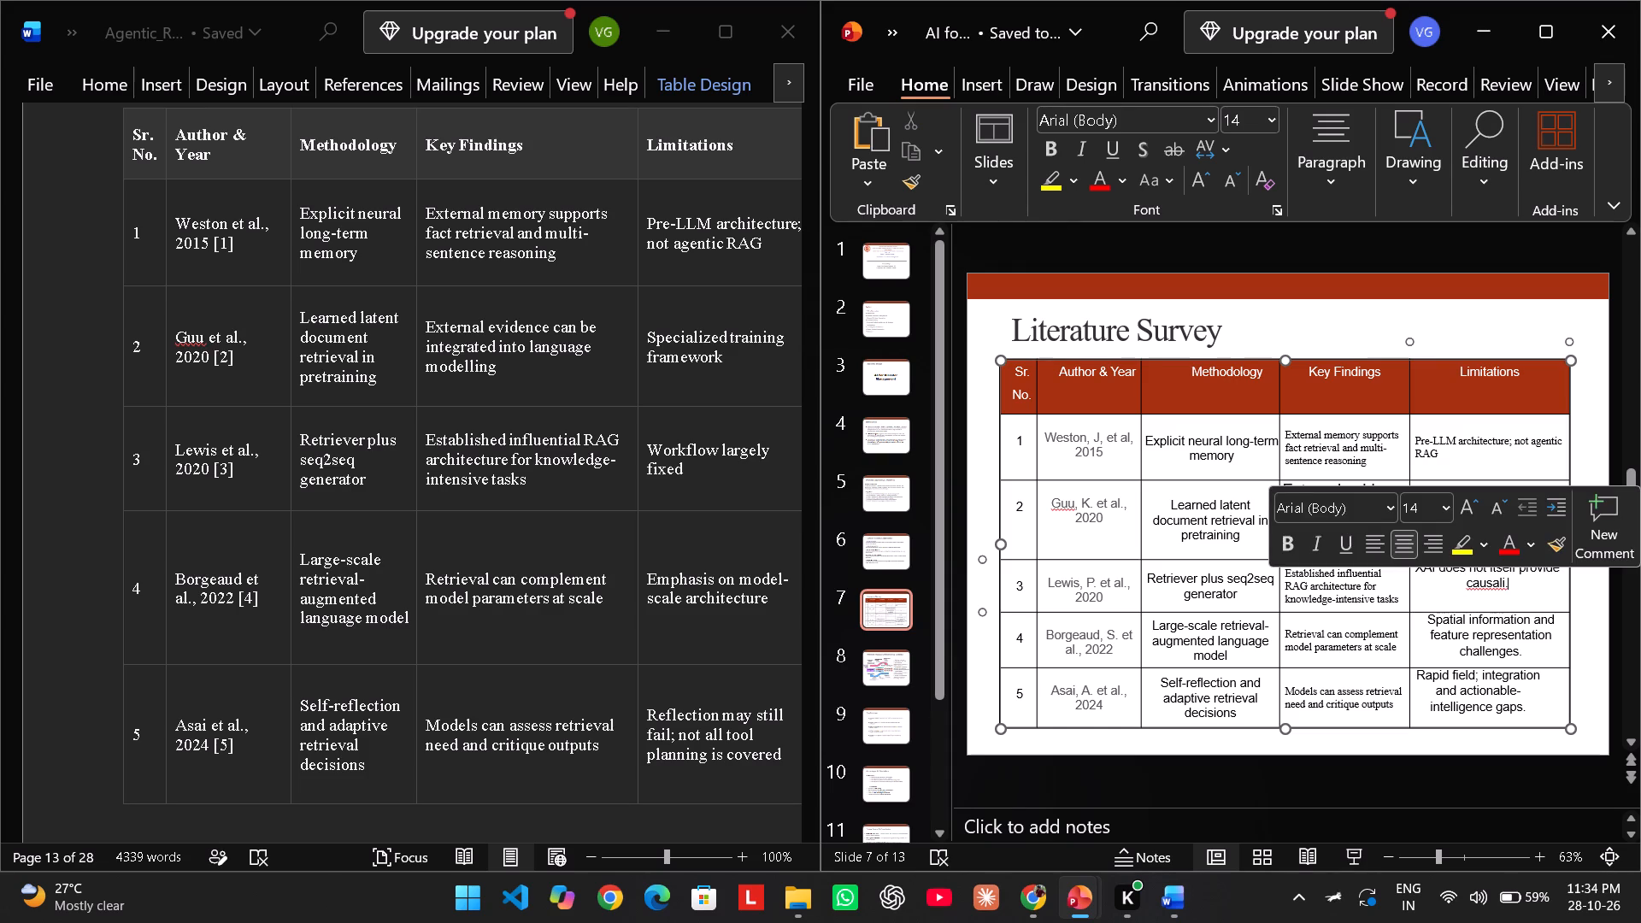
pyautogui.tripleClick(1497, 581)
pyautogui.hotkey('ctrl', 'v')
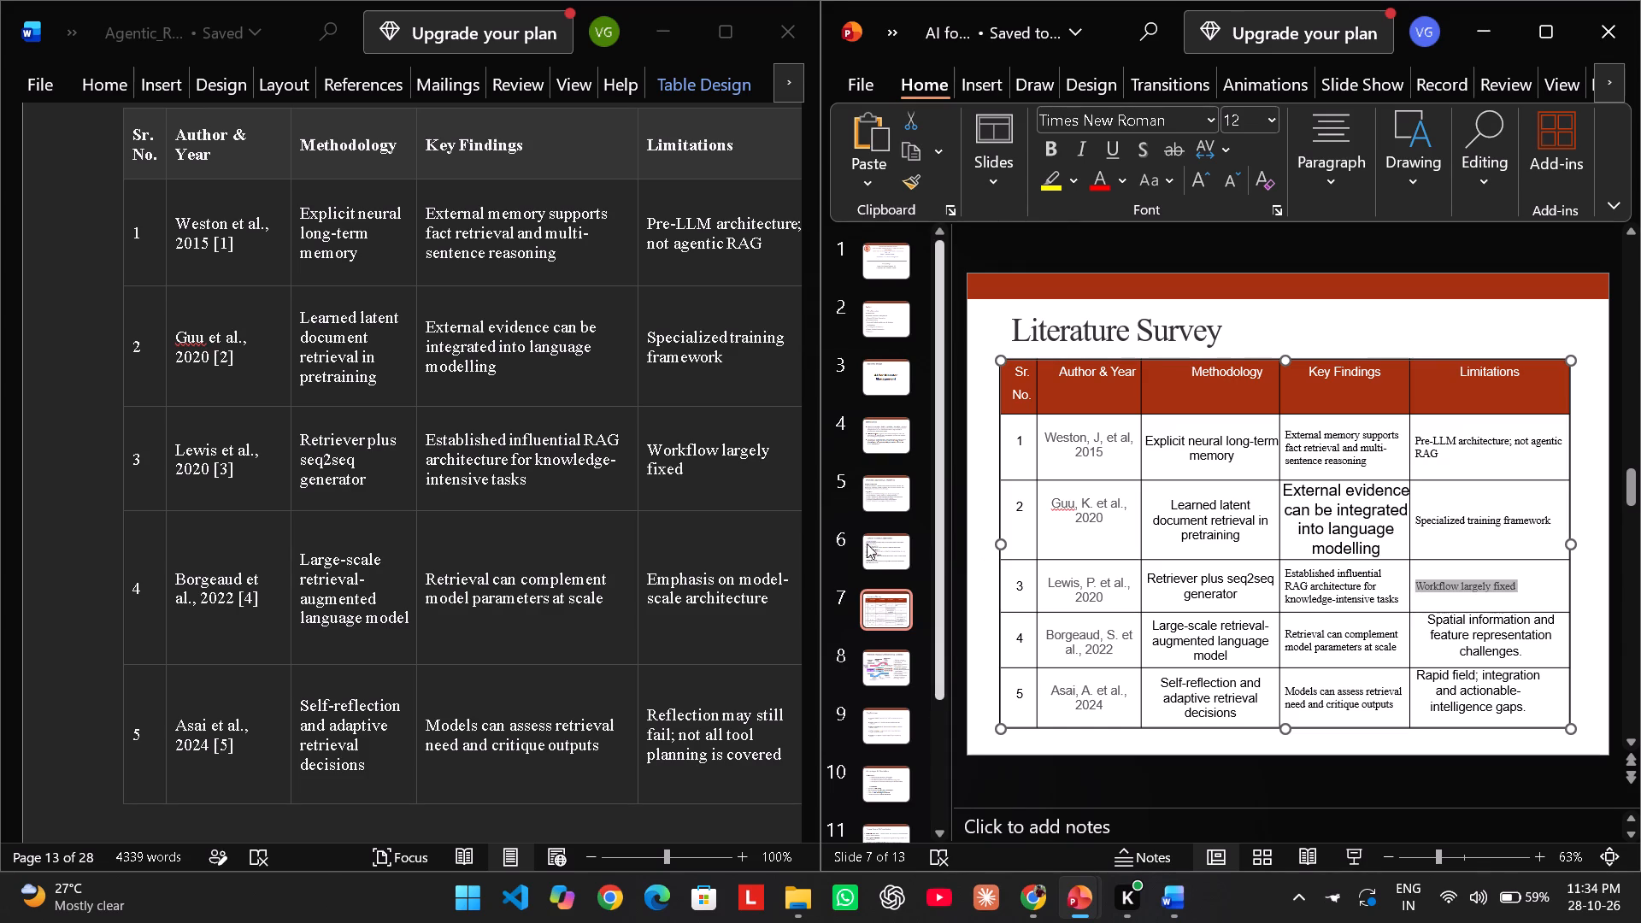
# Replace the Limitations text in row 4 of the slide's table with the report's "Emphasis on model-scale architecture".
pyautogui.tripleClick(702, 599)
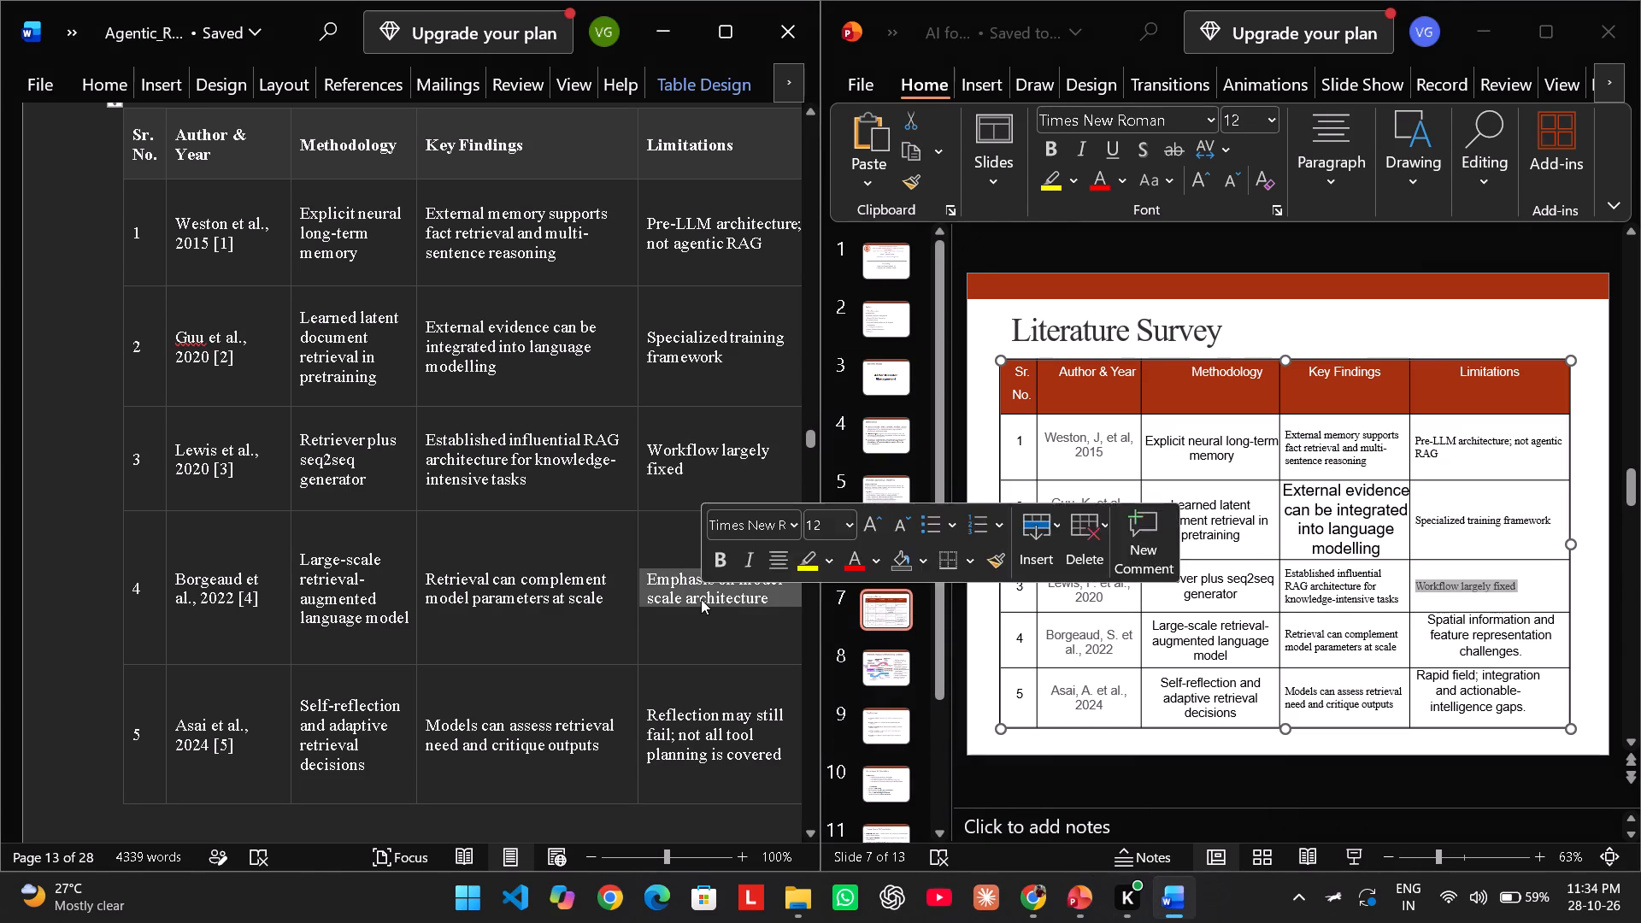
pyautogui.hotkey('ctrl', 'c')
pyautogui.click(1524, 647)
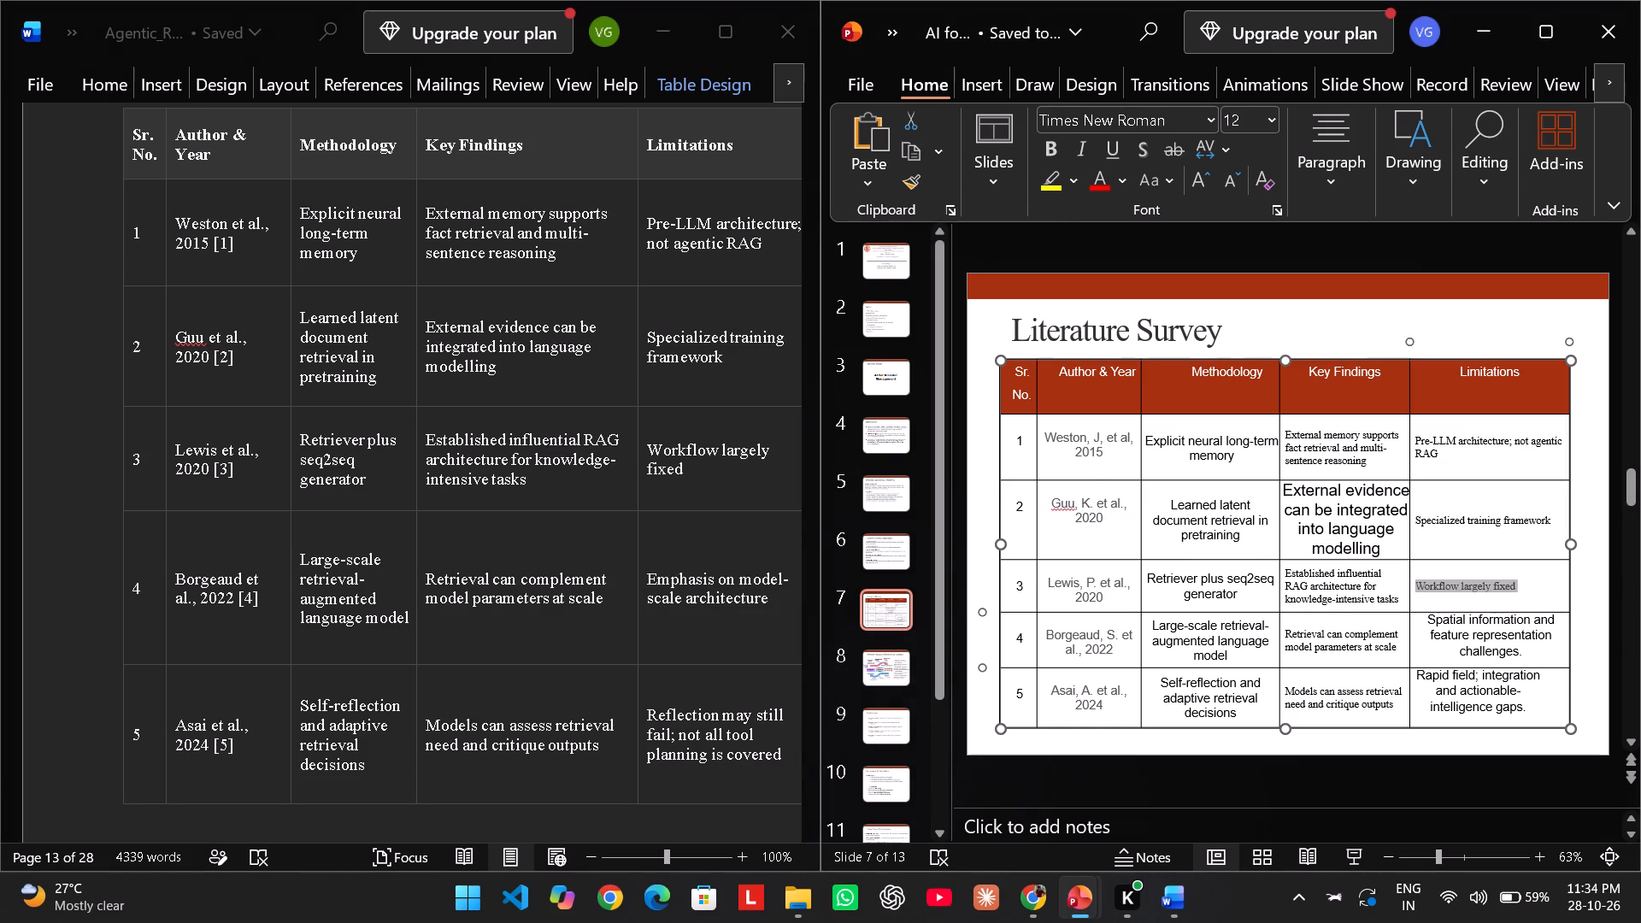
pyautogui.click(1507, 652)
pyautogui.press('BackSpace')
pyautogui.press('BackSpace')
pyautogui.tripleClick(1507, 652)
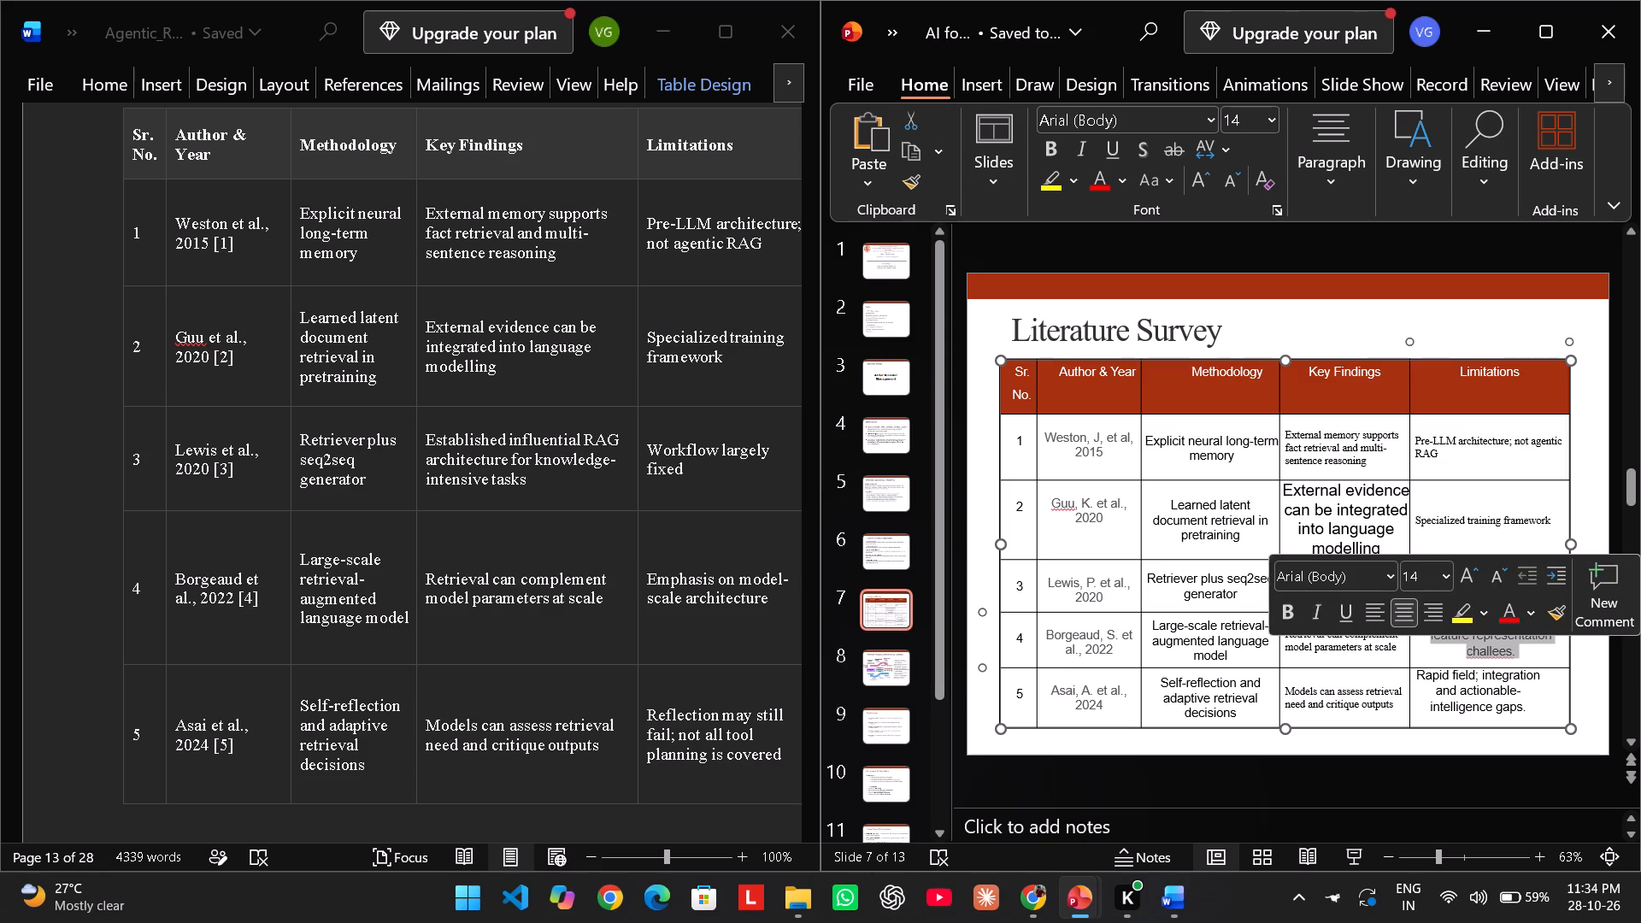
pyautogui.hotkey('ctrl', 'v')
# Replace the Limitations text in row 5 of the slide's table with the report's "Reflection may still fail; not all tool planning is covered".
pyautogui.tripleClick(722, 744)
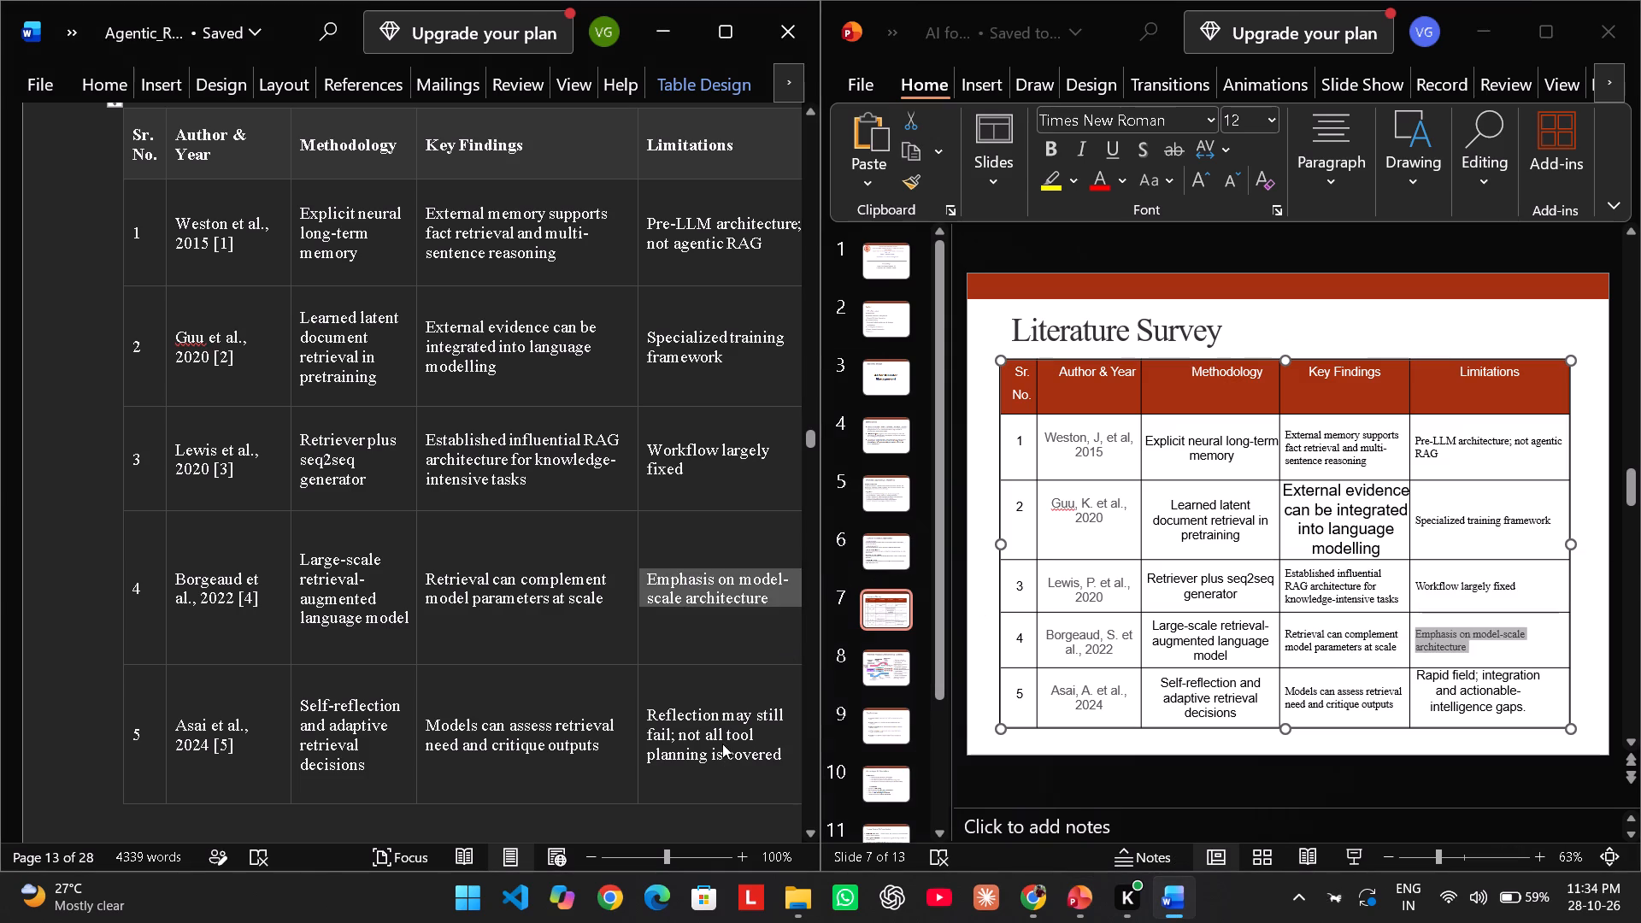
pyautogui.hotkey('ctrl', 'c')
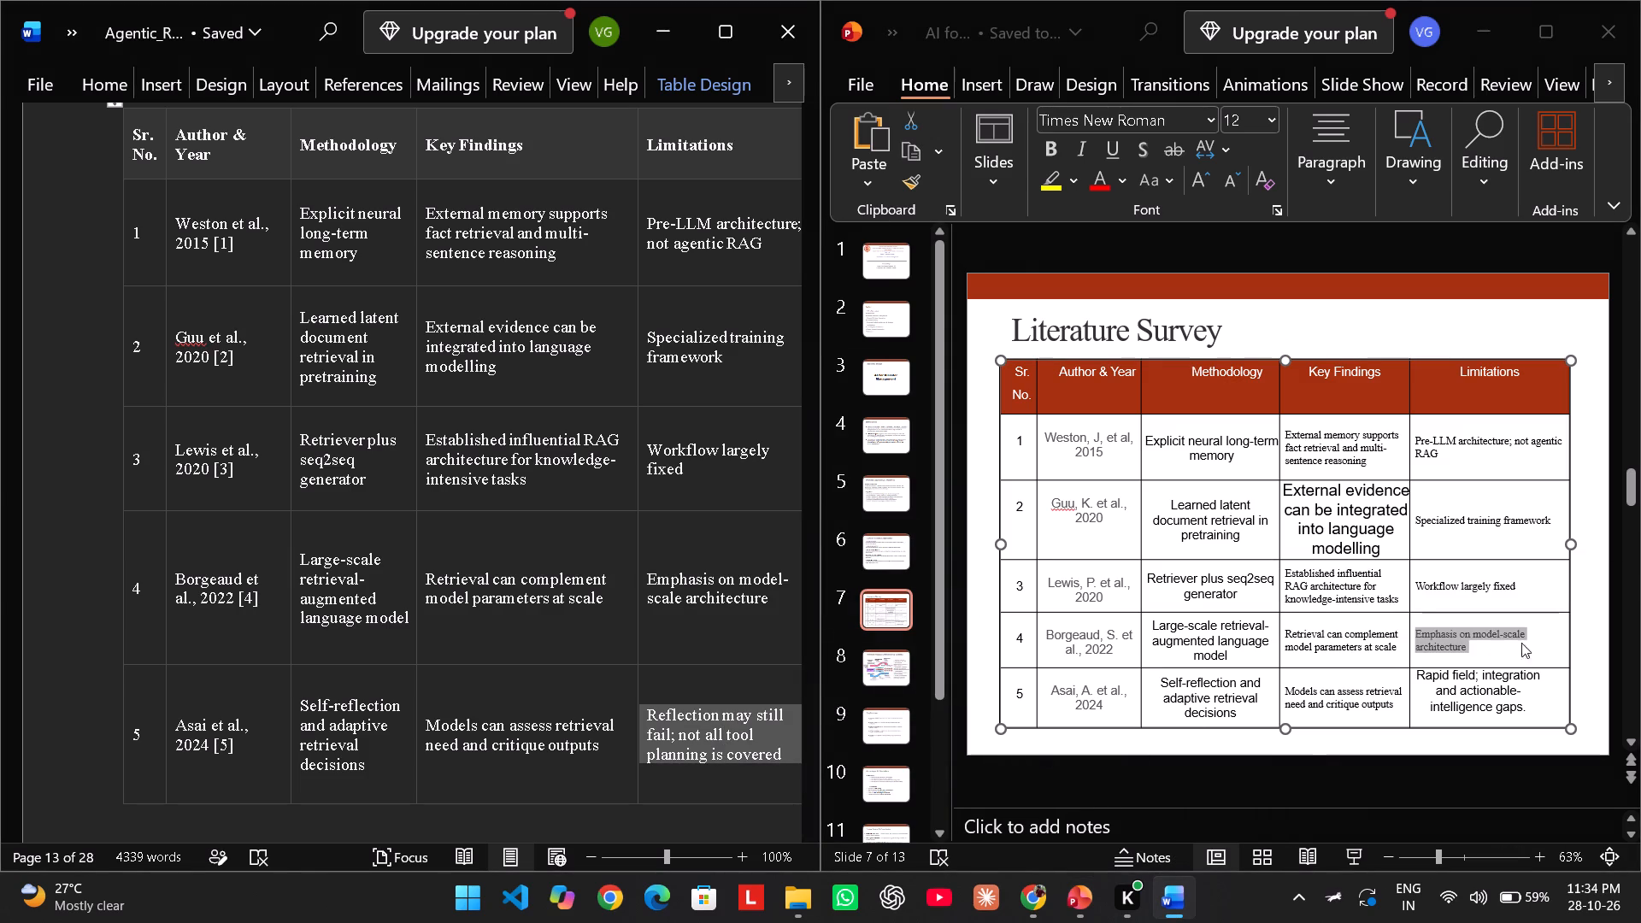
pyautogui.click(1524, 707)
pyautogui.click(1515, 708)
pyautogui.press('BackSpace')
pyautogui.press('BackSpace')
pyautogui.press('BackSpace')
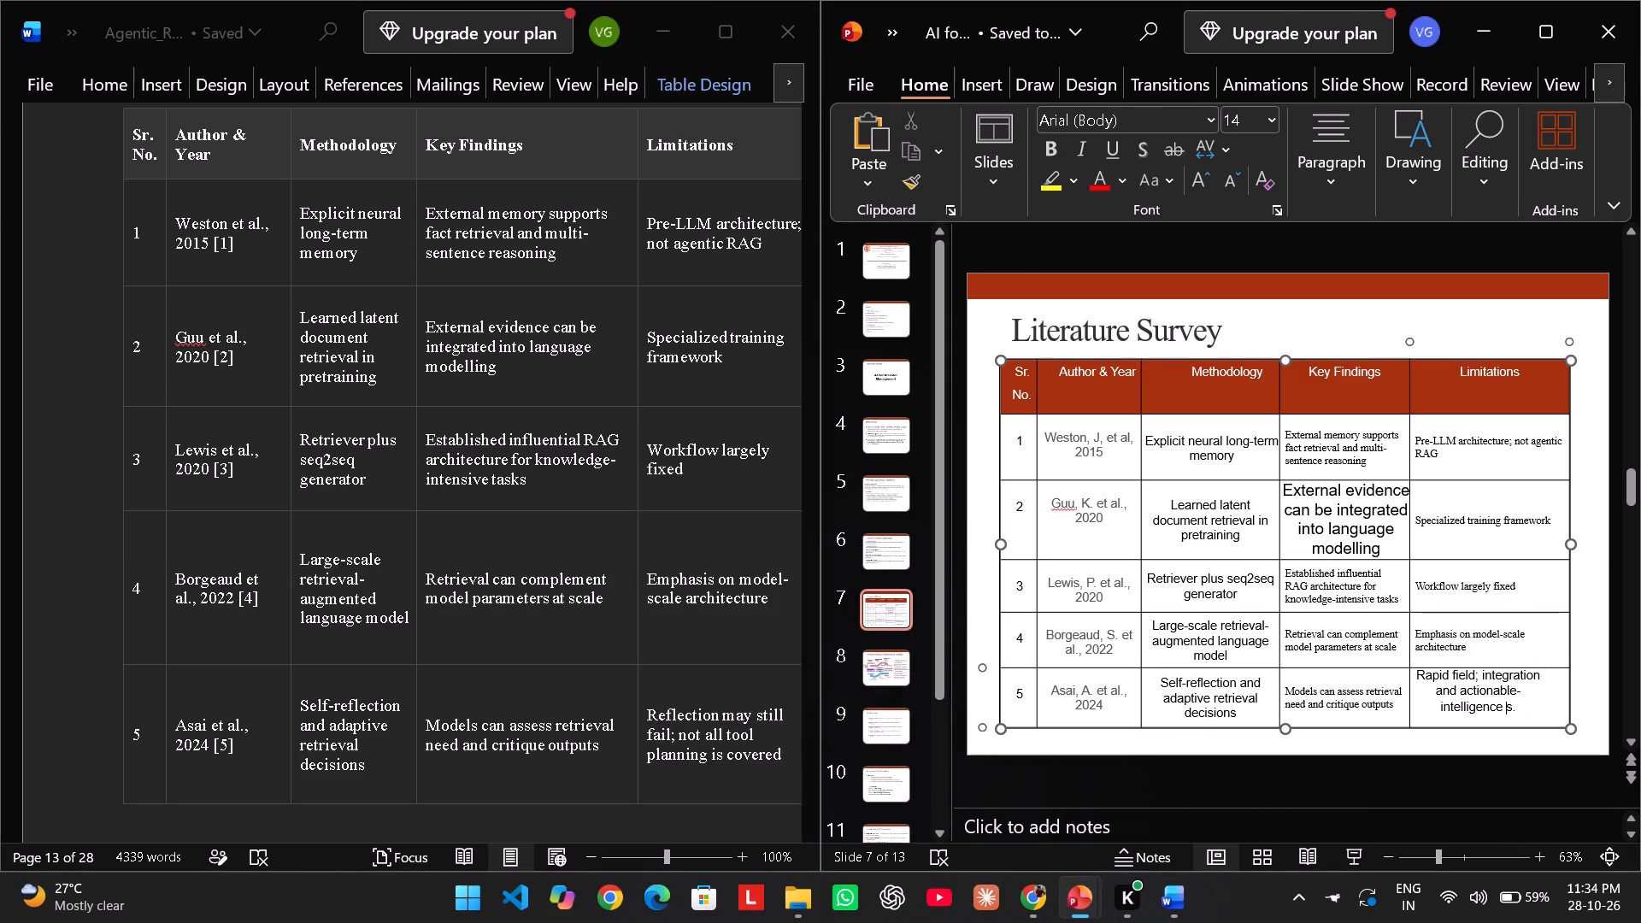
pyautogui.tripleClick(1515, 708)
pyautogui.click(1501, 697)
pyautogui.doubleClick(1501, 697)
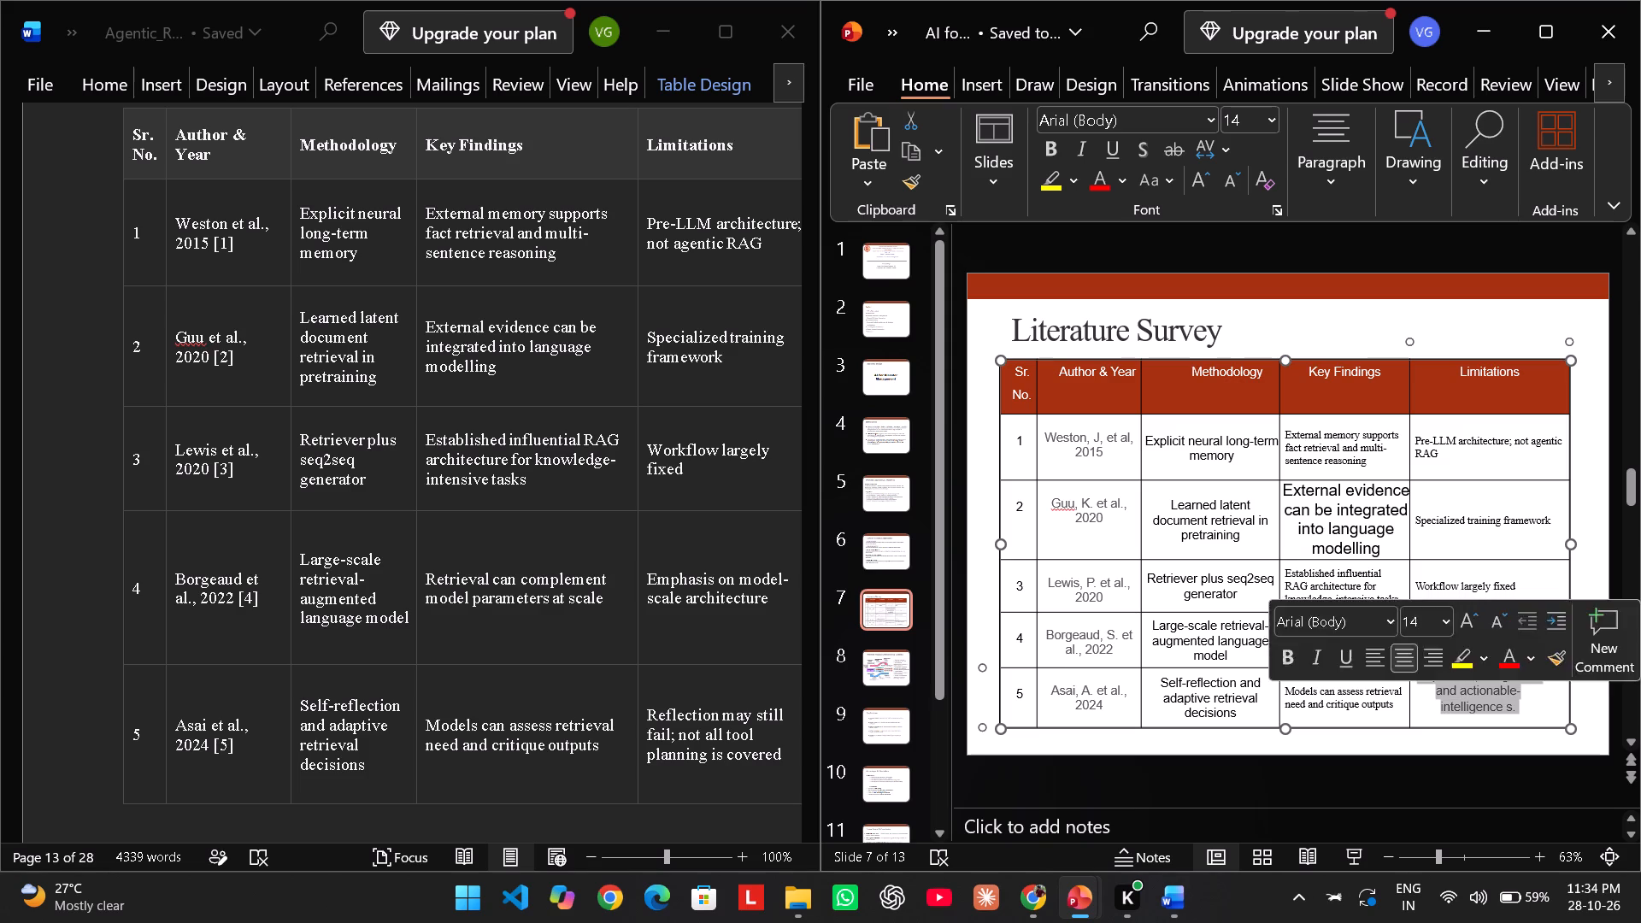
pyautogui.hotkey('ctrl', 'v')
# Format the body cells of the Key Findings and Limitations columns as Arial (Body), size 14, centred.
pyautogui.moveTo(1543, 720); pyautogui.dragTo(1527, 729)
pyautogui.click(1531, 708)
pyautogui.moveTo(1531, 708); pyautogui.dragTo(1450, 463)
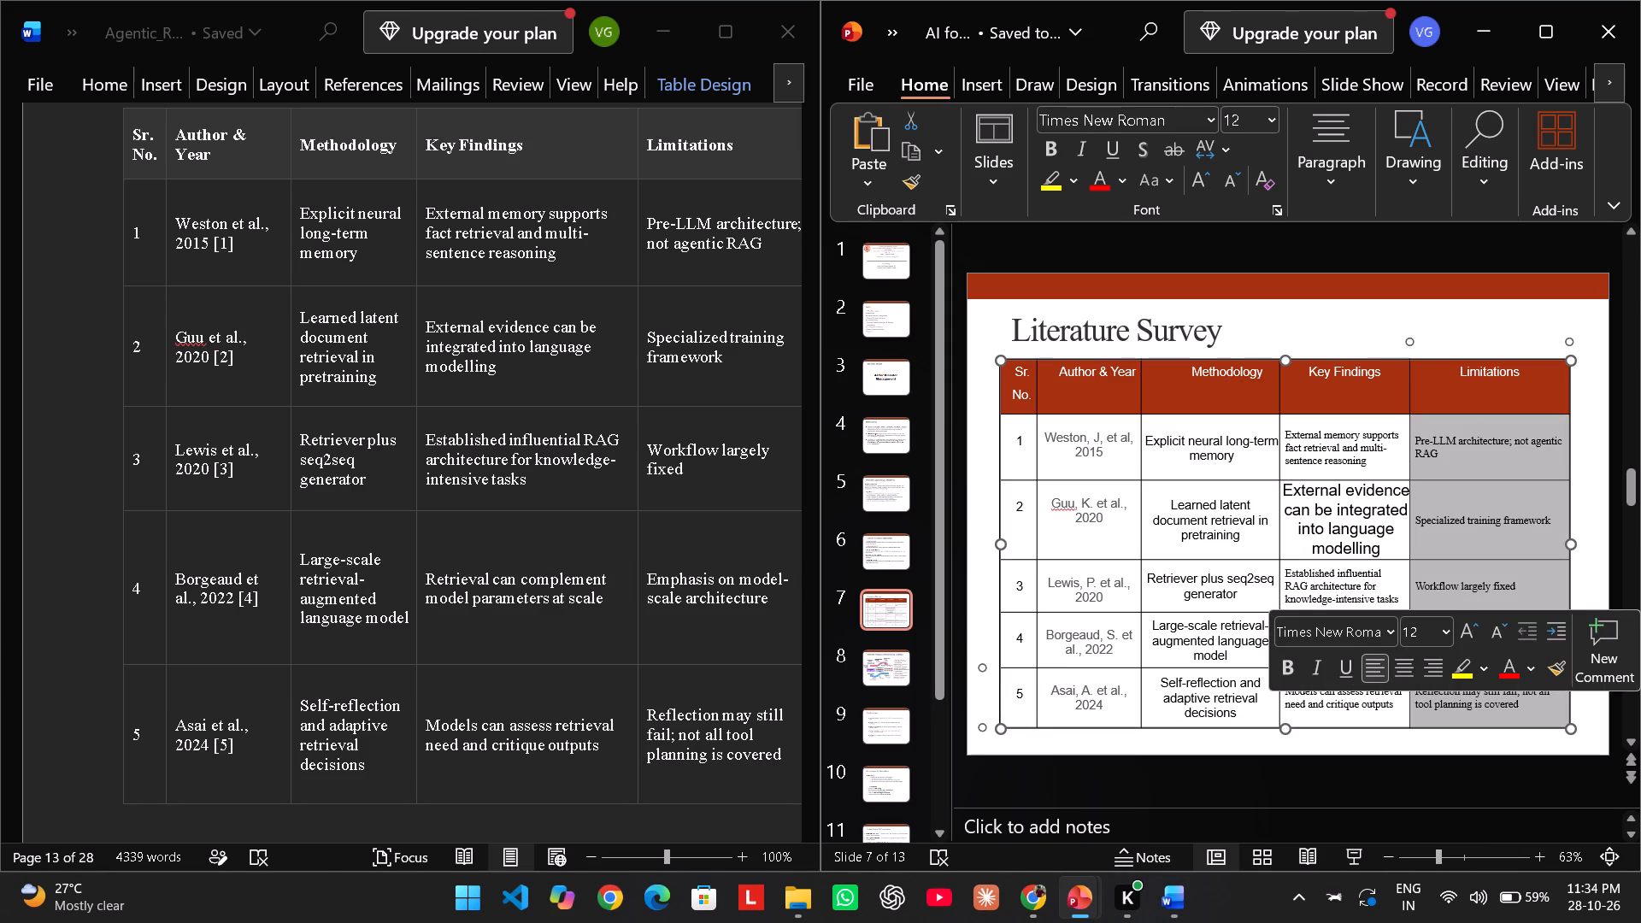
pyautogui.moveTo(1450, 463); pyautogui.dragTo(1366, 438)
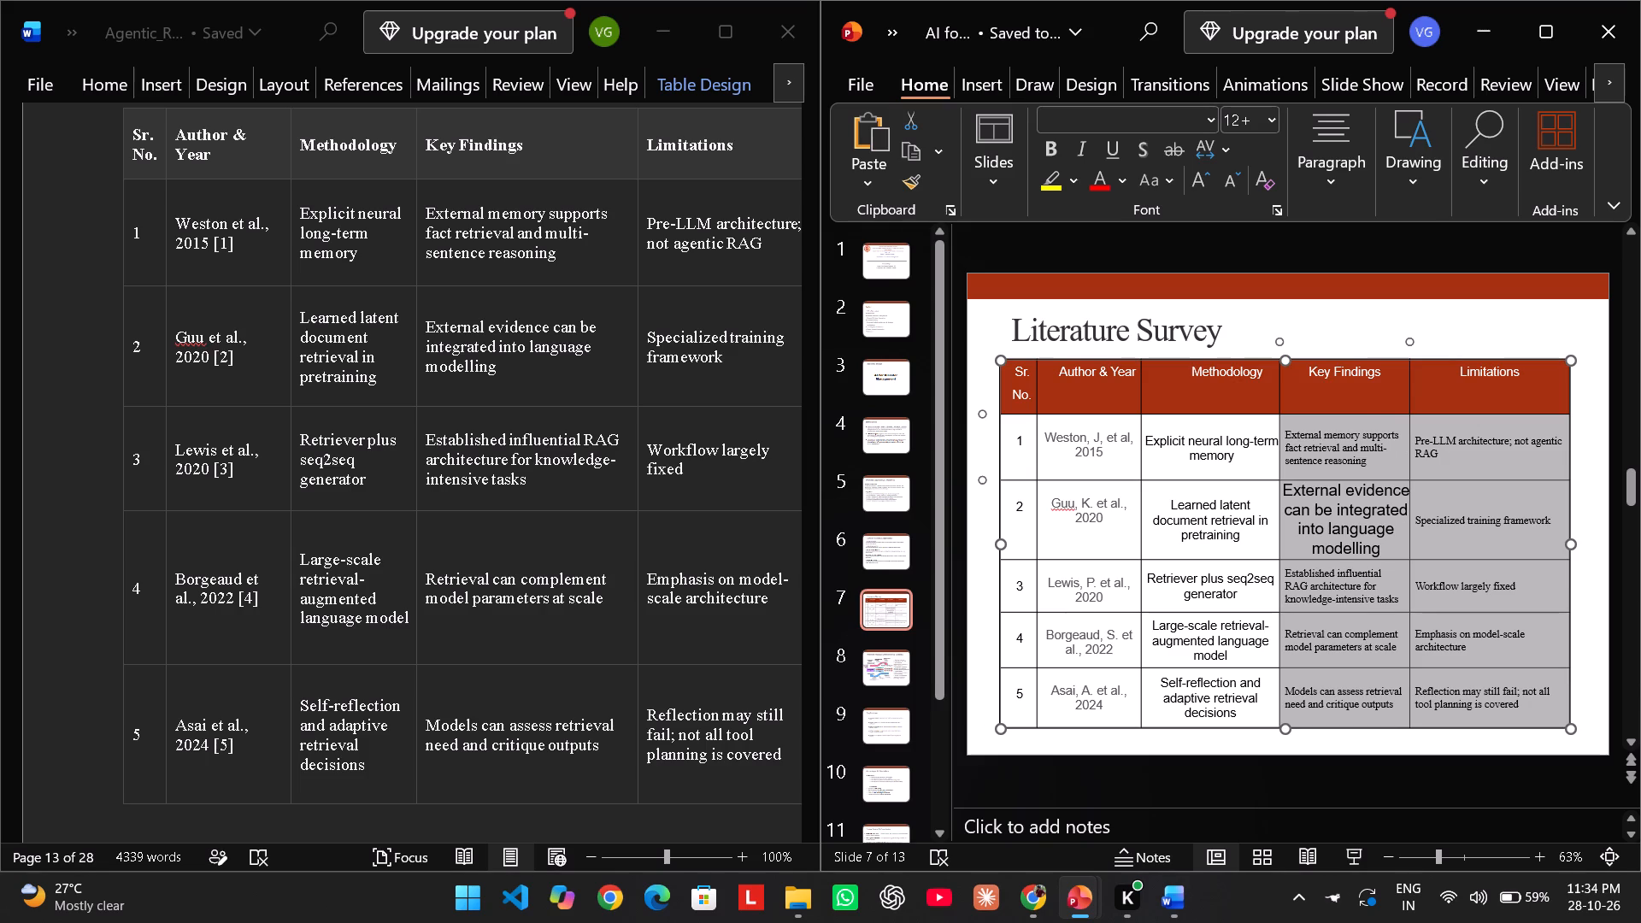
pyautogui.rightClick(1366, 438)
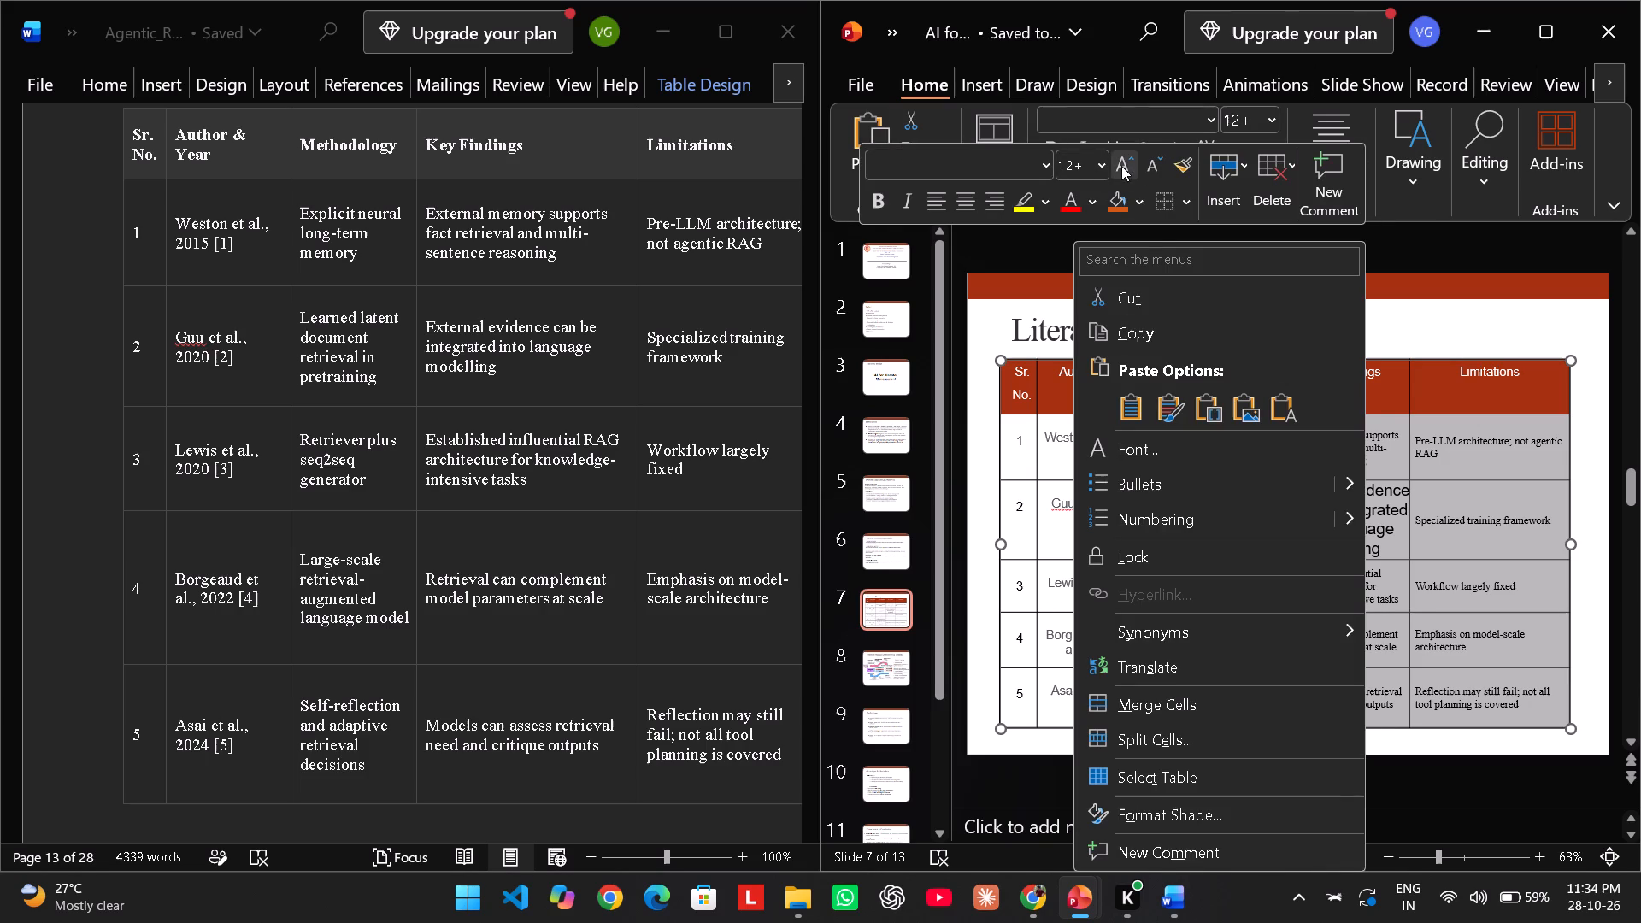
pyautogui.click(1102, 174)
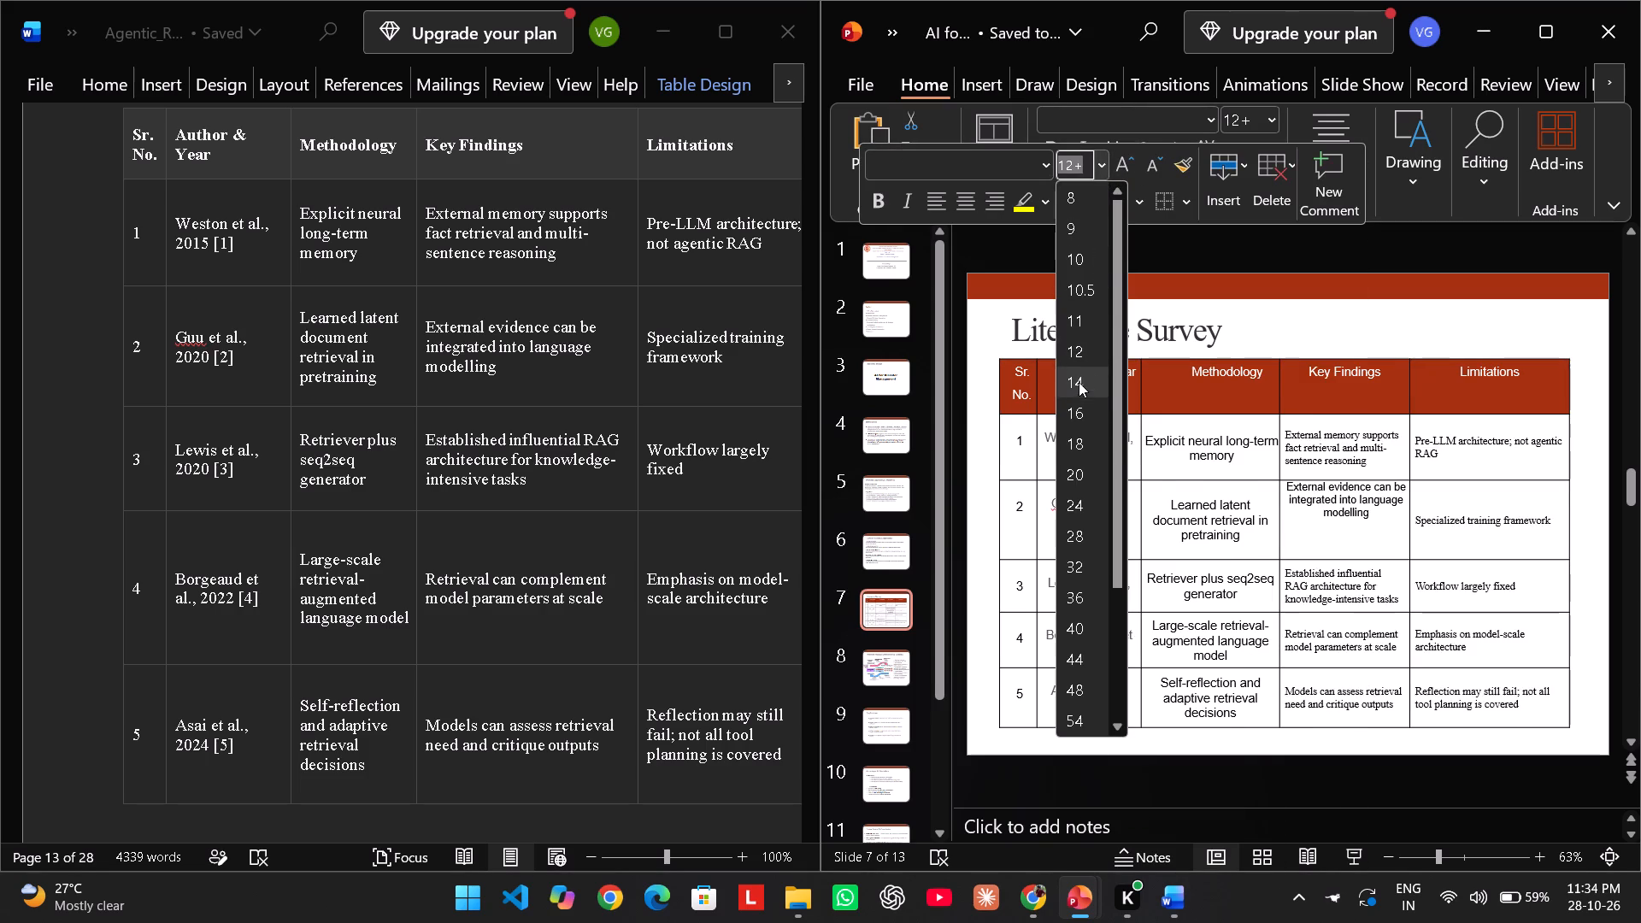
pyautogui.click(1078, 389)
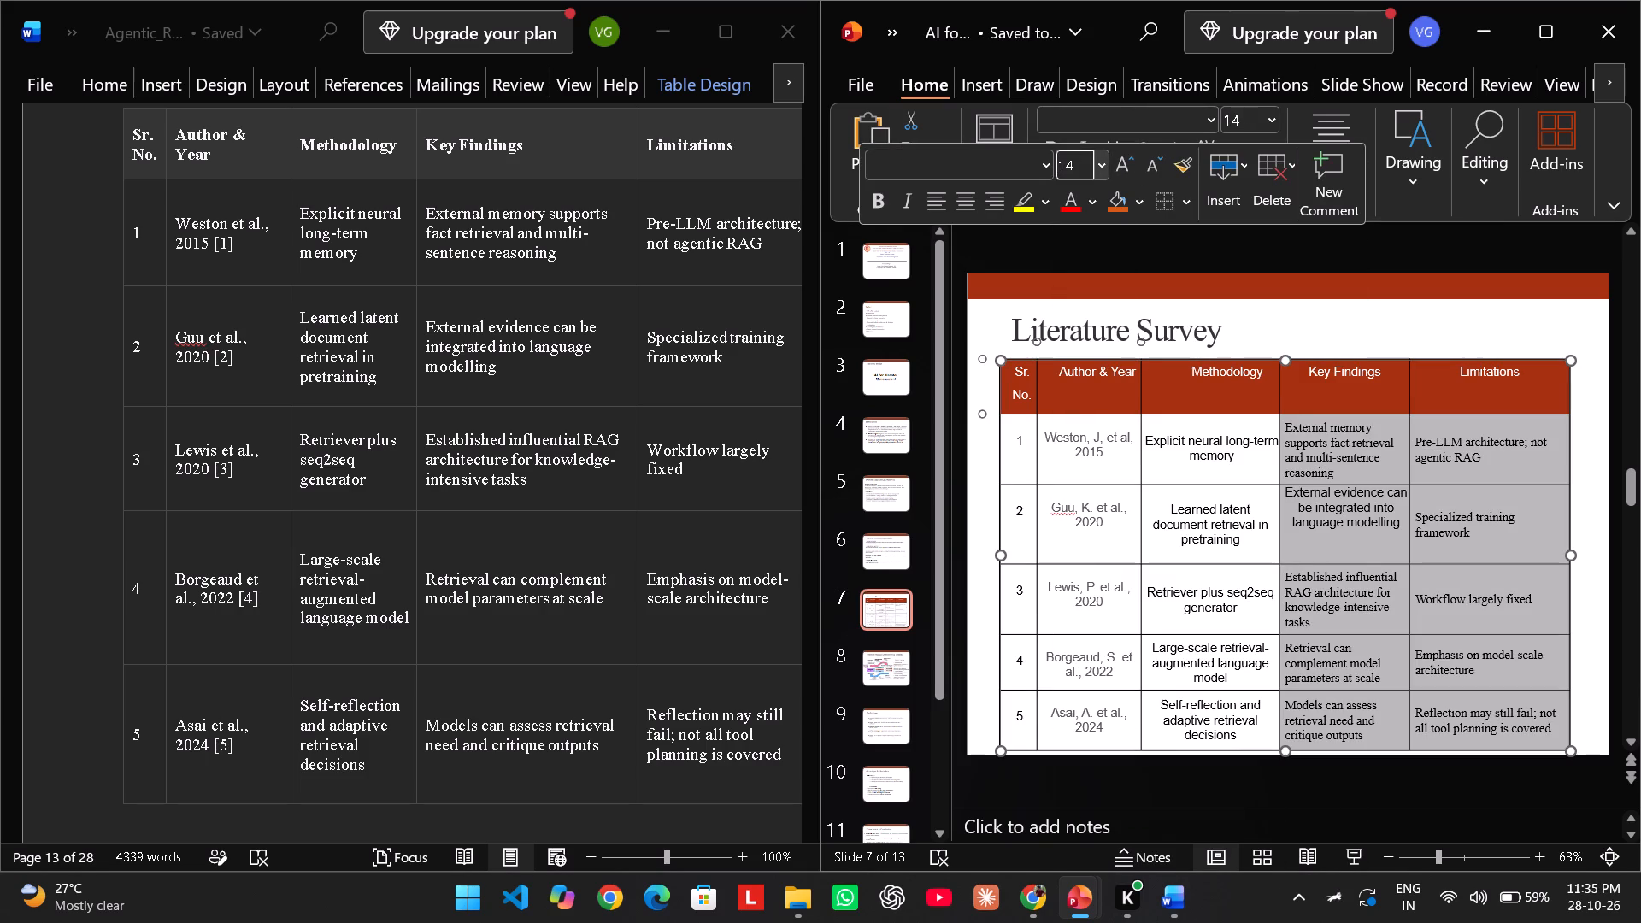
pyautogui.click(973, 197)
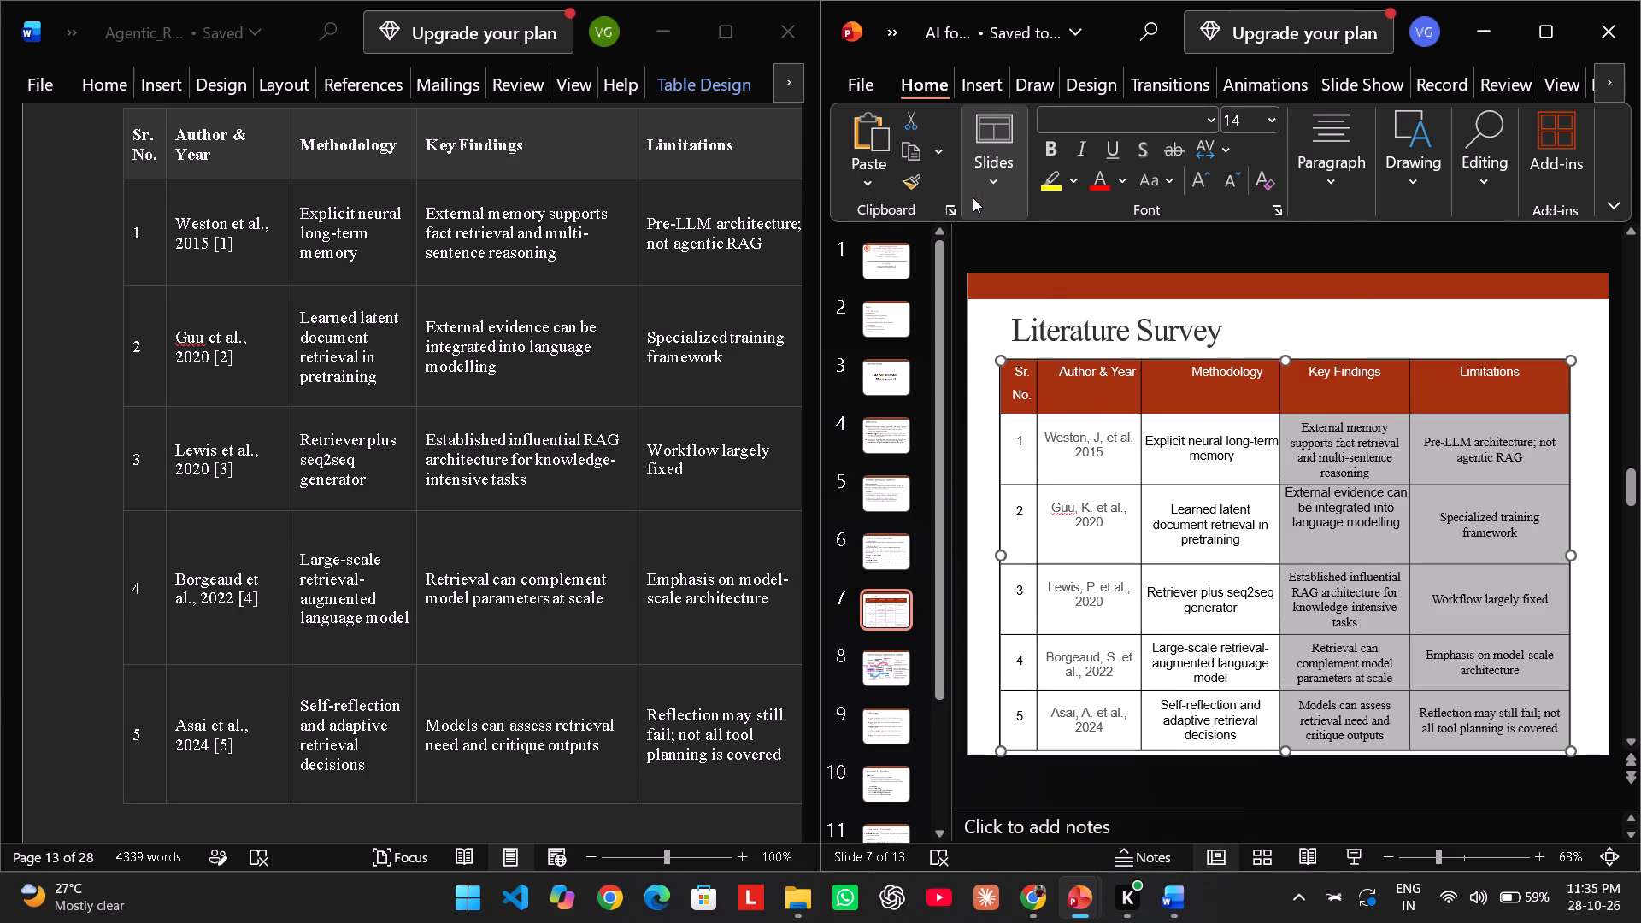
pyautogui.click(1203, 121)
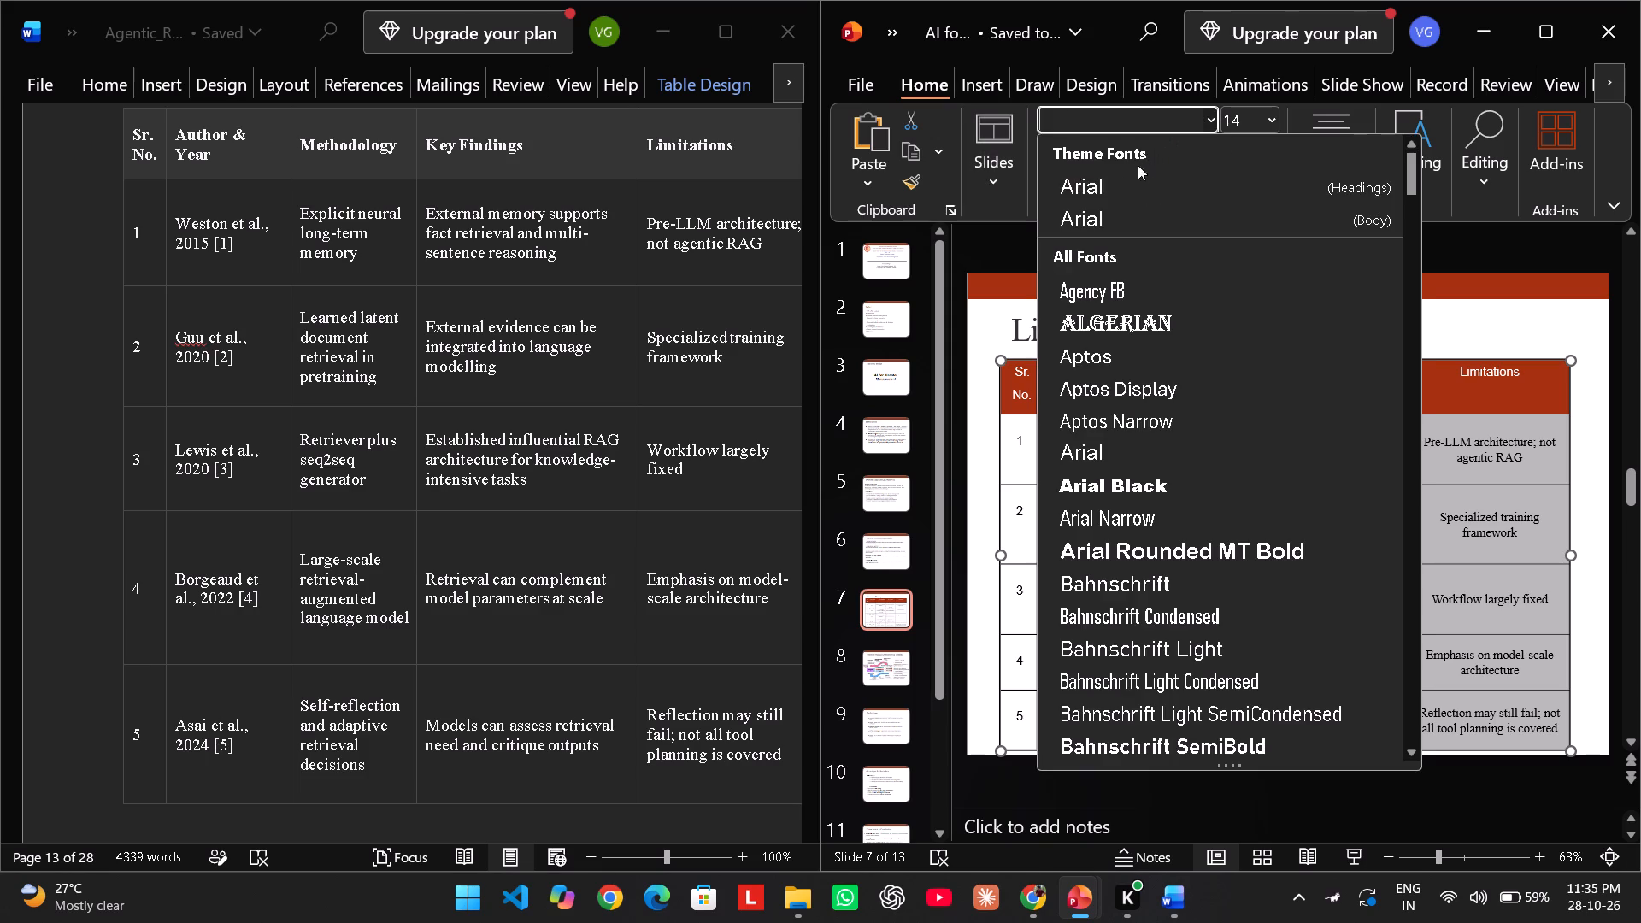
pyautogui.click(1112, 212)
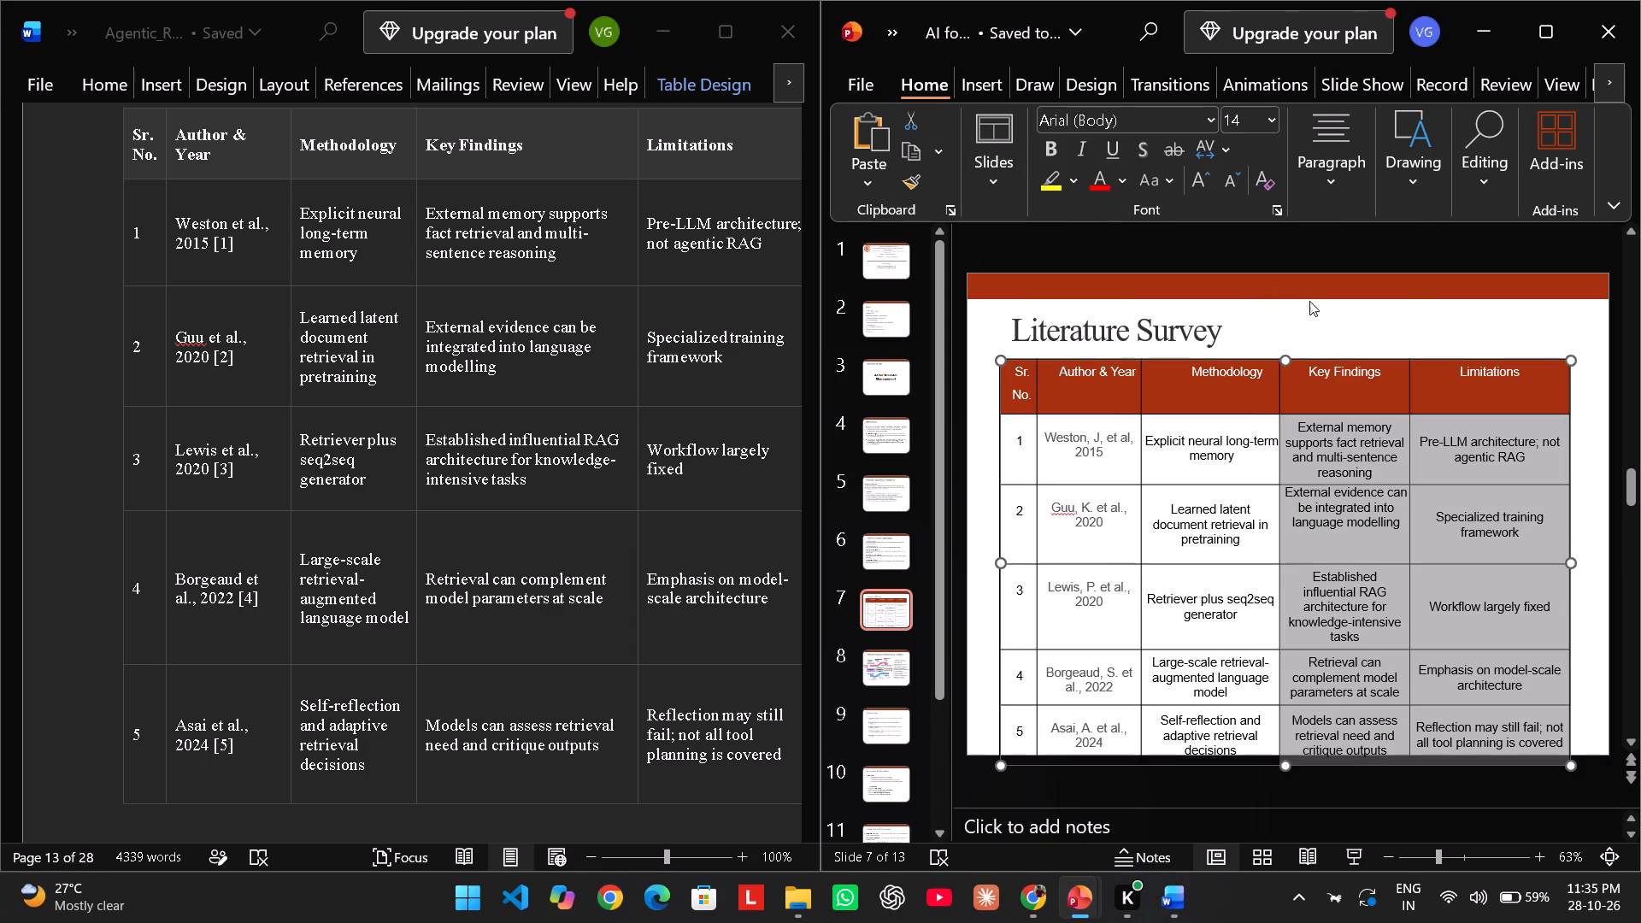
pyautogui.click(1309, 302)
pyautogui.scroll(-1, 1417, 520)
pyautogui.scroll(1, 1417, 520)
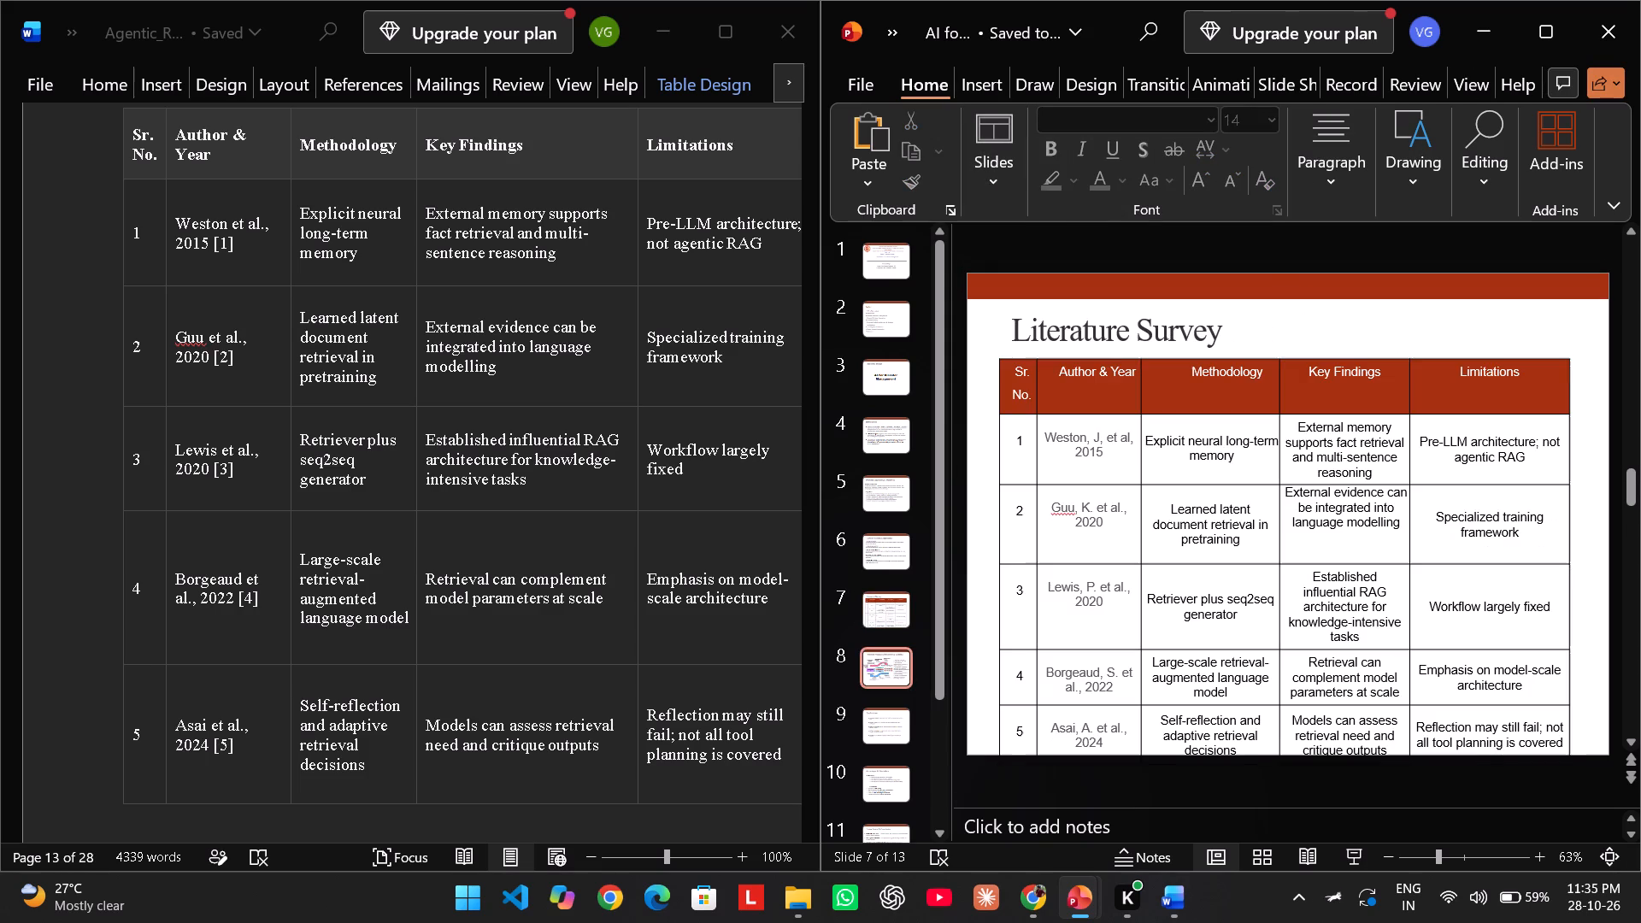
# Insert a blank line above the Key Findings text in row 2 of the slide's table.
pyautogui.click(1285, 494)
pyautogui.press('Return')
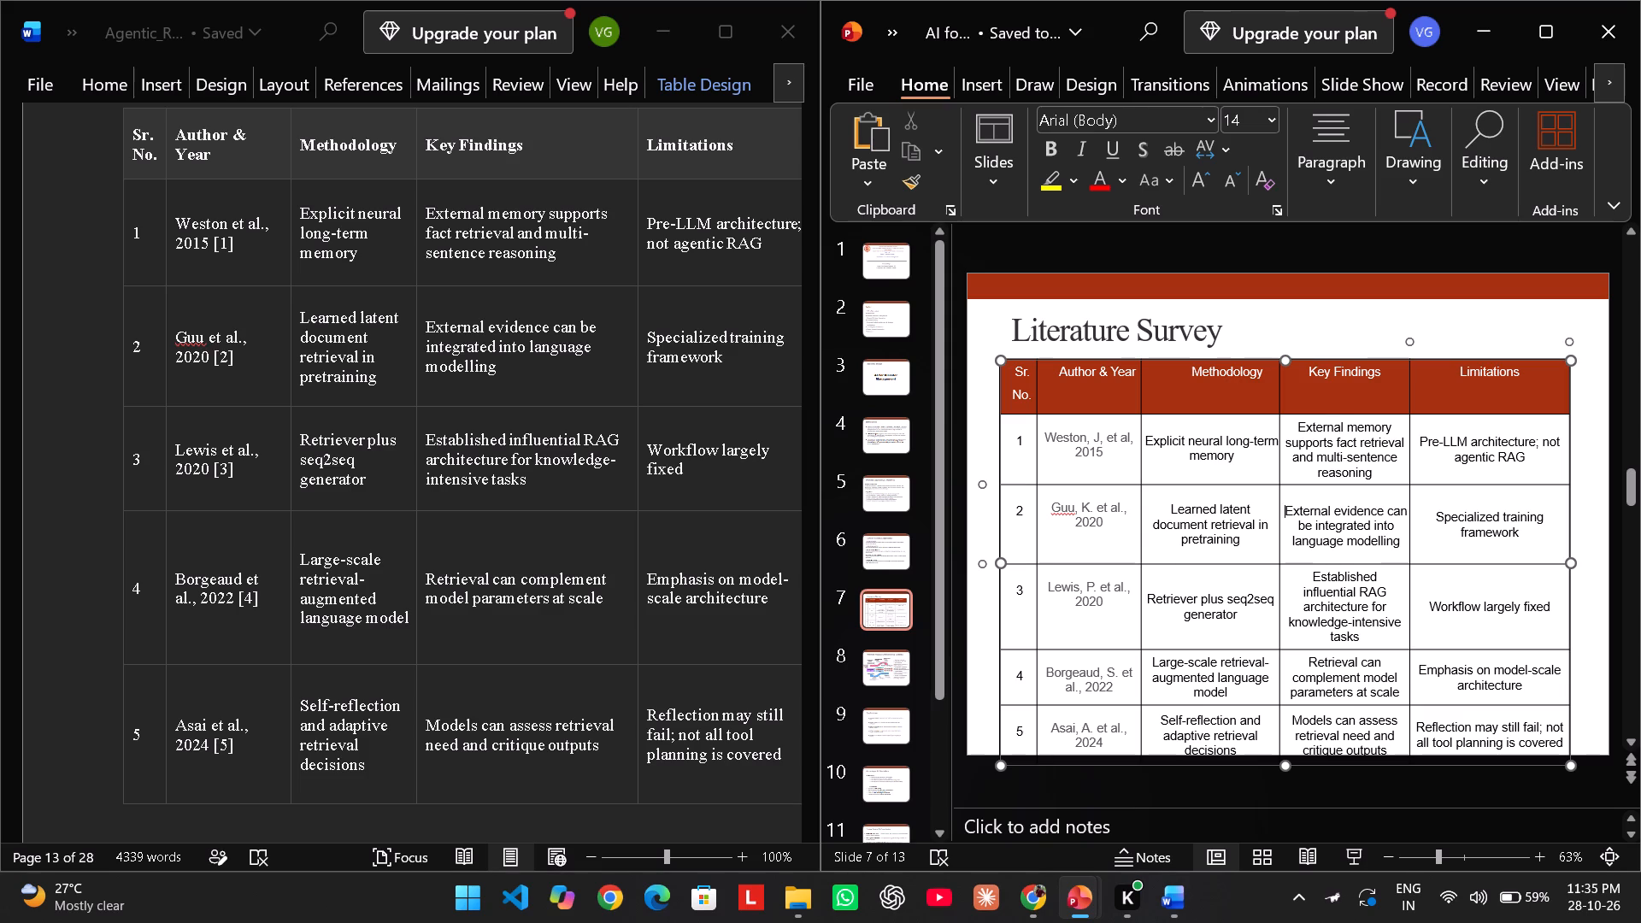
pyautogui.scroll(-1, 1375, 573)
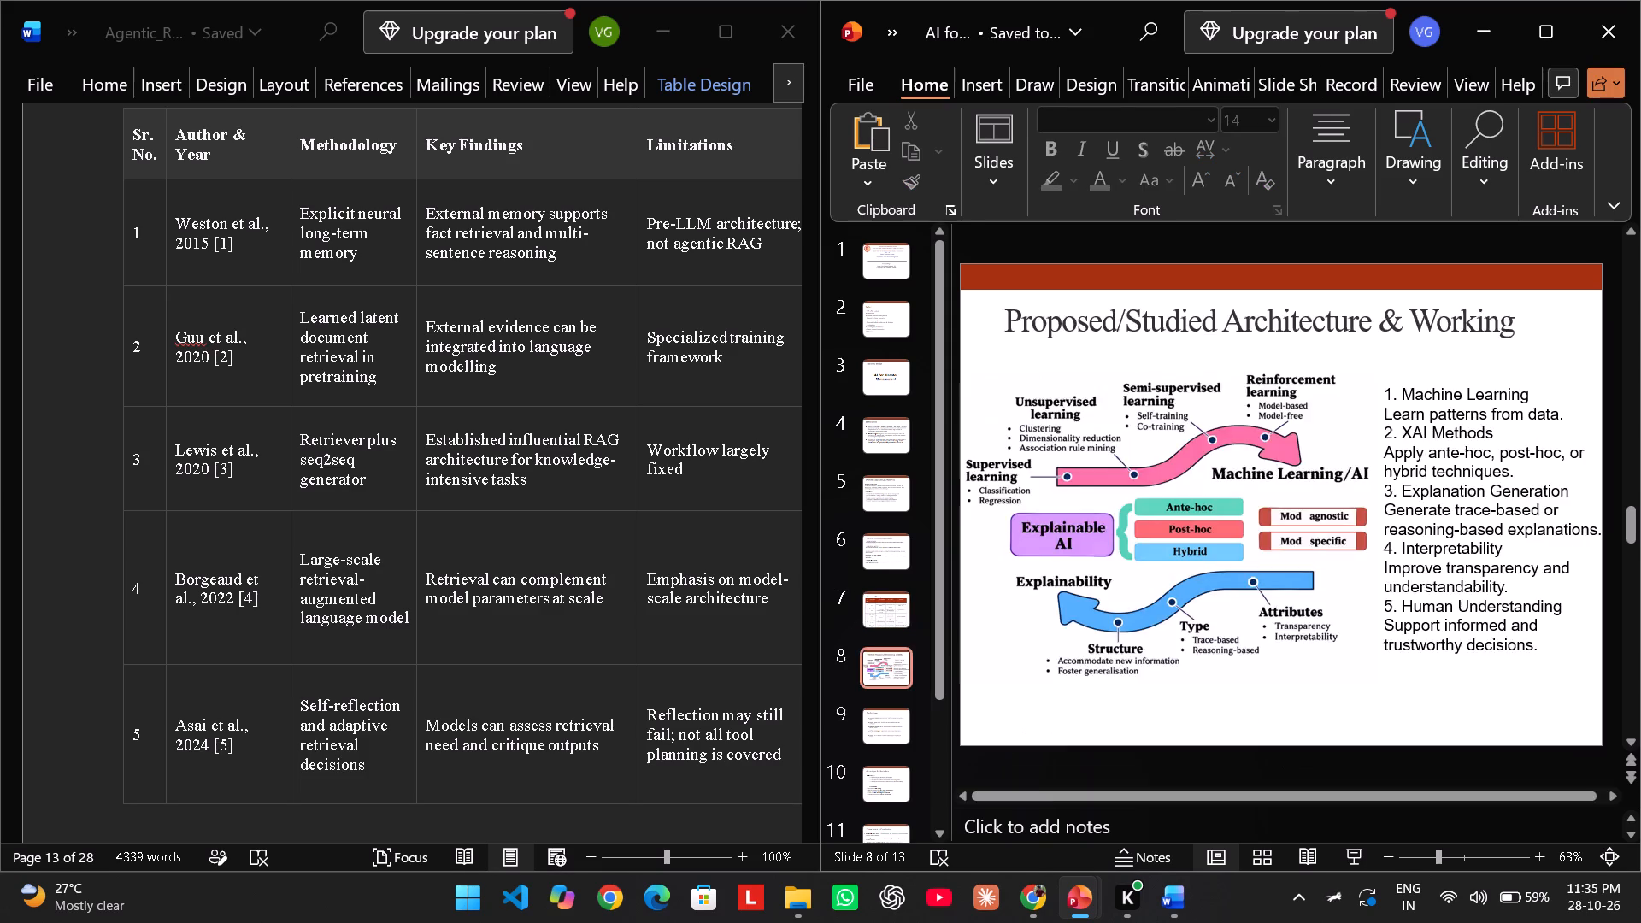
pyautogui.scroll(1, 1375, 574)
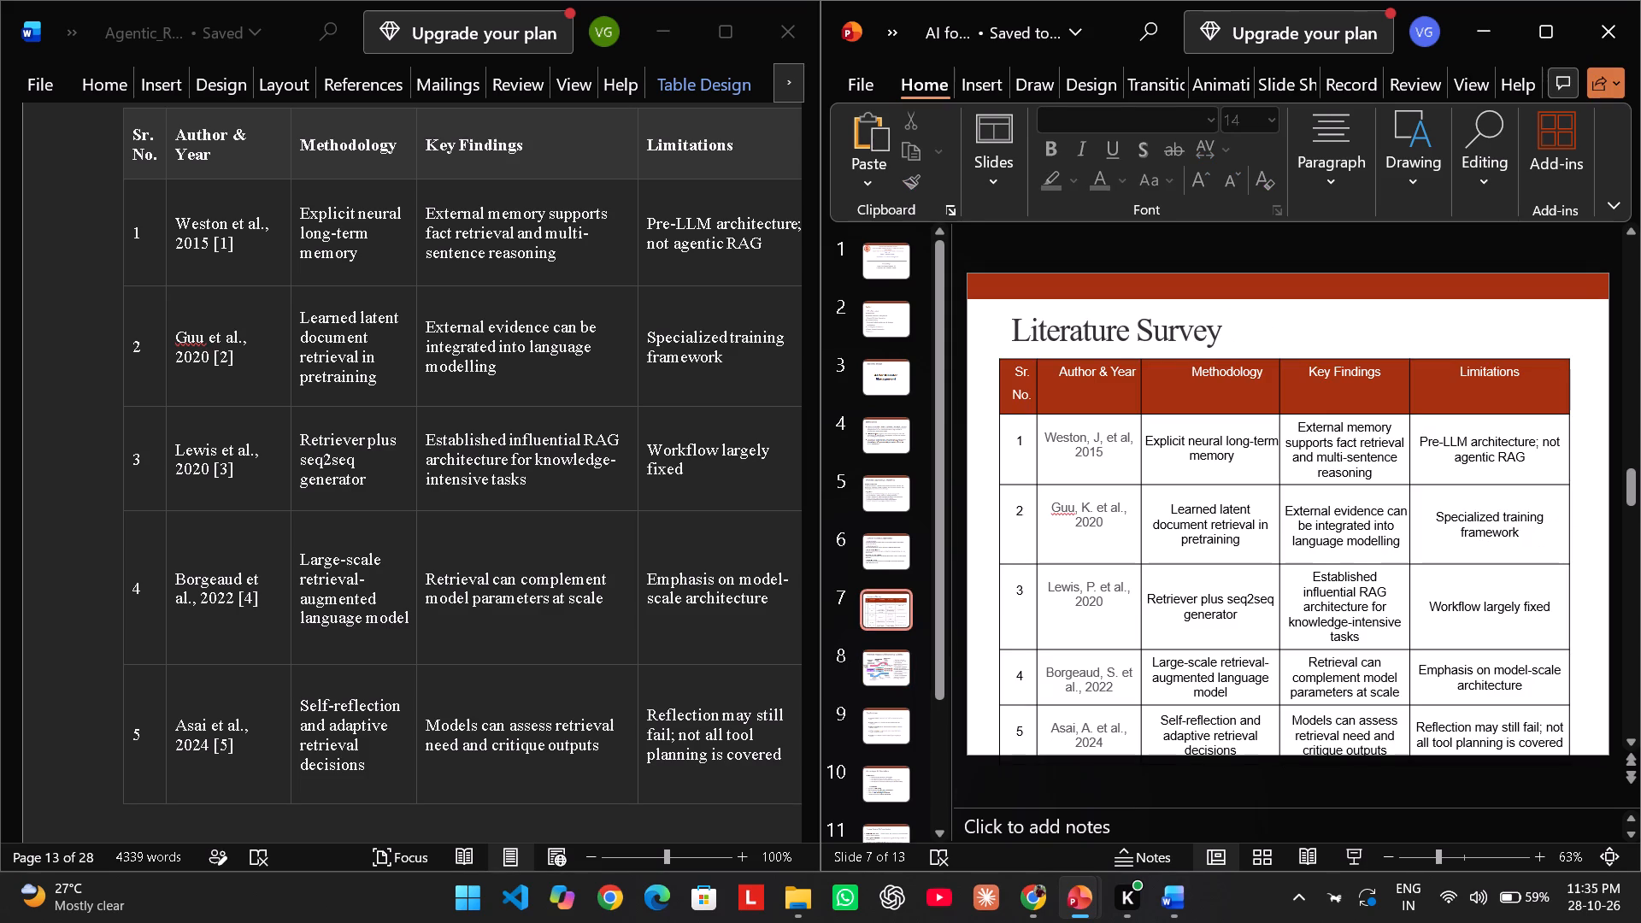
# Reduce the height of row 2 in the Literature Survey table by moving its bottom border up.
pyautogui.keyDown('ctrl'); pyautogui.scroll(-1, 1363, 588); pyautogui.keyUp('ctrl')
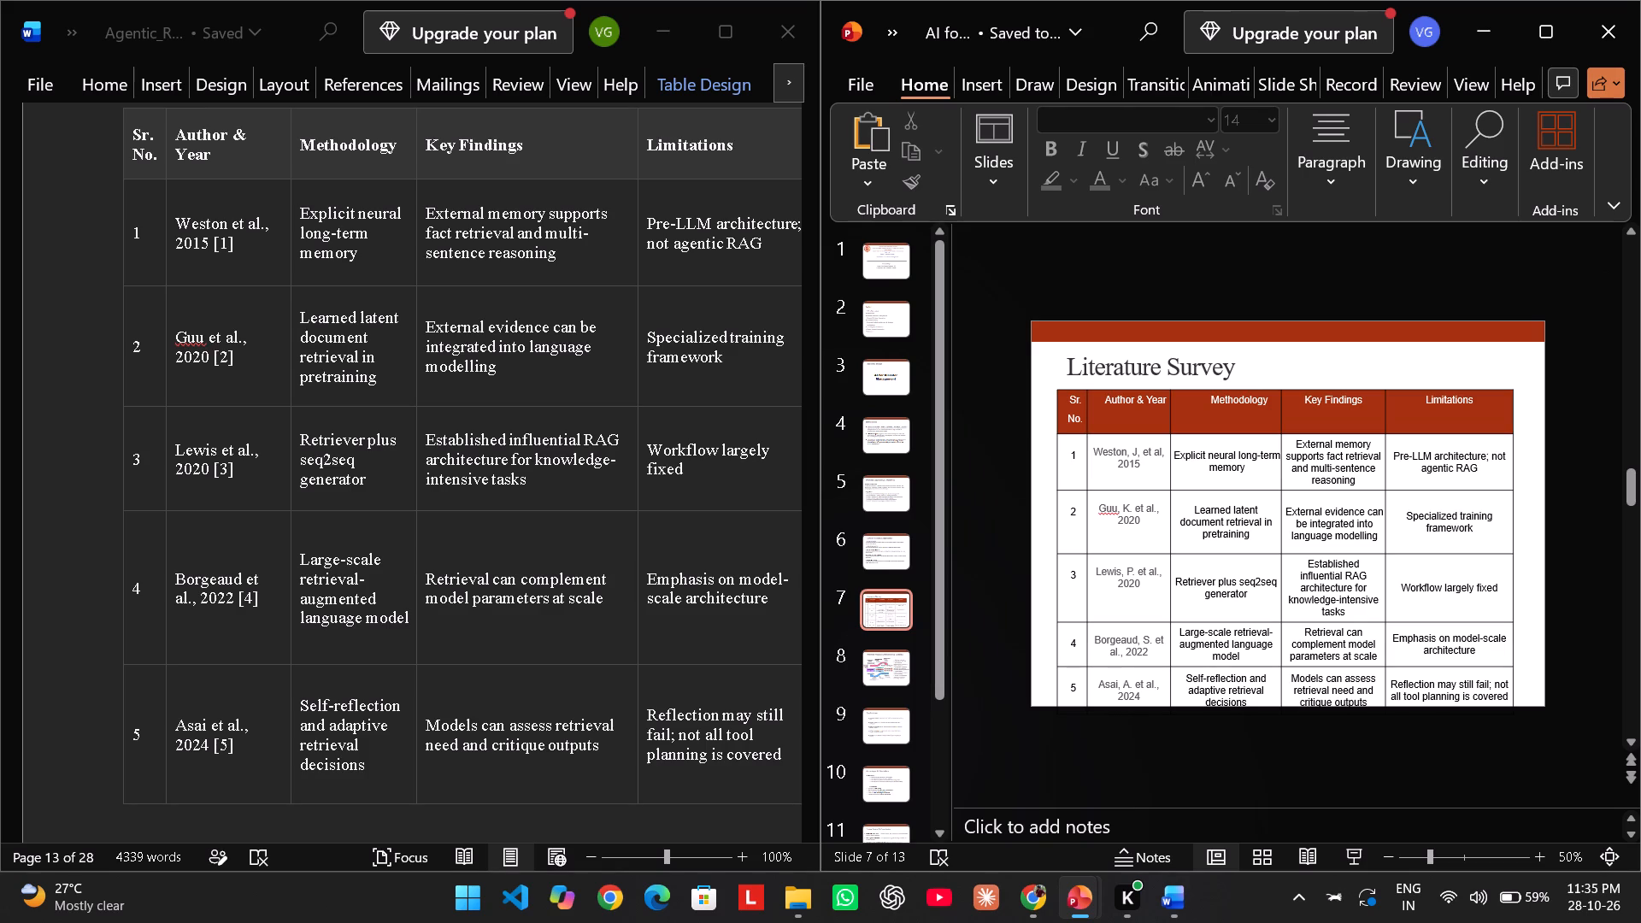
pyautogui.moveTo(1363, 556); pyautogui.dragTo(1363, 547)
pyautogui.click(1363, 618)
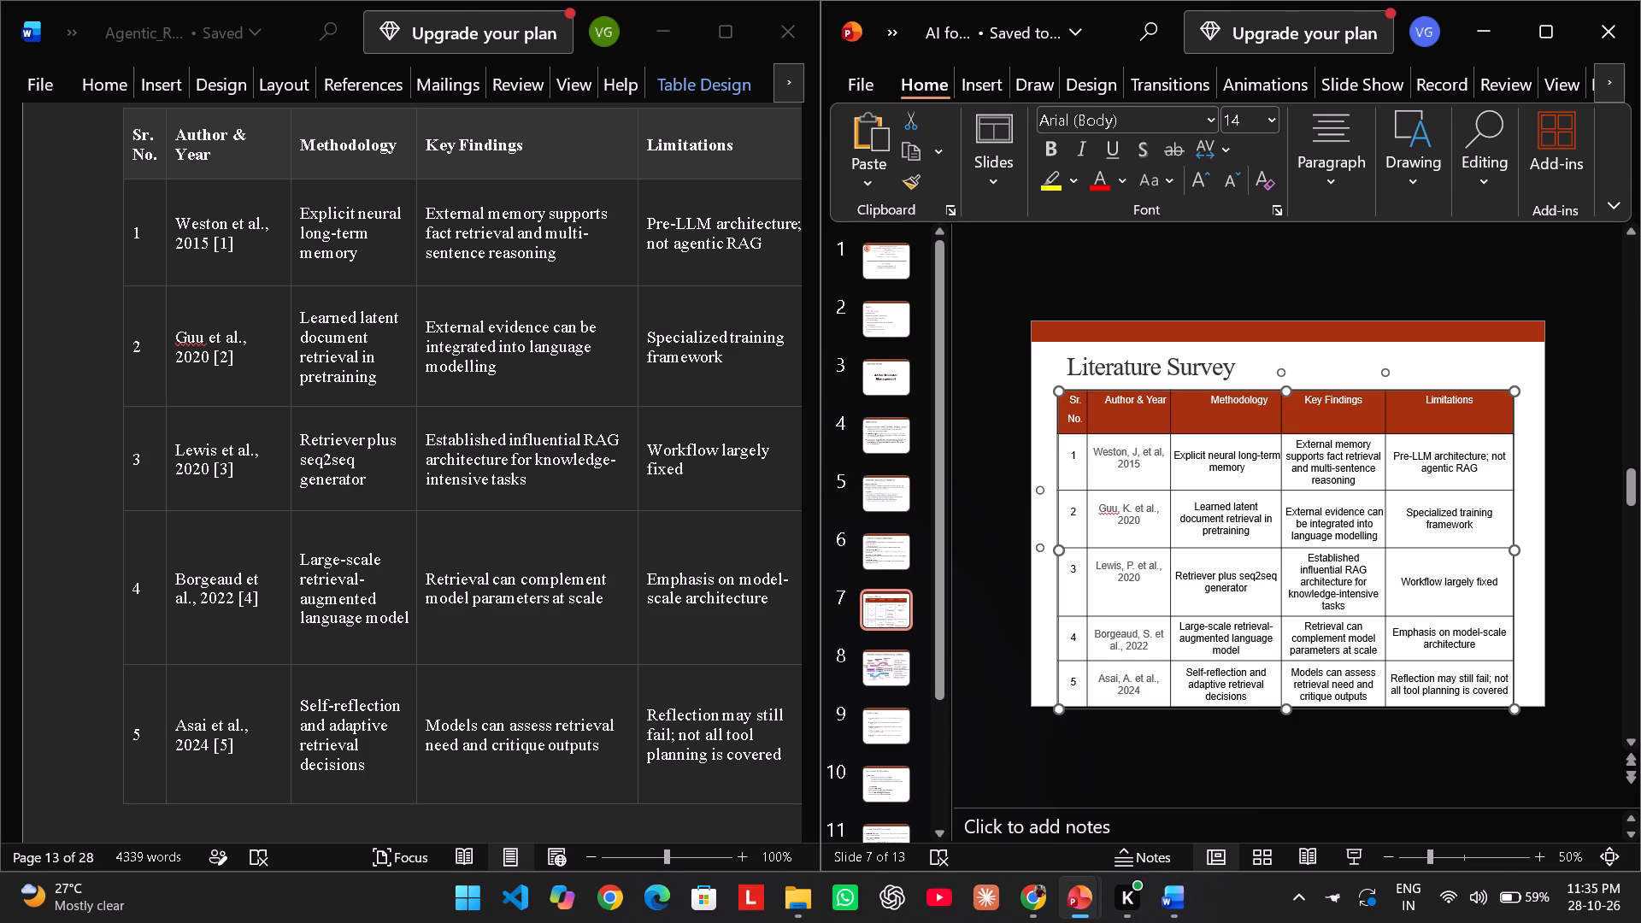
pyautogui.moveTo(1345, 550); pyautogui.dragTo(1345, 542)
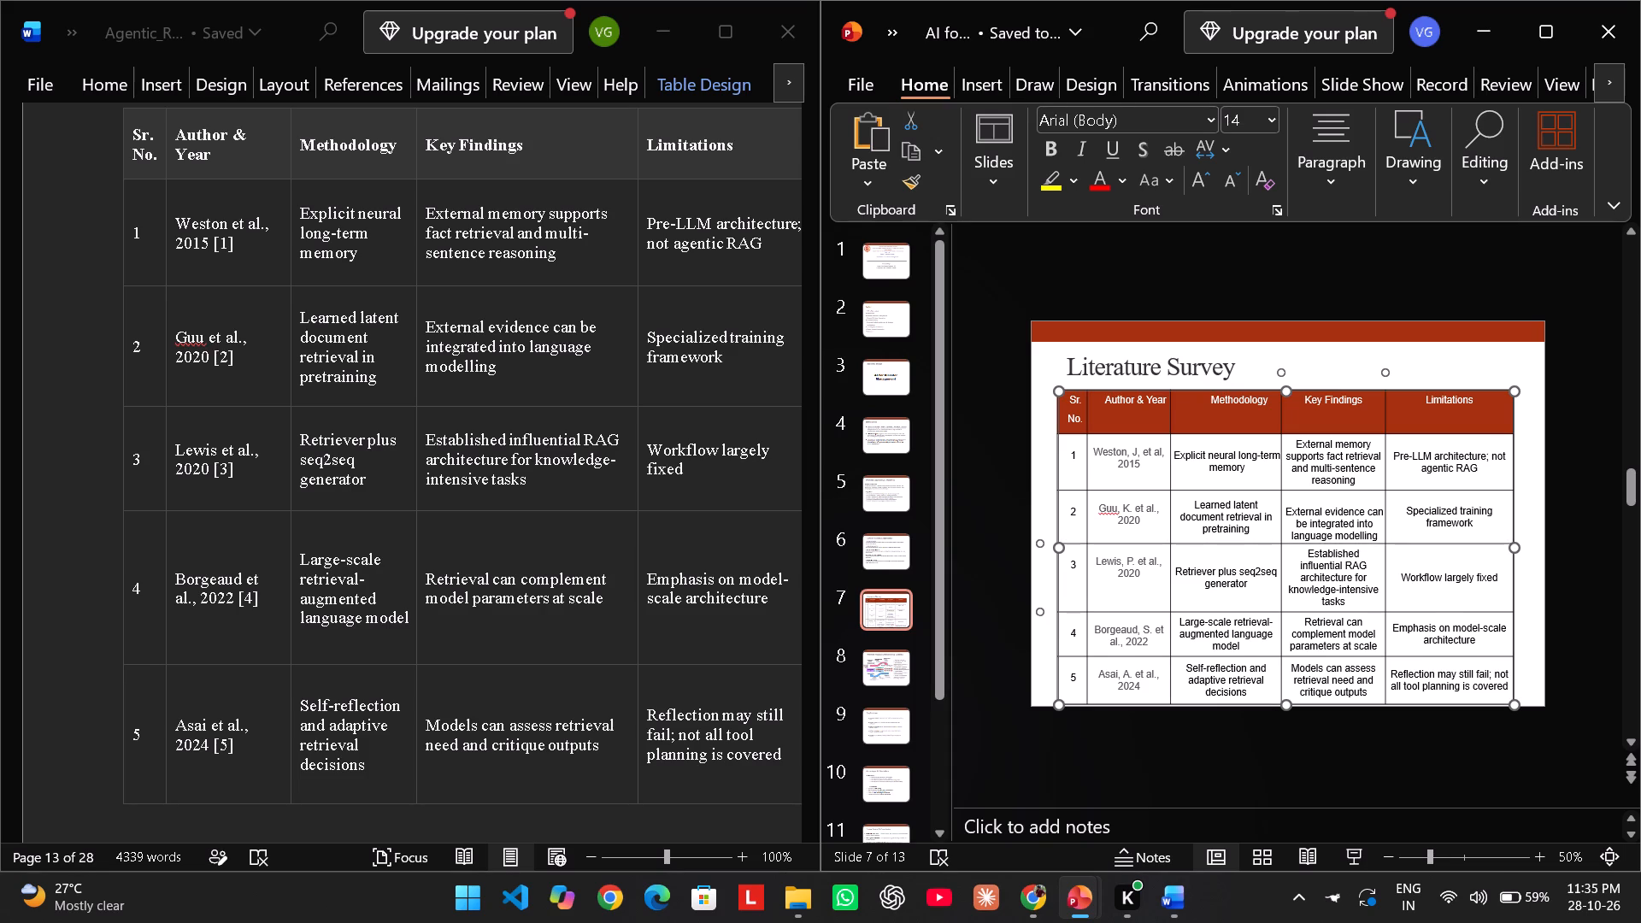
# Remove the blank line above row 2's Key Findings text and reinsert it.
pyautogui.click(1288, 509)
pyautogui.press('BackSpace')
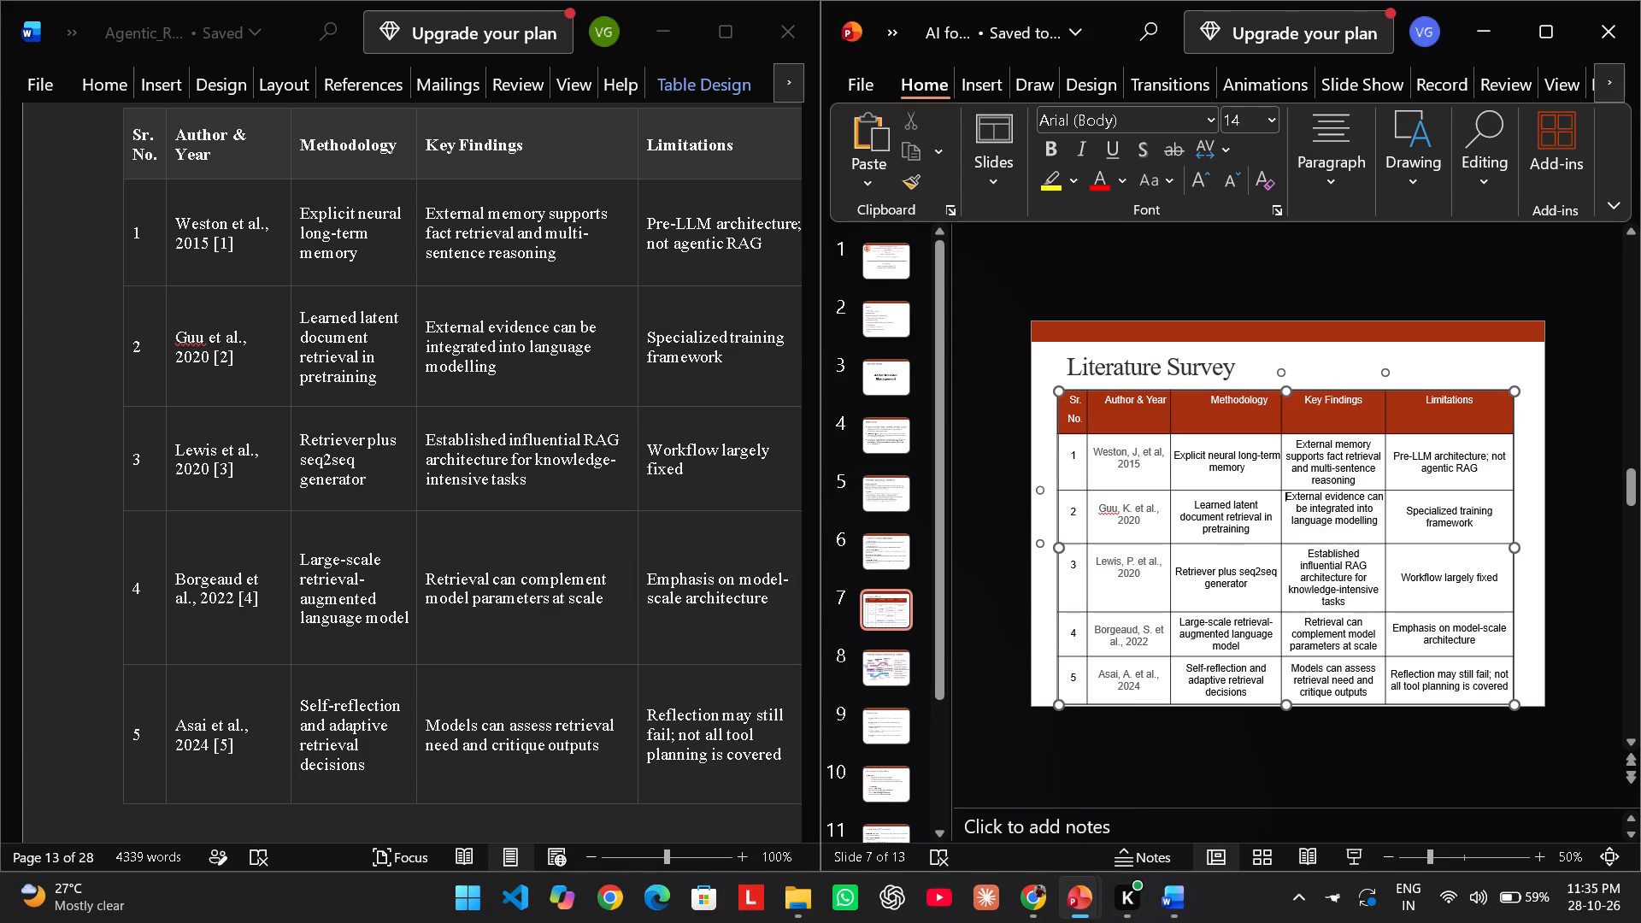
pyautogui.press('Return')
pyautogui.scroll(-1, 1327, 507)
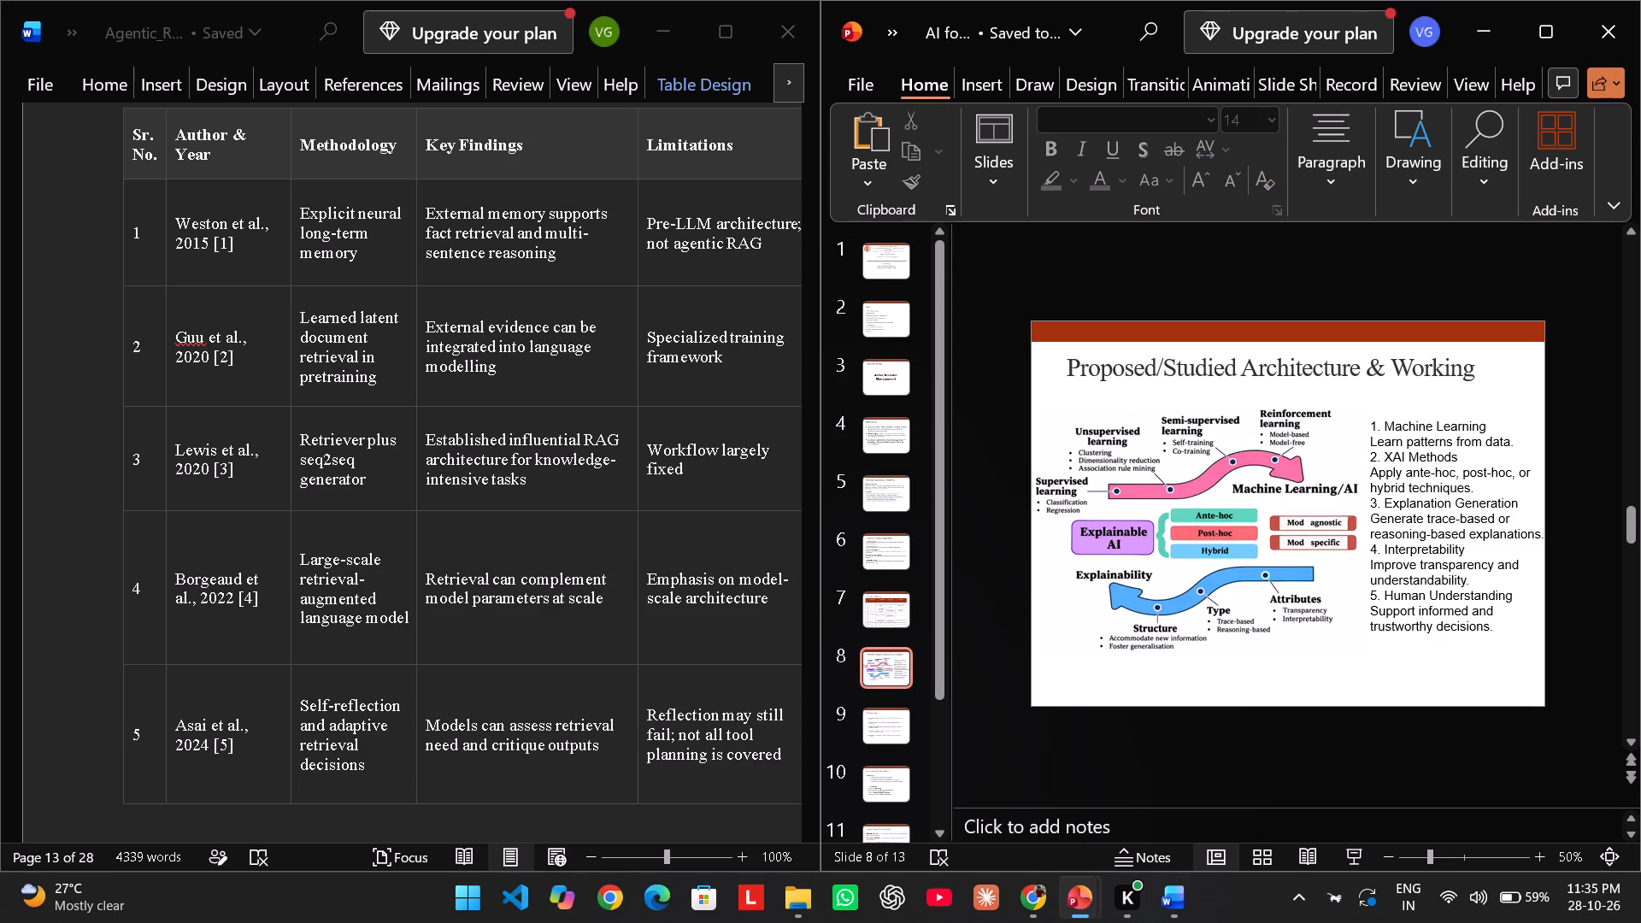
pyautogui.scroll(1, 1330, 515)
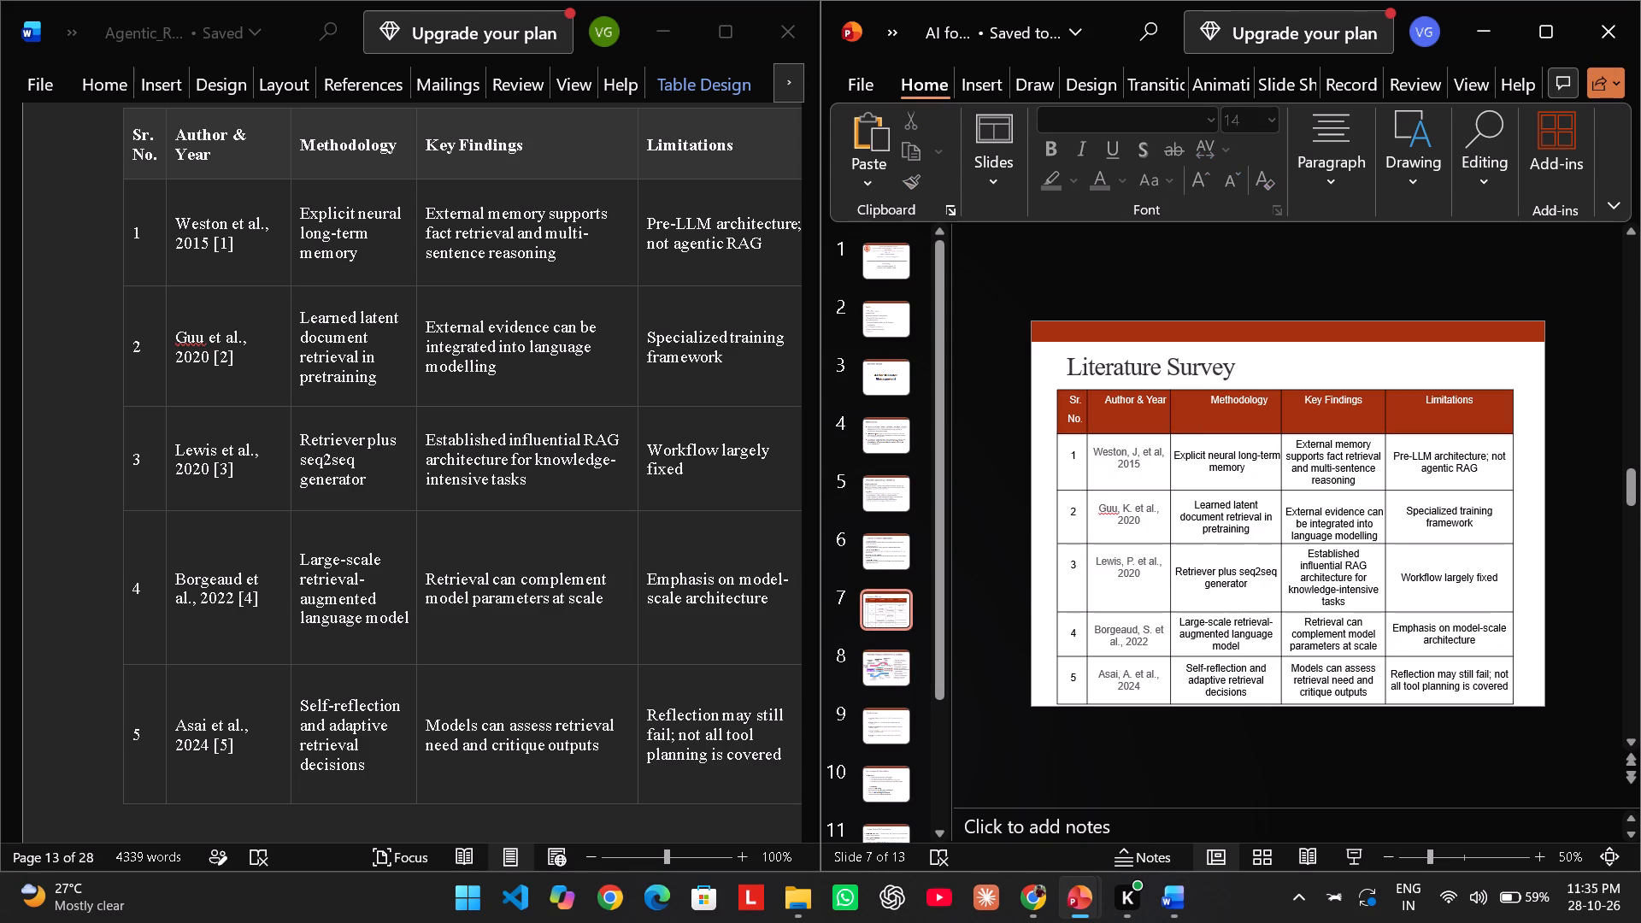
# Pull the table's bottom edge up slightly and try to reduce the heights of rows 1 and 4.
pyautogui.click(1287, 703)
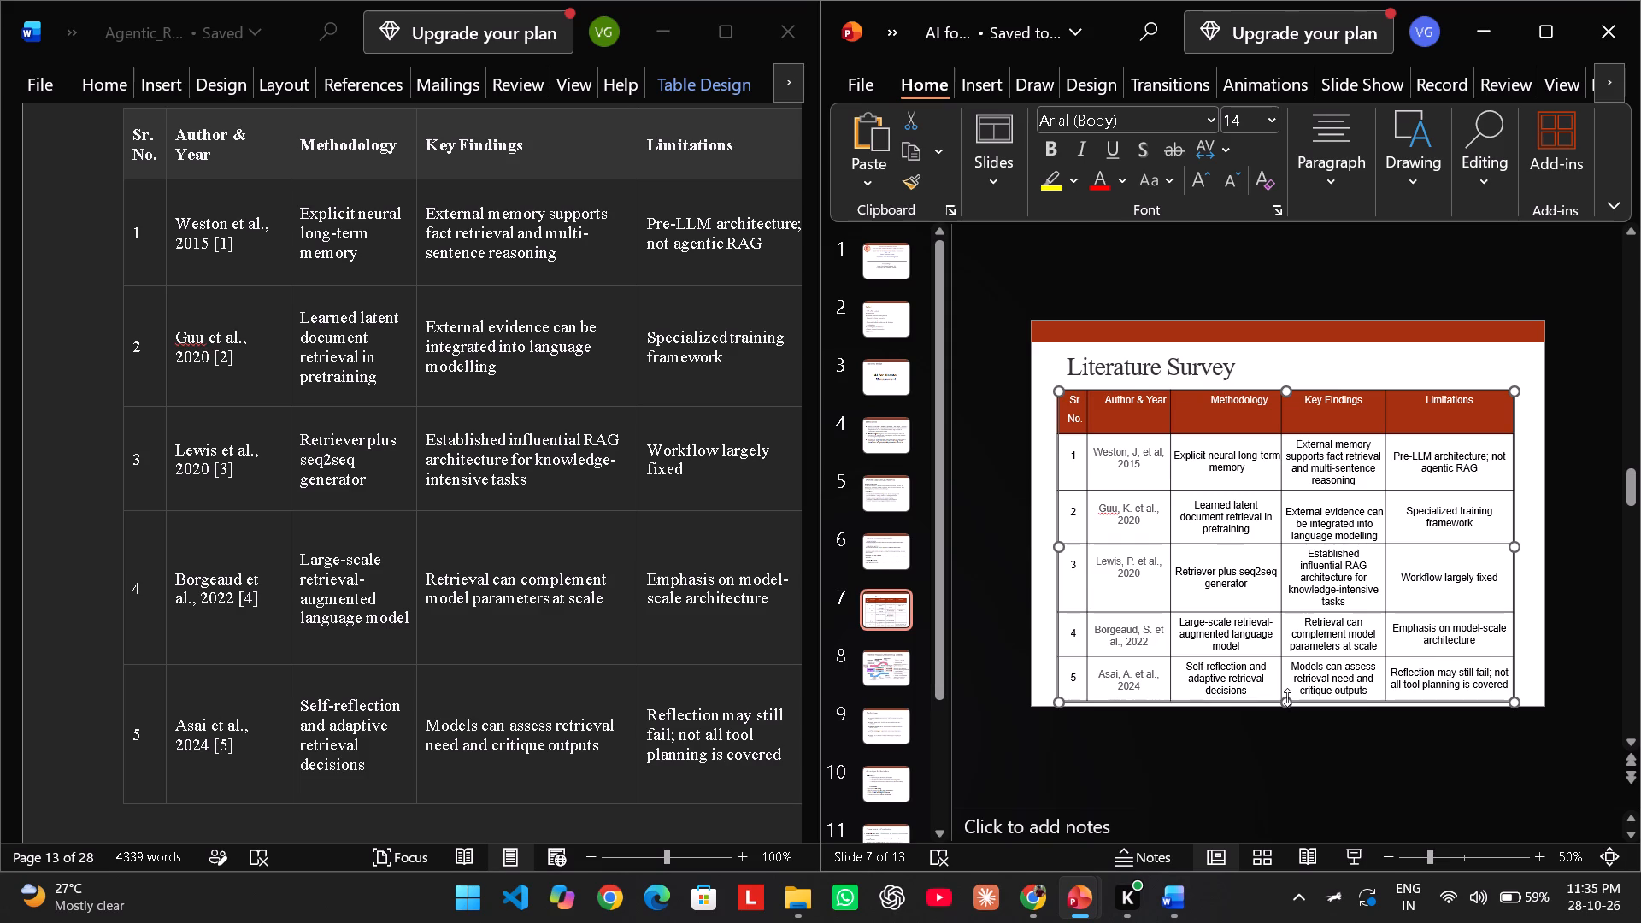
pyautogui.click(1214, 492)
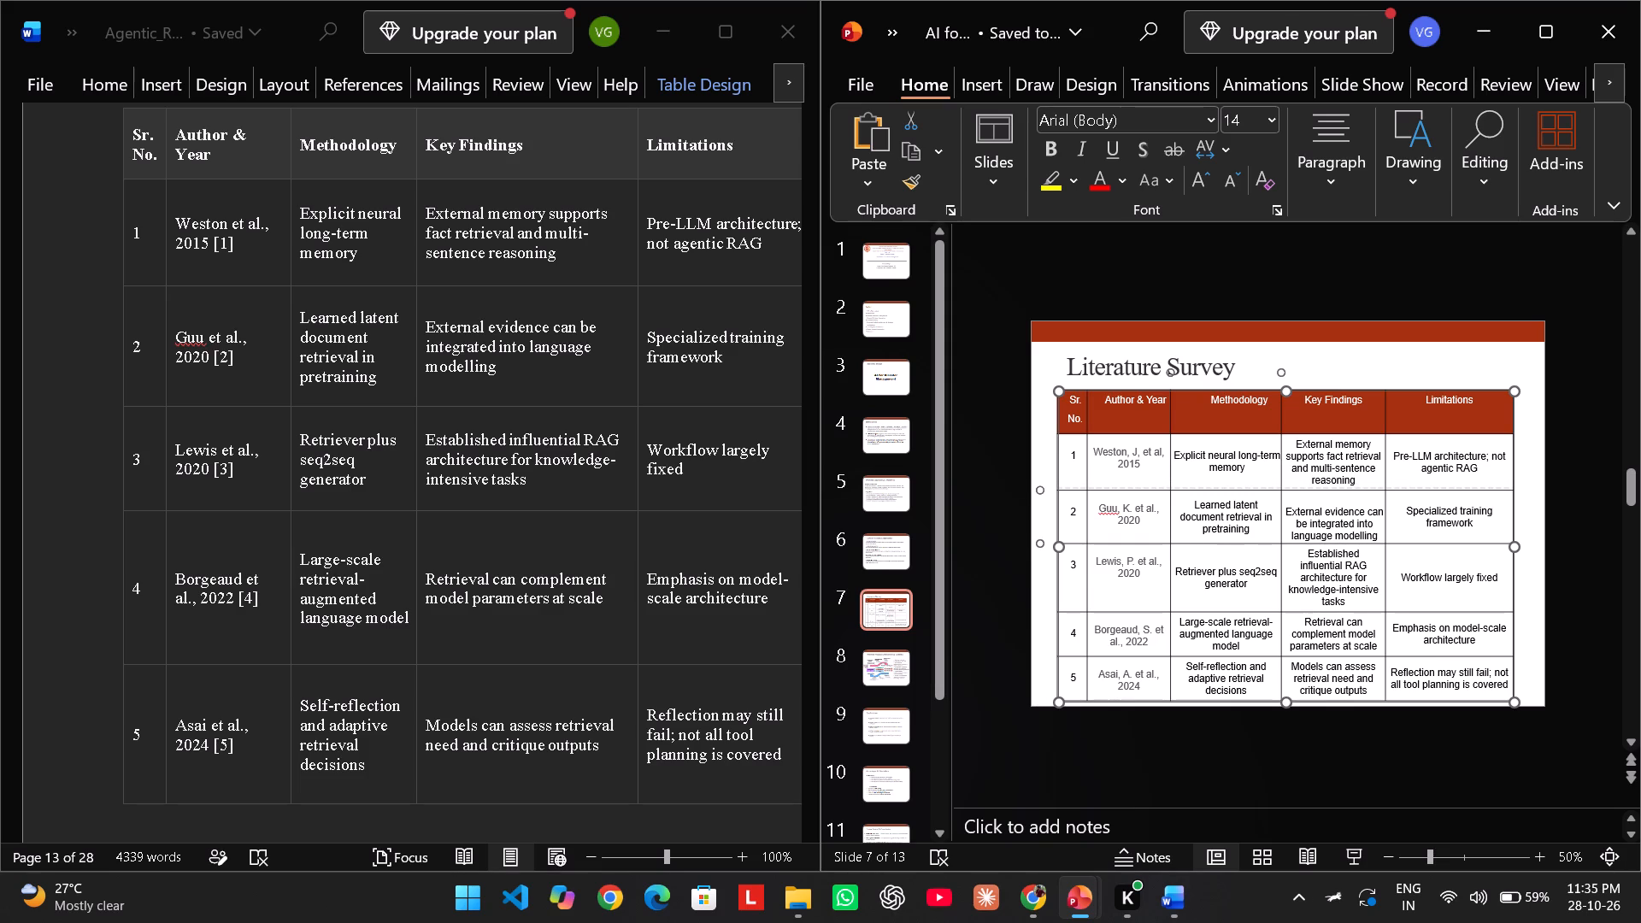
pyautogui.click(1213, 487)
pyautogui.moveTo(1212, 492); pyautogui.dragTo(1212, 485)
pyautogui.click(1245, 611)
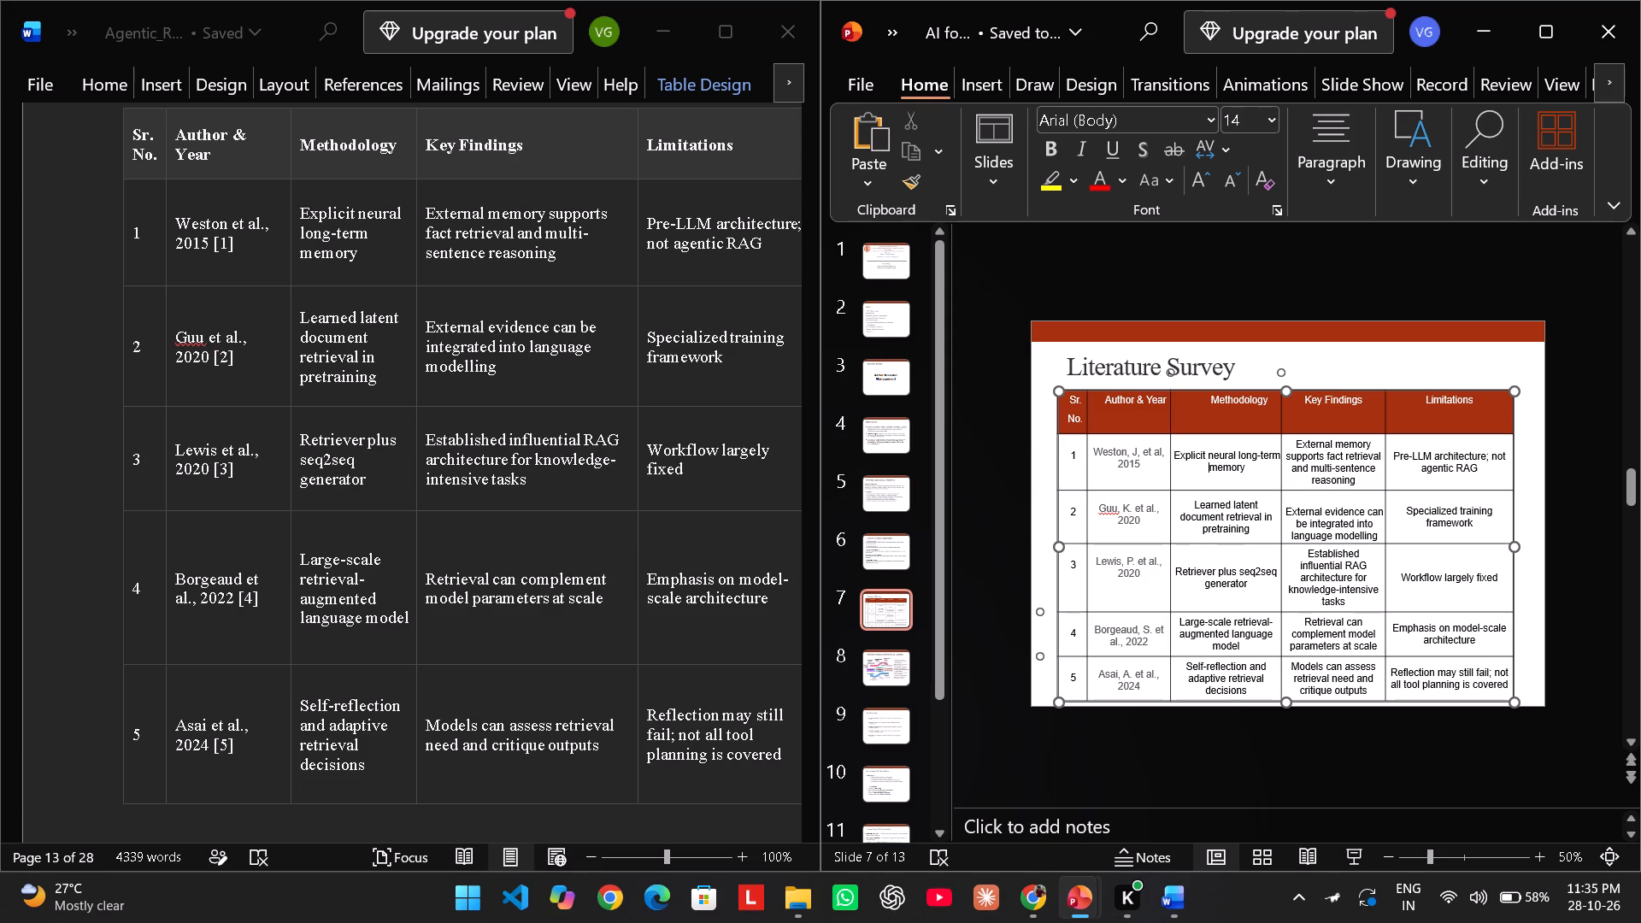
pyautogui.moveTo(1253, 659); pyautogui.dragTo(1253, 651)
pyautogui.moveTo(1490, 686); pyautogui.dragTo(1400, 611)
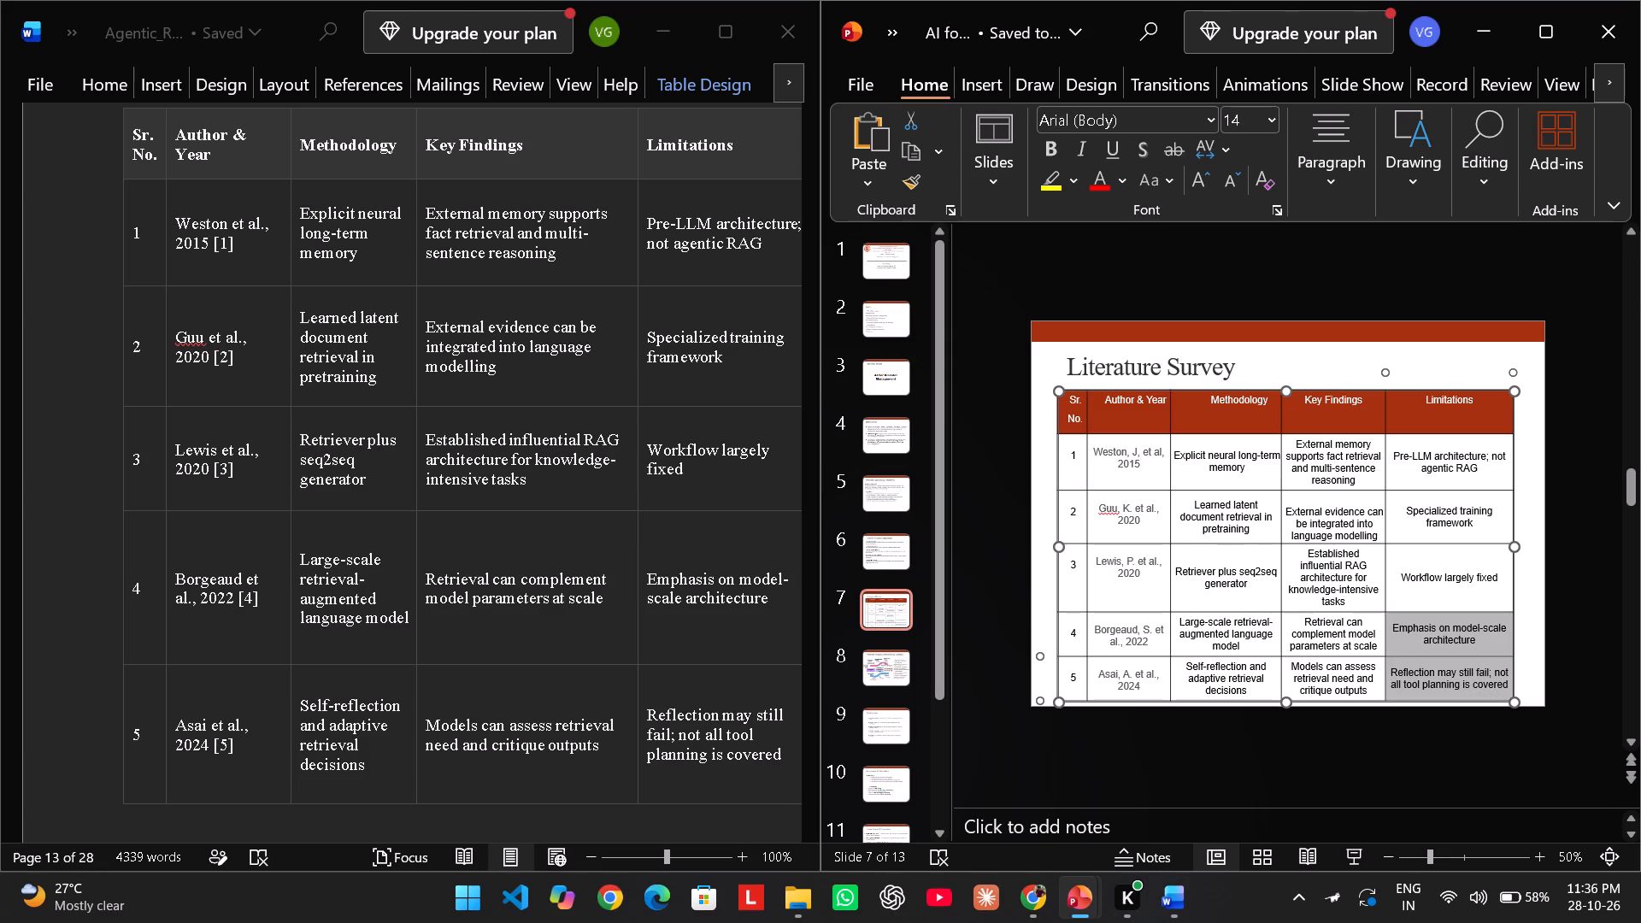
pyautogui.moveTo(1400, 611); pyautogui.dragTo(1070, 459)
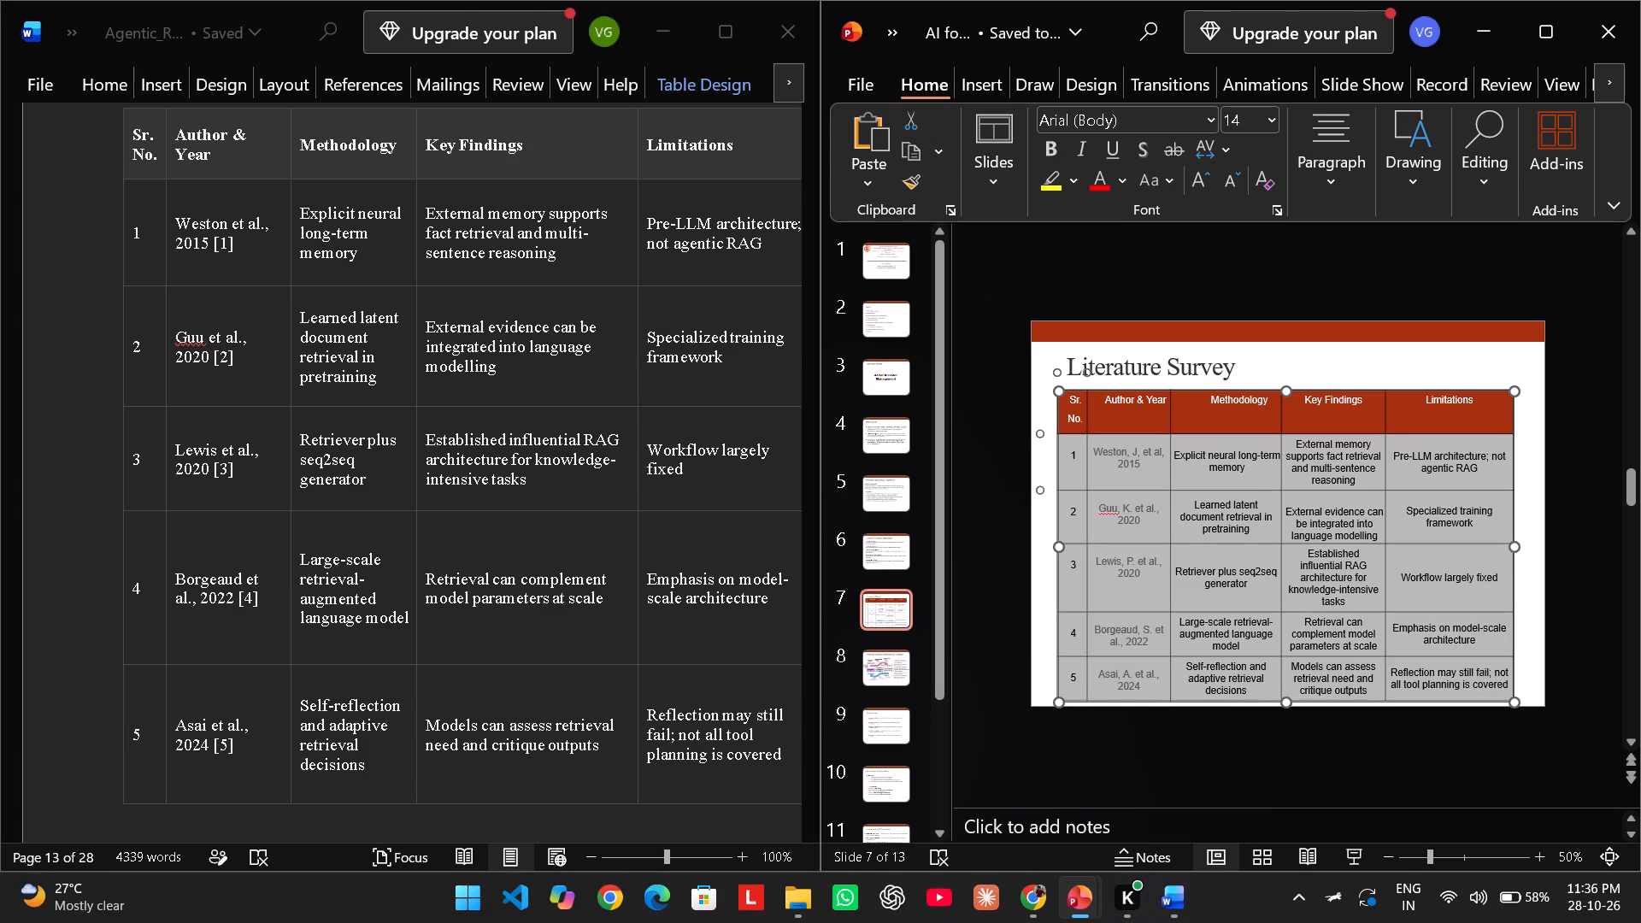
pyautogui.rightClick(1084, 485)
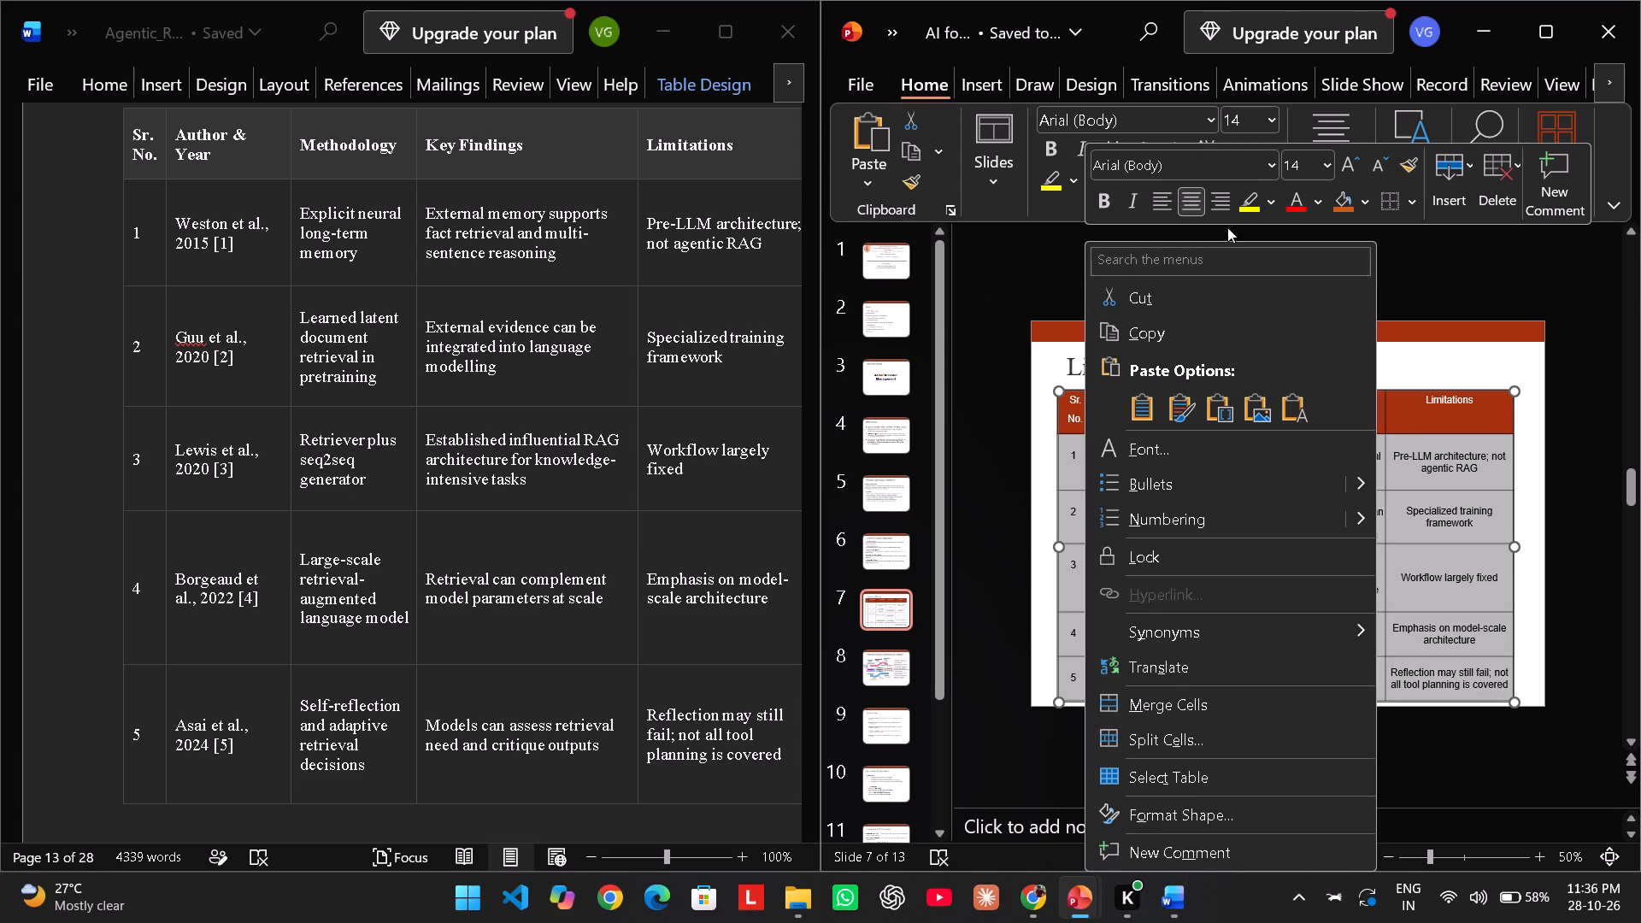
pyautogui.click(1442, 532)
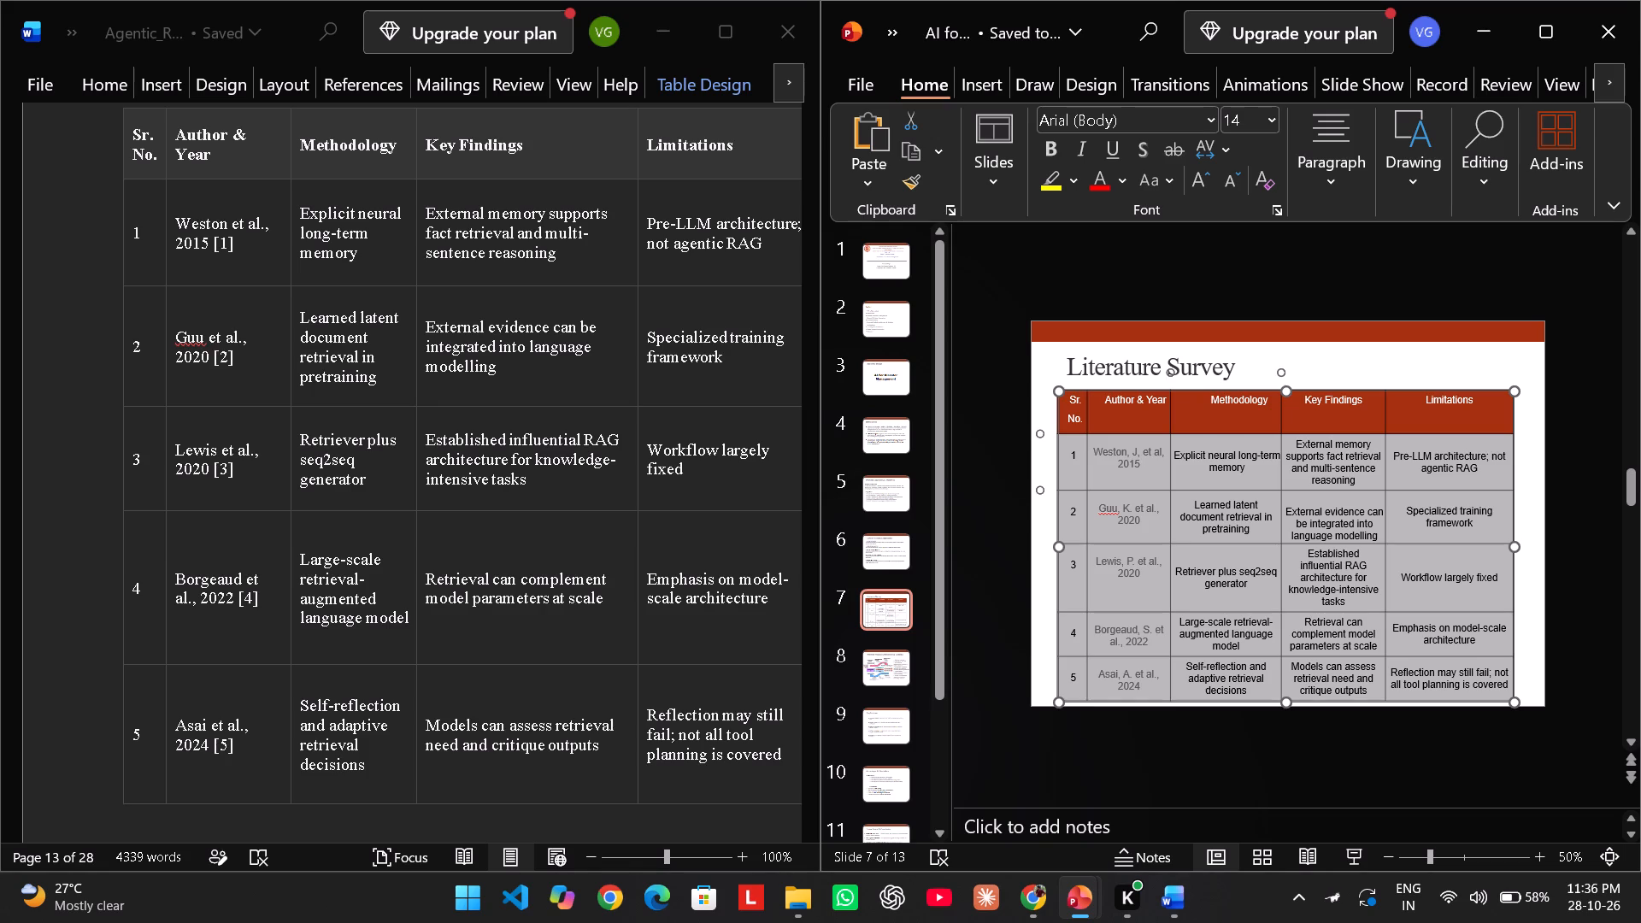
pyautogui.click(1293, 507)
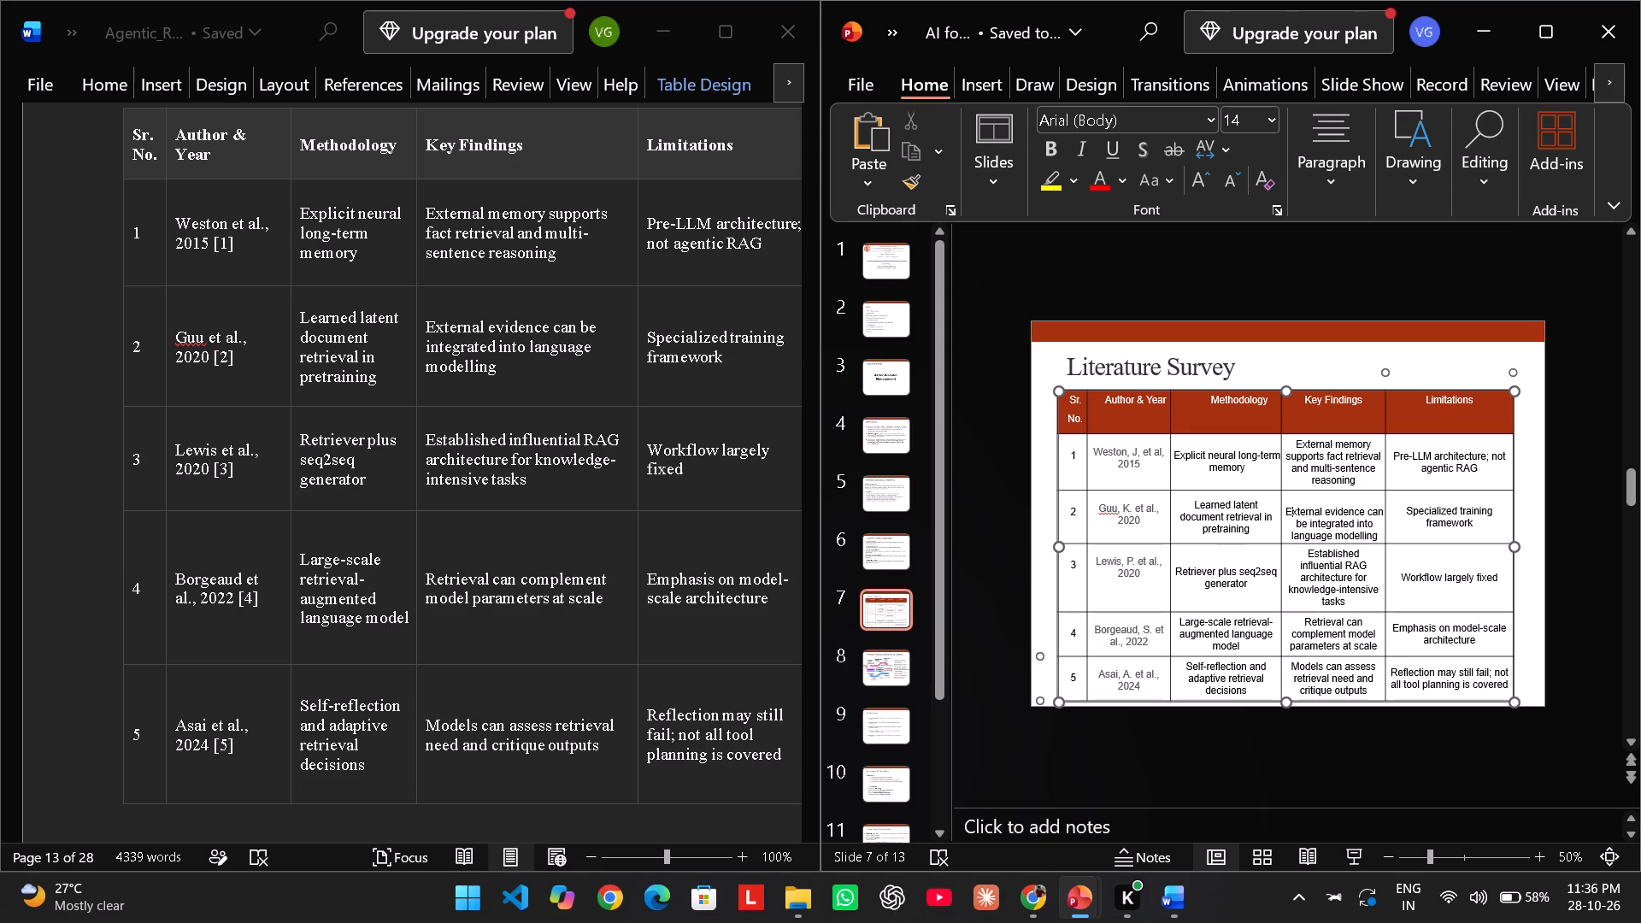
# Copy all cells of the slide's Literature Survey table, including the header row.
pyautogui.moveTo(1503, 688); pyautogui.dragTo(1326, 479)
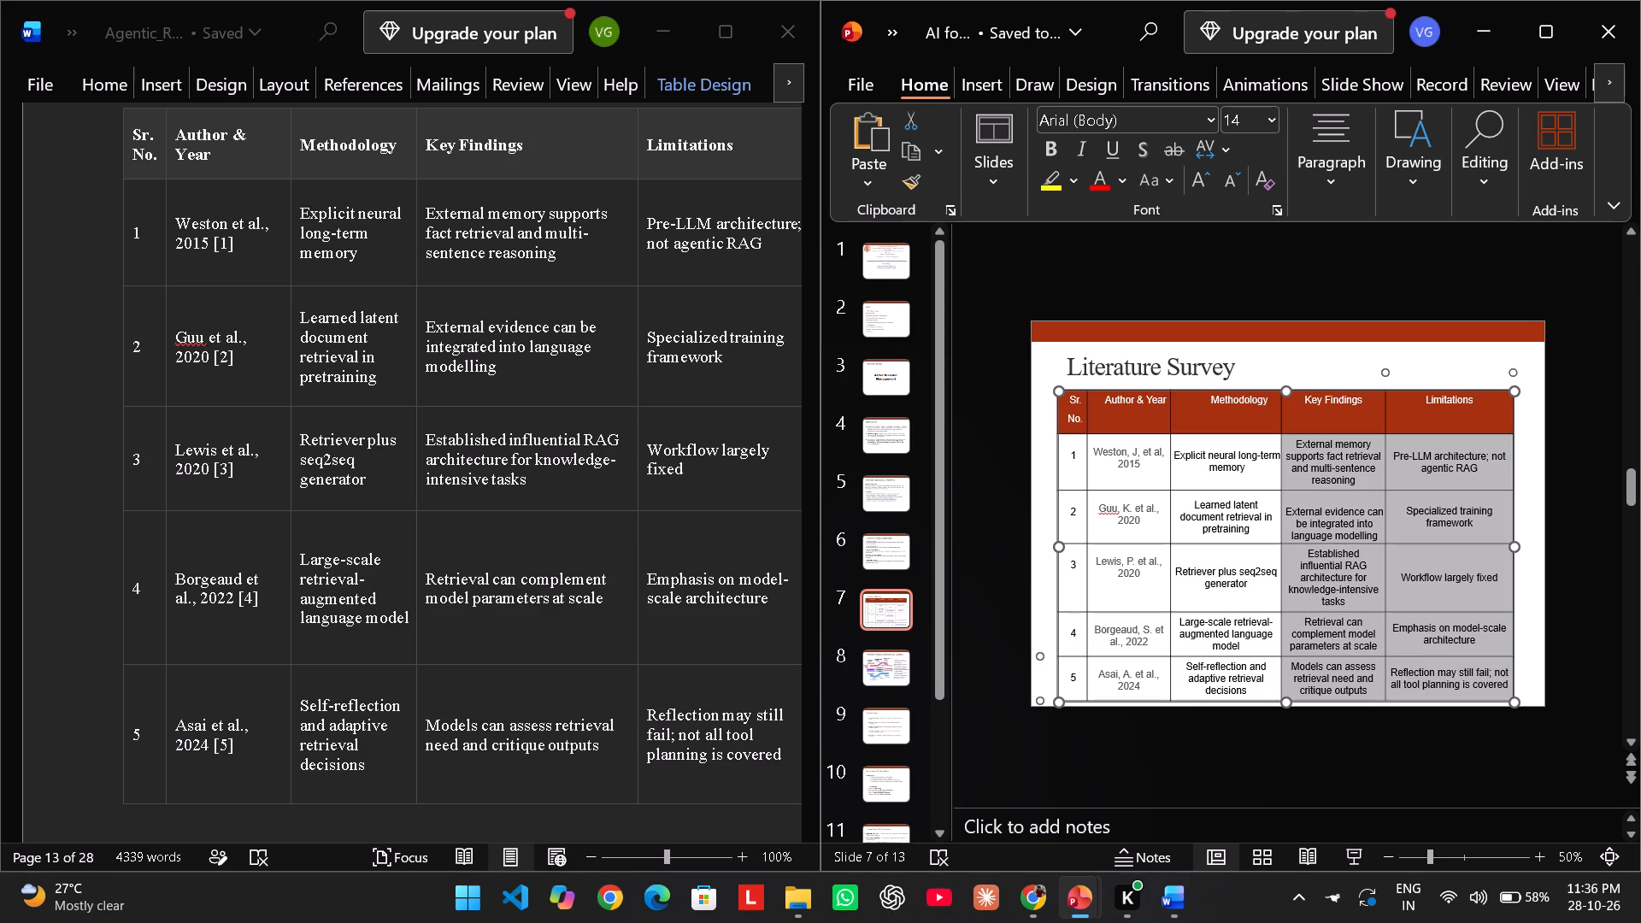
pyautogui.moveTo(1326, 479); pyautogui.dragTo(1061, 405)
pyautogui.rightClick(1072, 404)
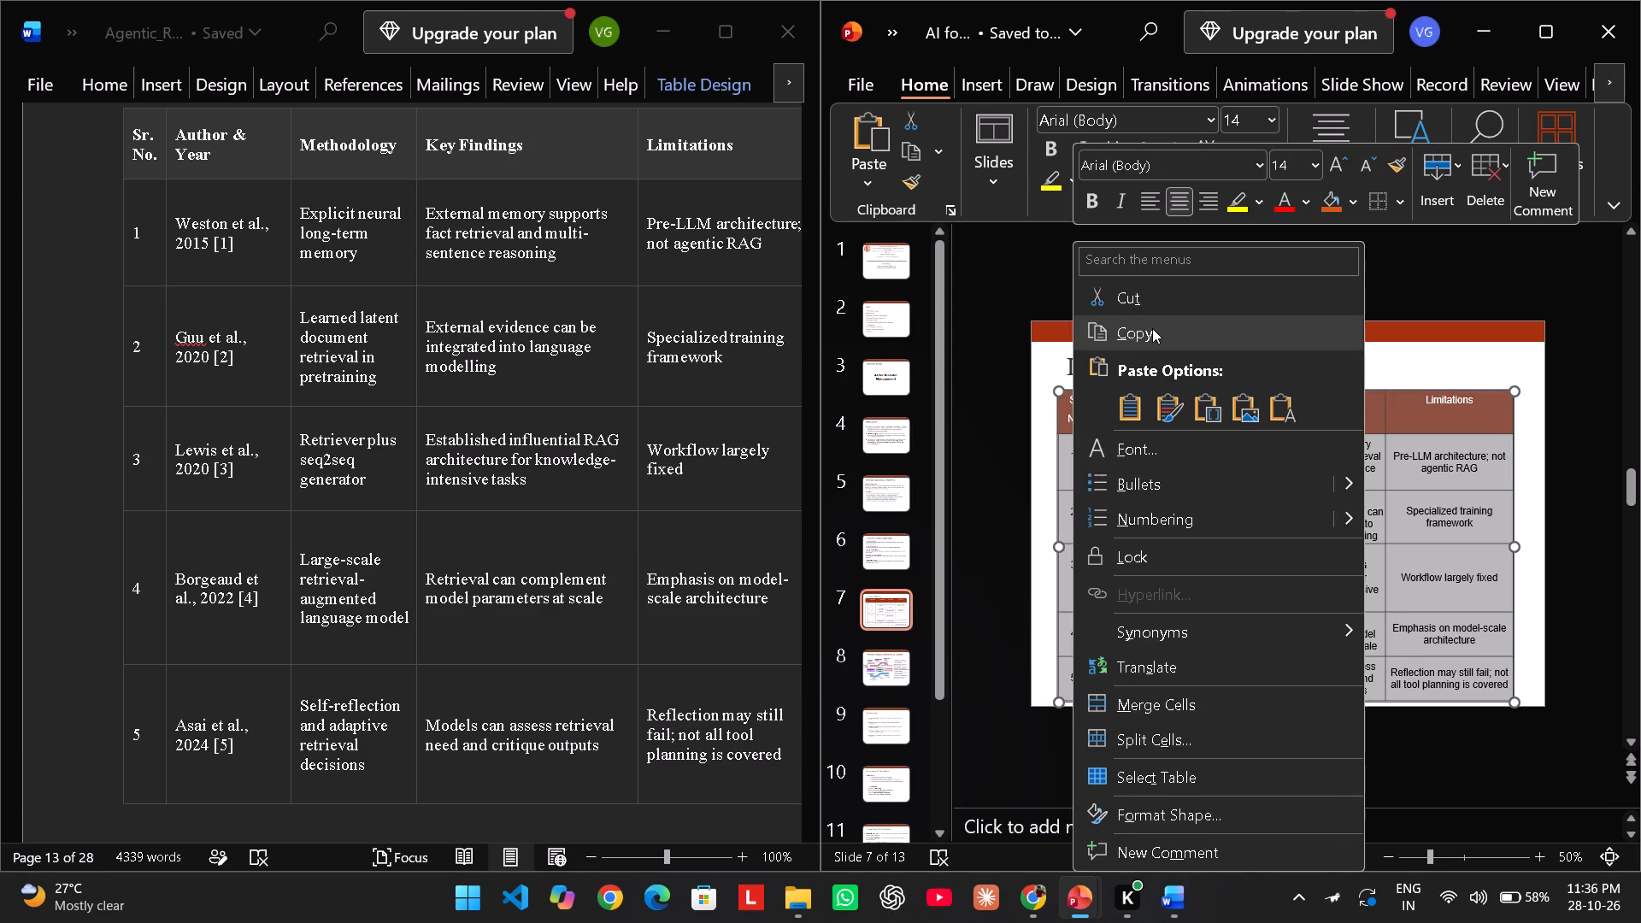
pyautogui.click(1152, 328)
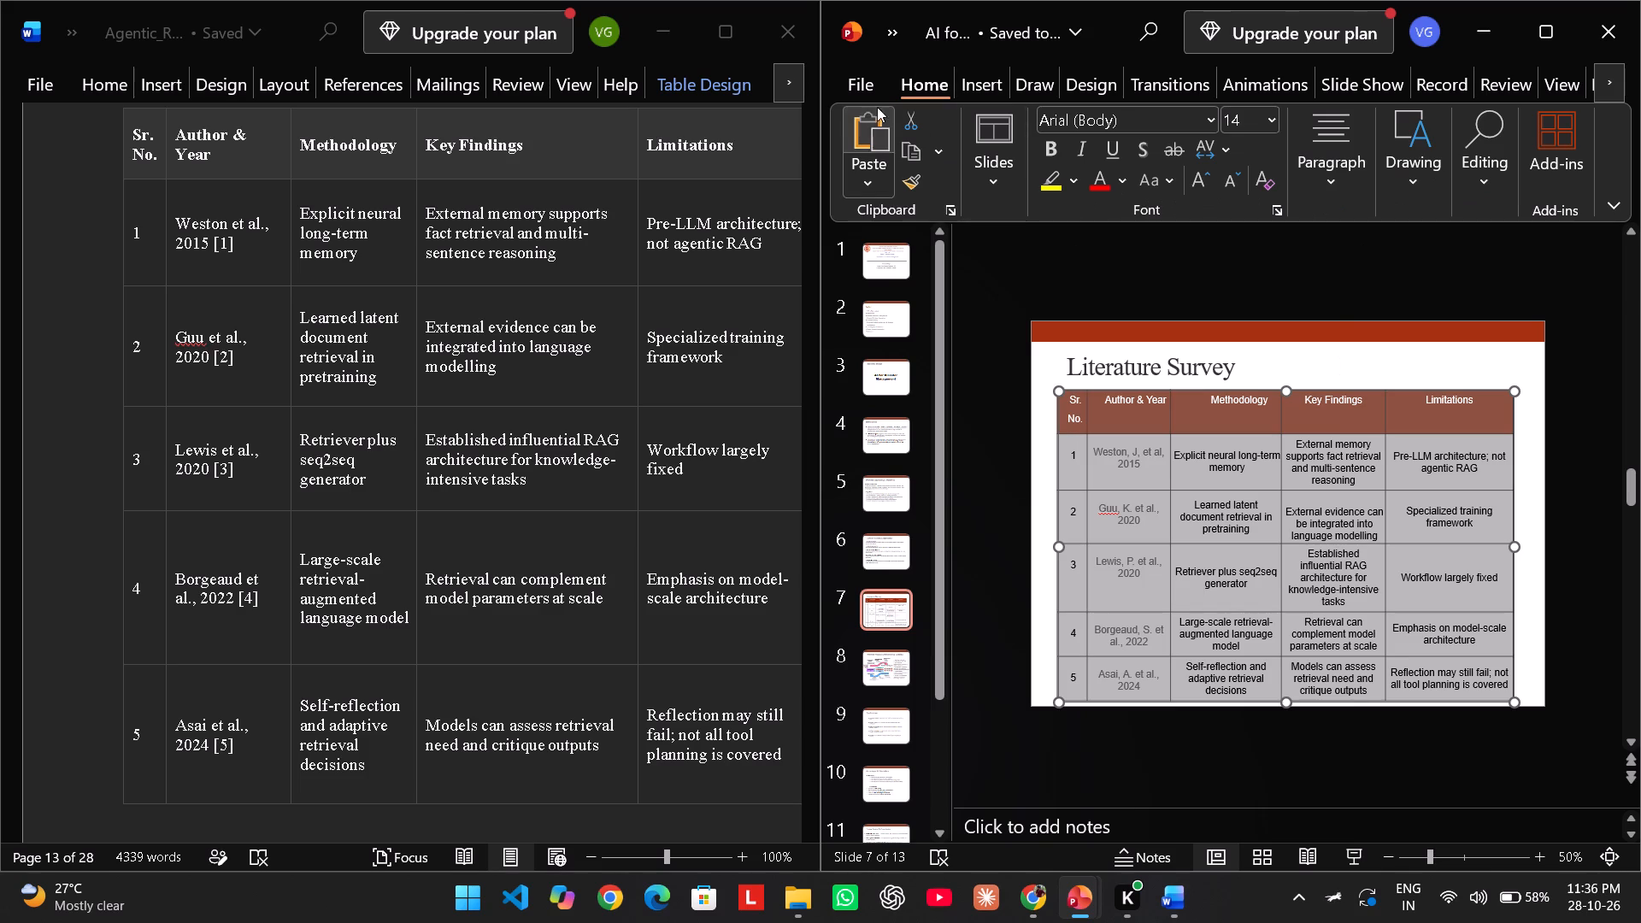
# Switch to the Agentic RAG presentation and delete all the old survey header and content boxes below slide 7's Literature Survey title.
pyautogui.click(1091, 900)
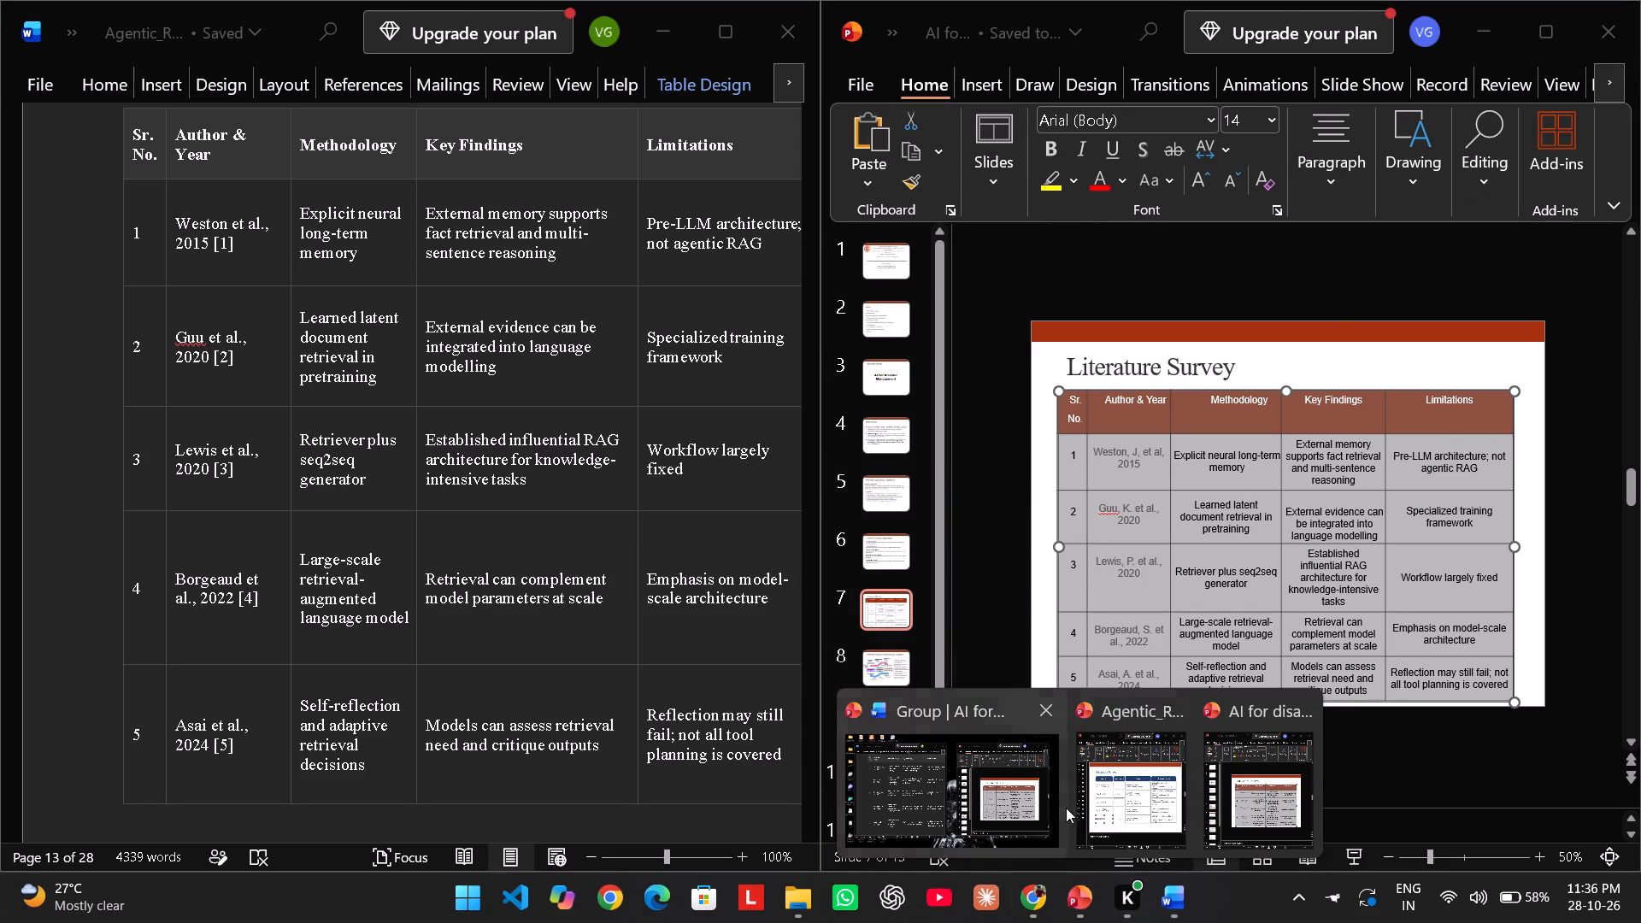
pyautogui.click(1145, 766)
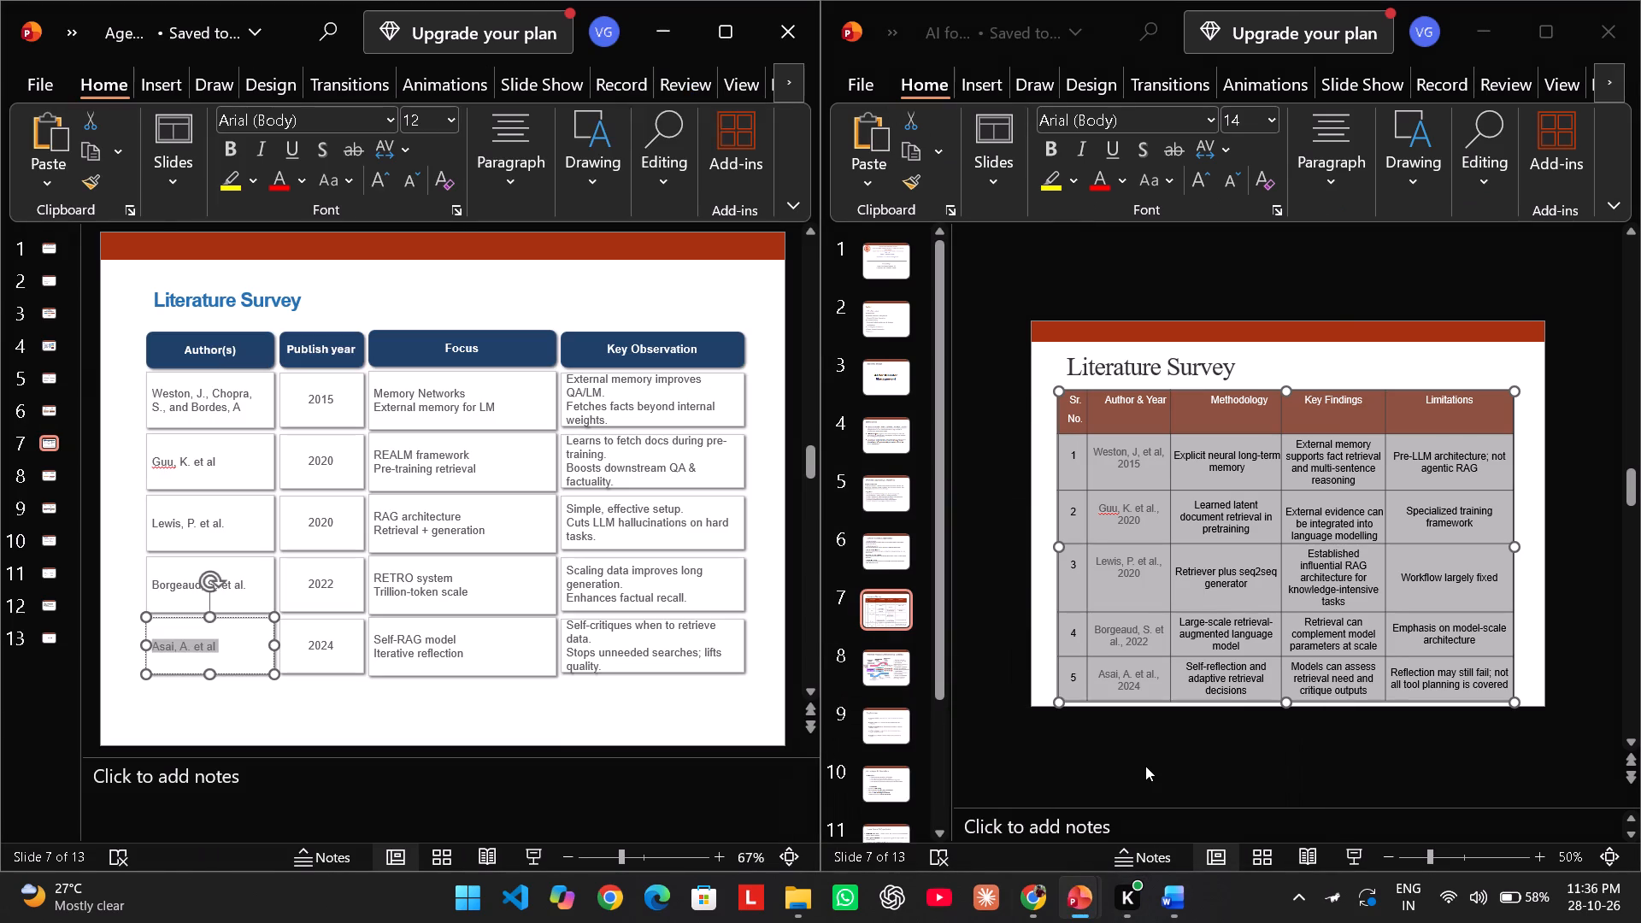
pyautogui.click(759, 678)
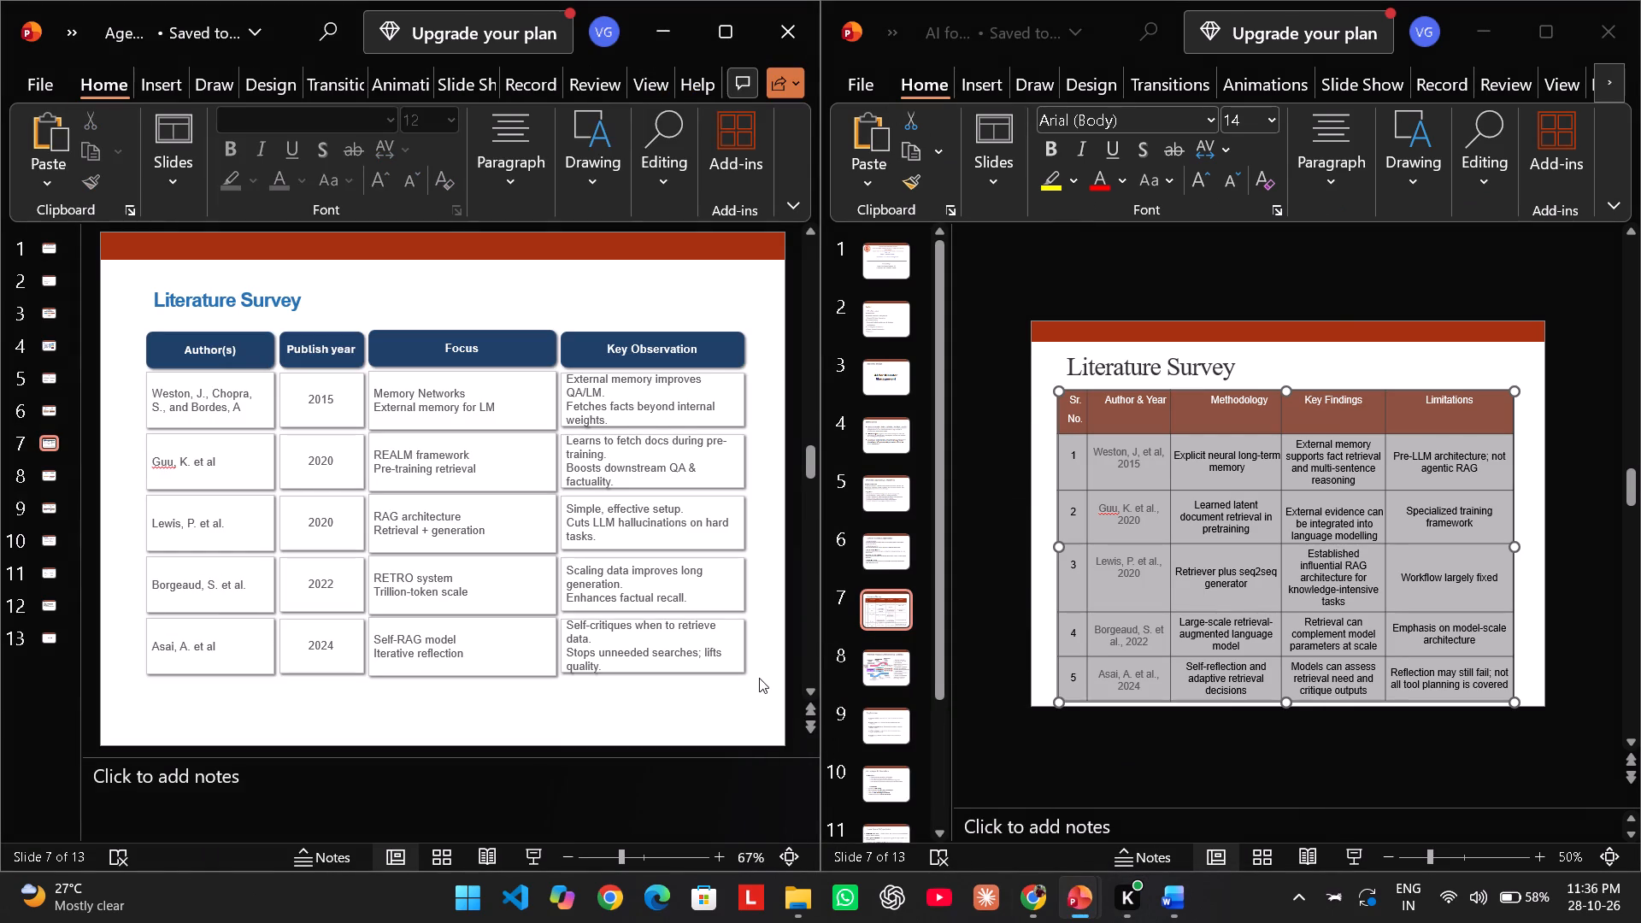
pyautogui.click(739, 658)
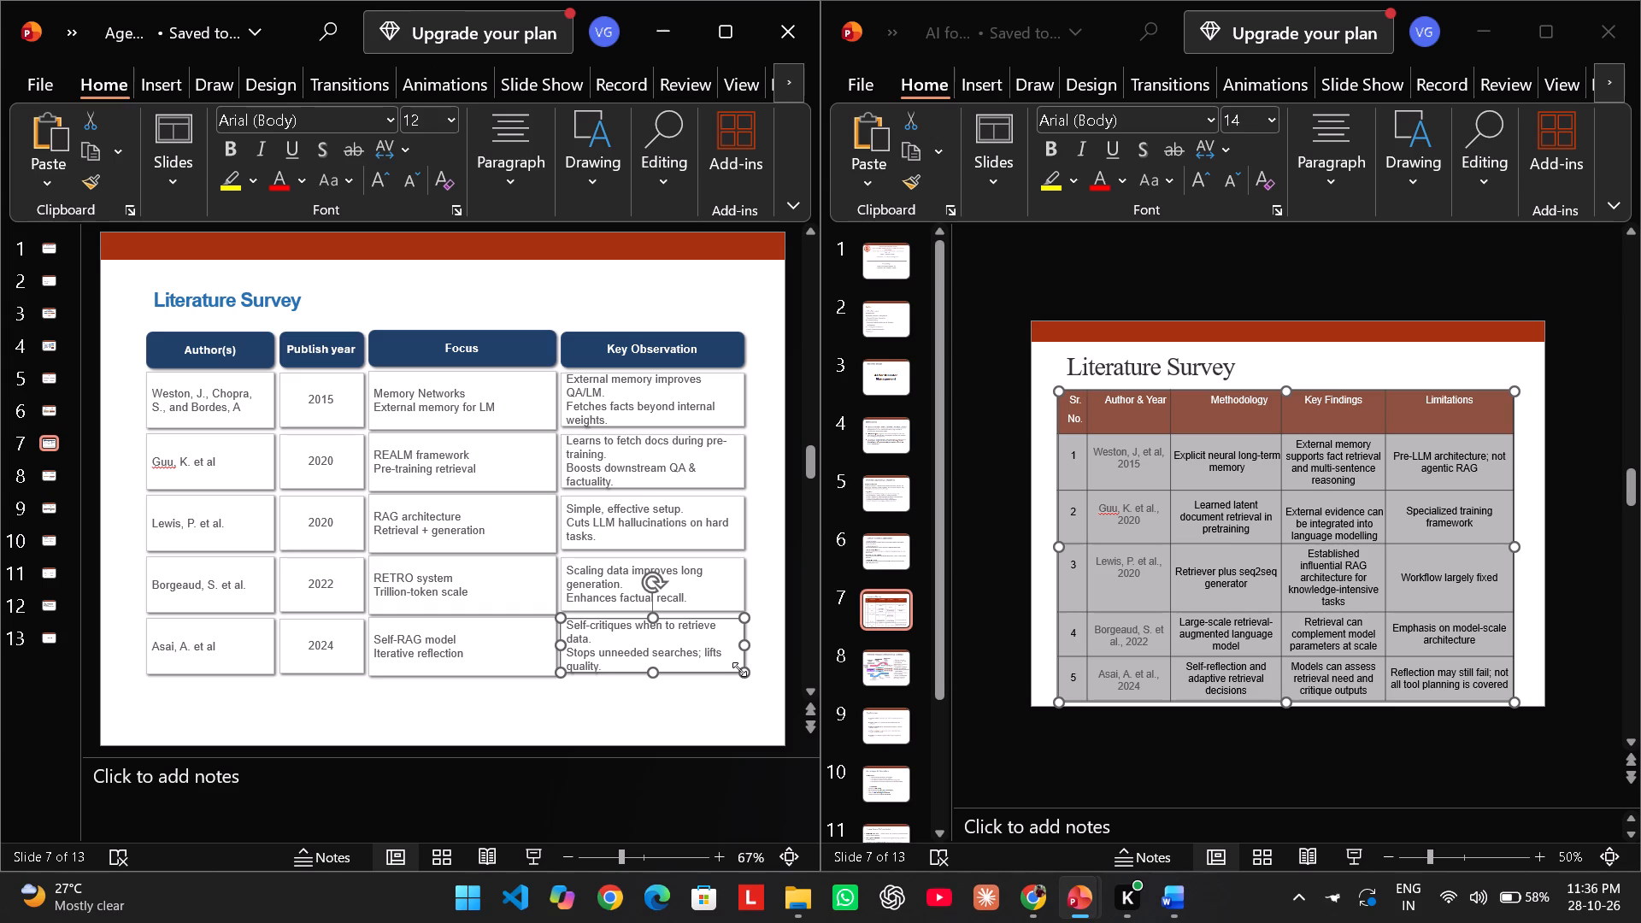
pyautogui.press('BackSpace')
pyautogui.moveTo(723, 659); pyautogui.dragTo(504, 485)
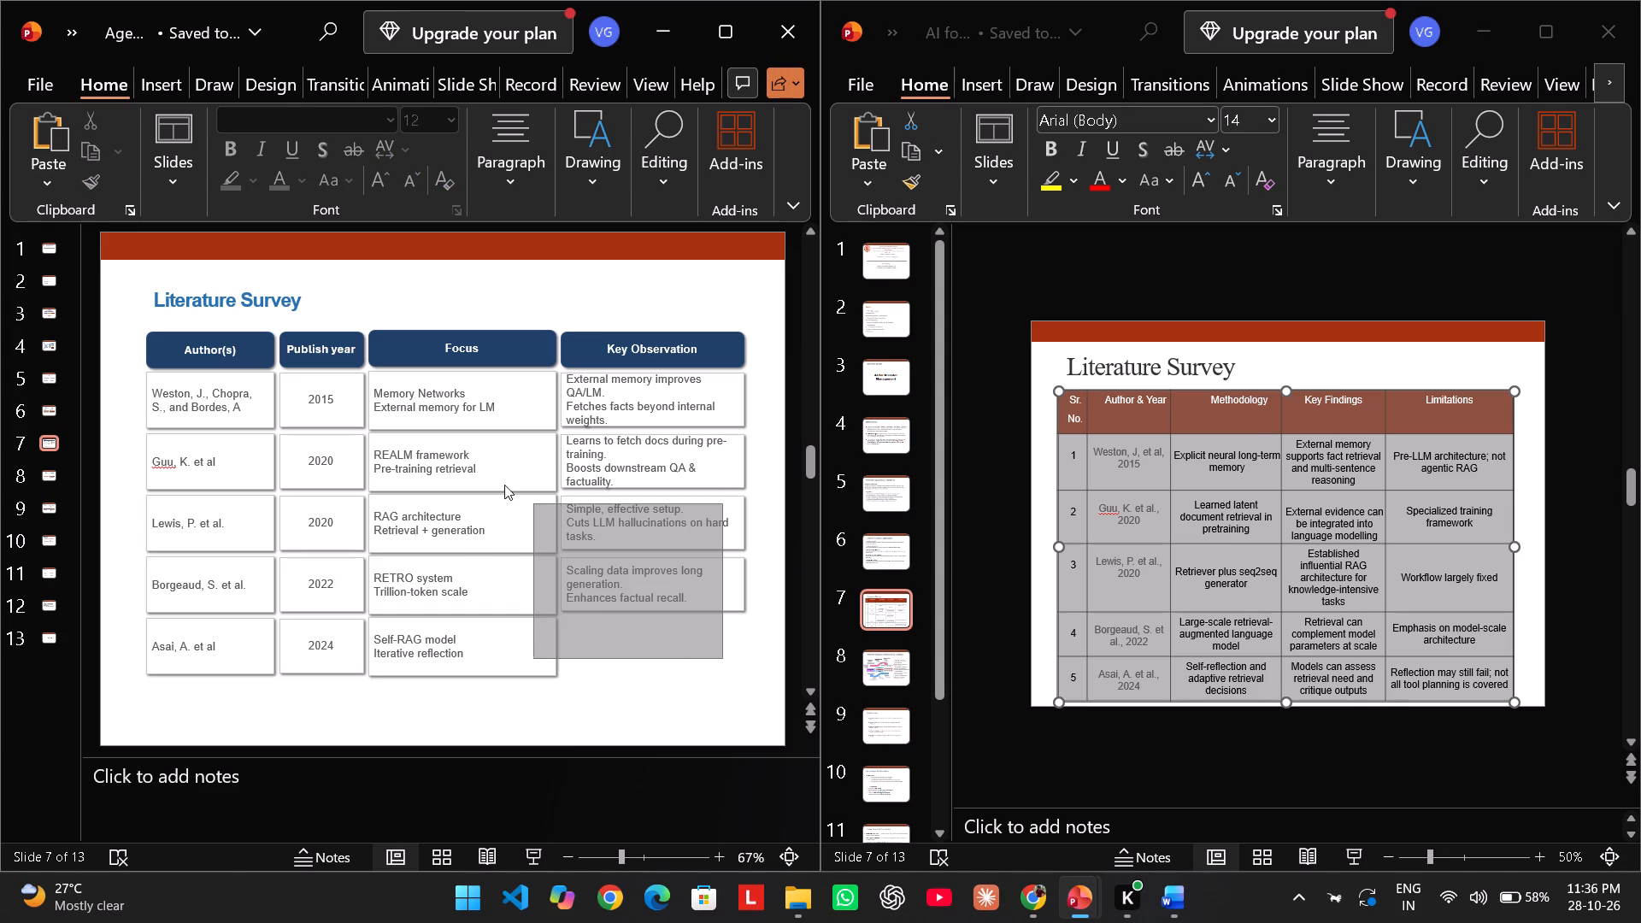
pyautogui.moveTo(504, 485); pyautogui.dragTo(456, 460)
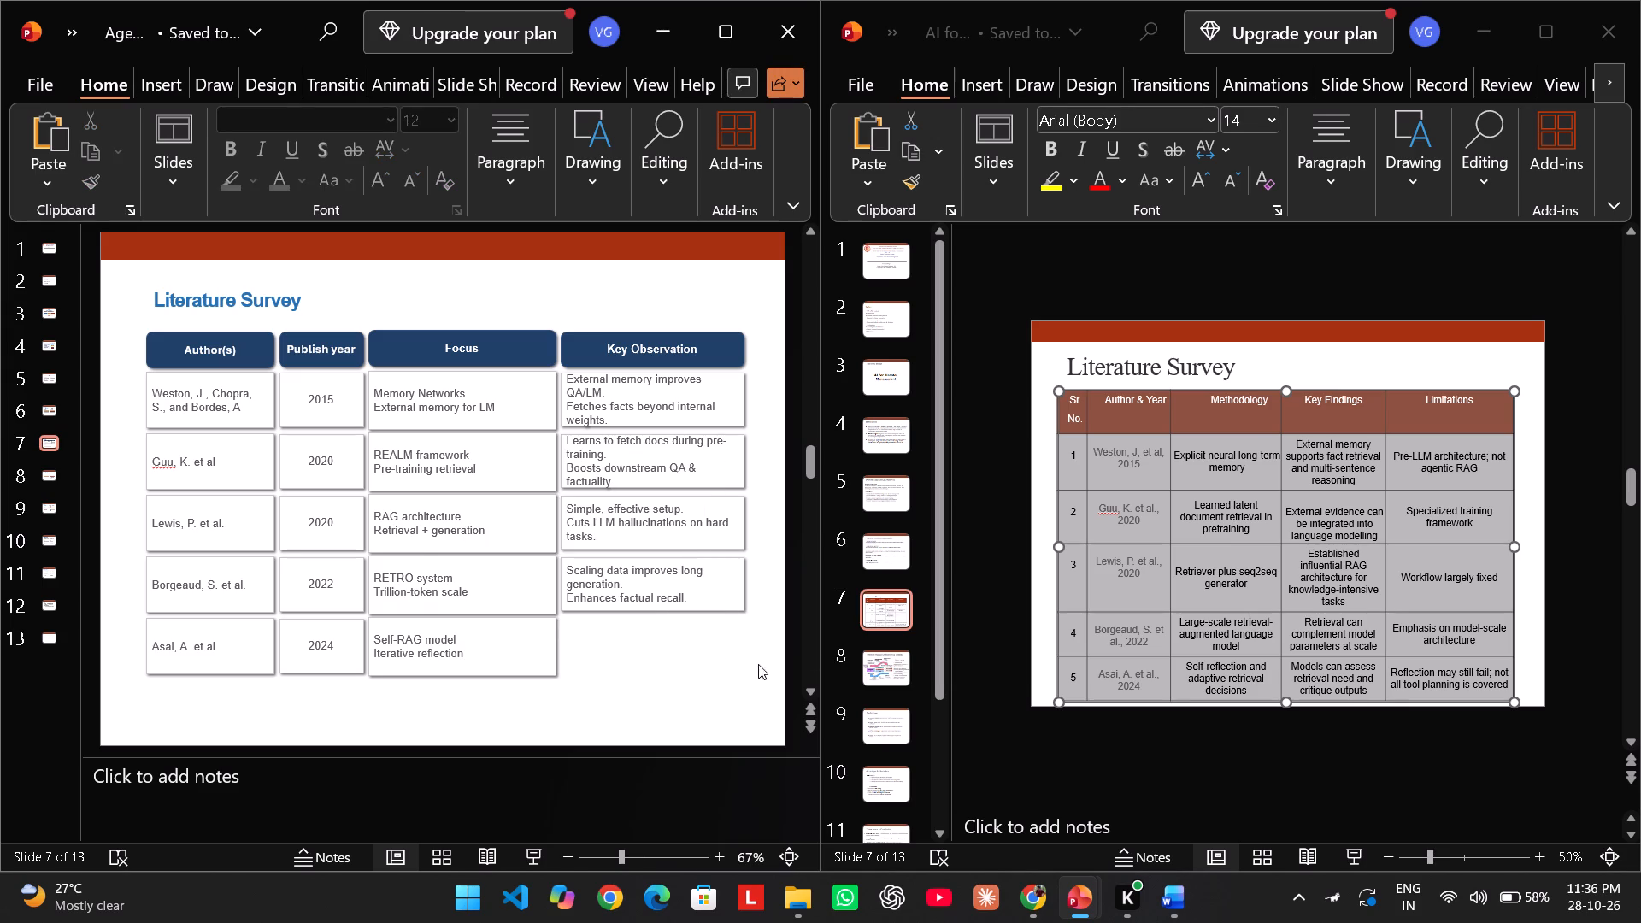
pyautogui.moveTo(748, 666); pyautogui.dragTo(124, 328)
pyautogui.press('BackSpace')
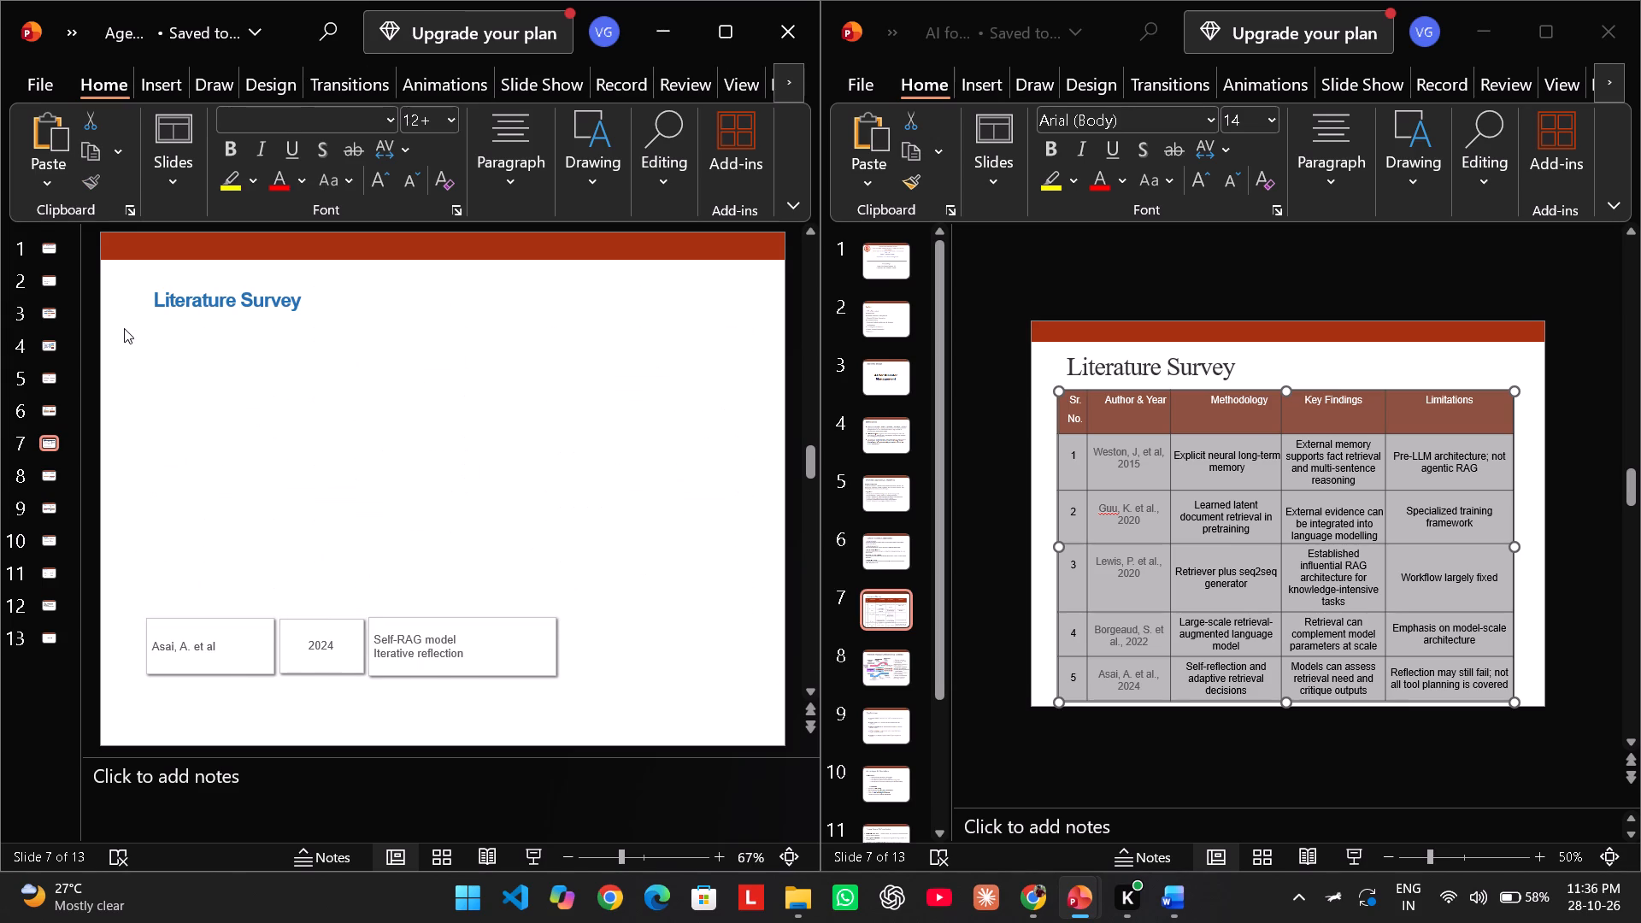
pyautogui.moveTo(615, 662); pyautogui.dragTo(125, 610)
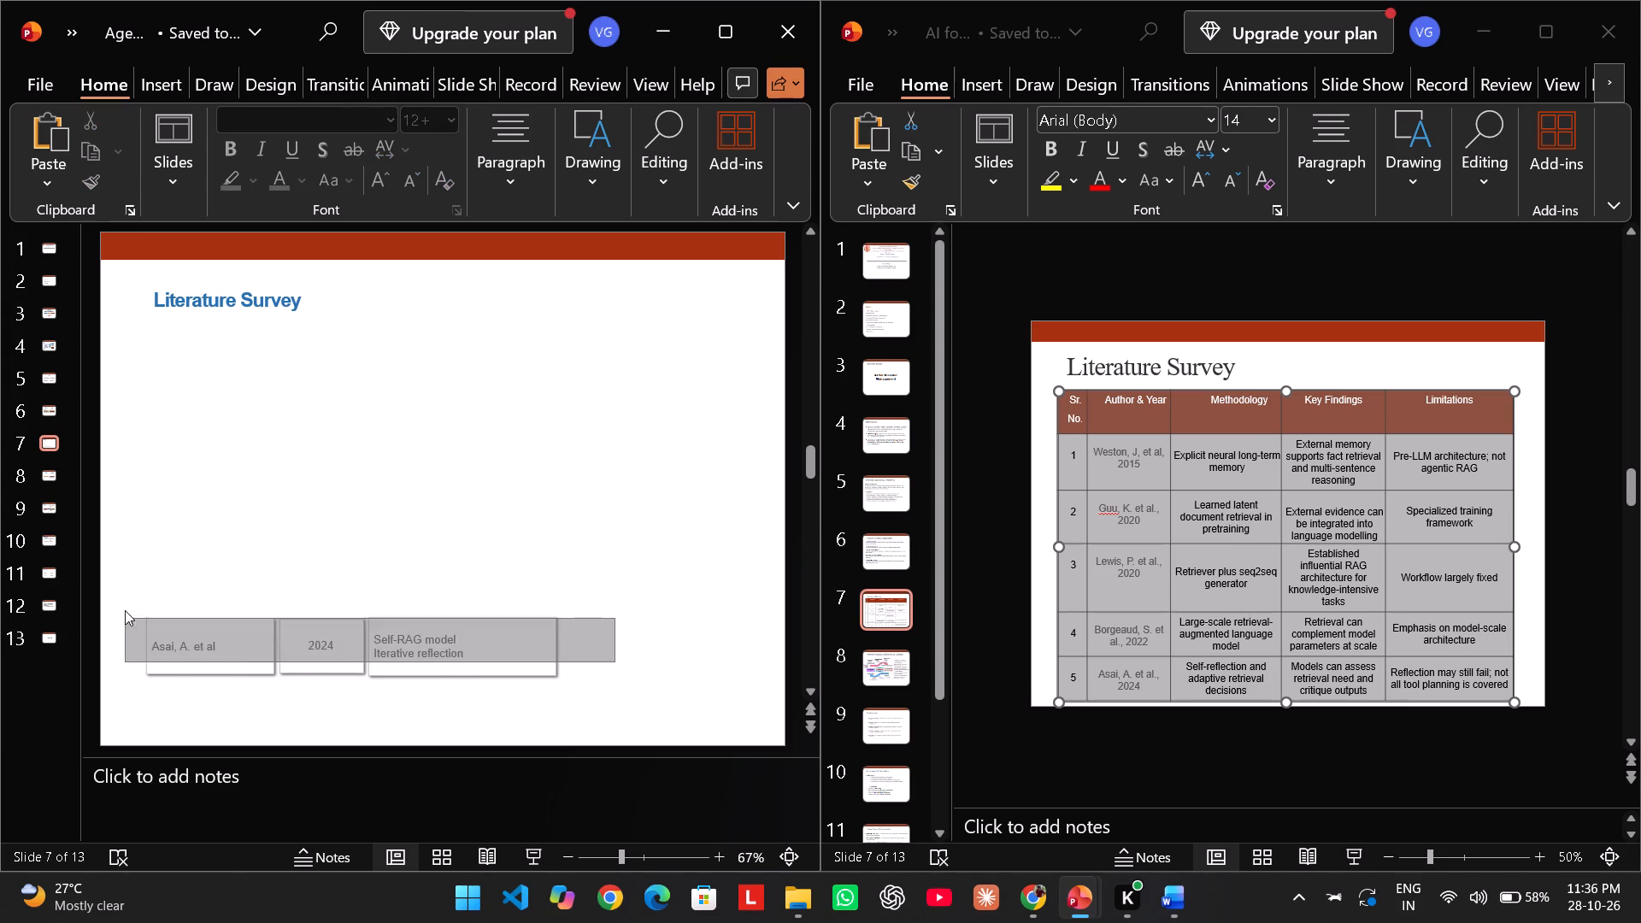
pyautogui.moveTo(125, 610); pyautogui.dragTo(125, 605)
pyautogui.moveTo(646, 691); pyautogui.dragTo(148, 544)
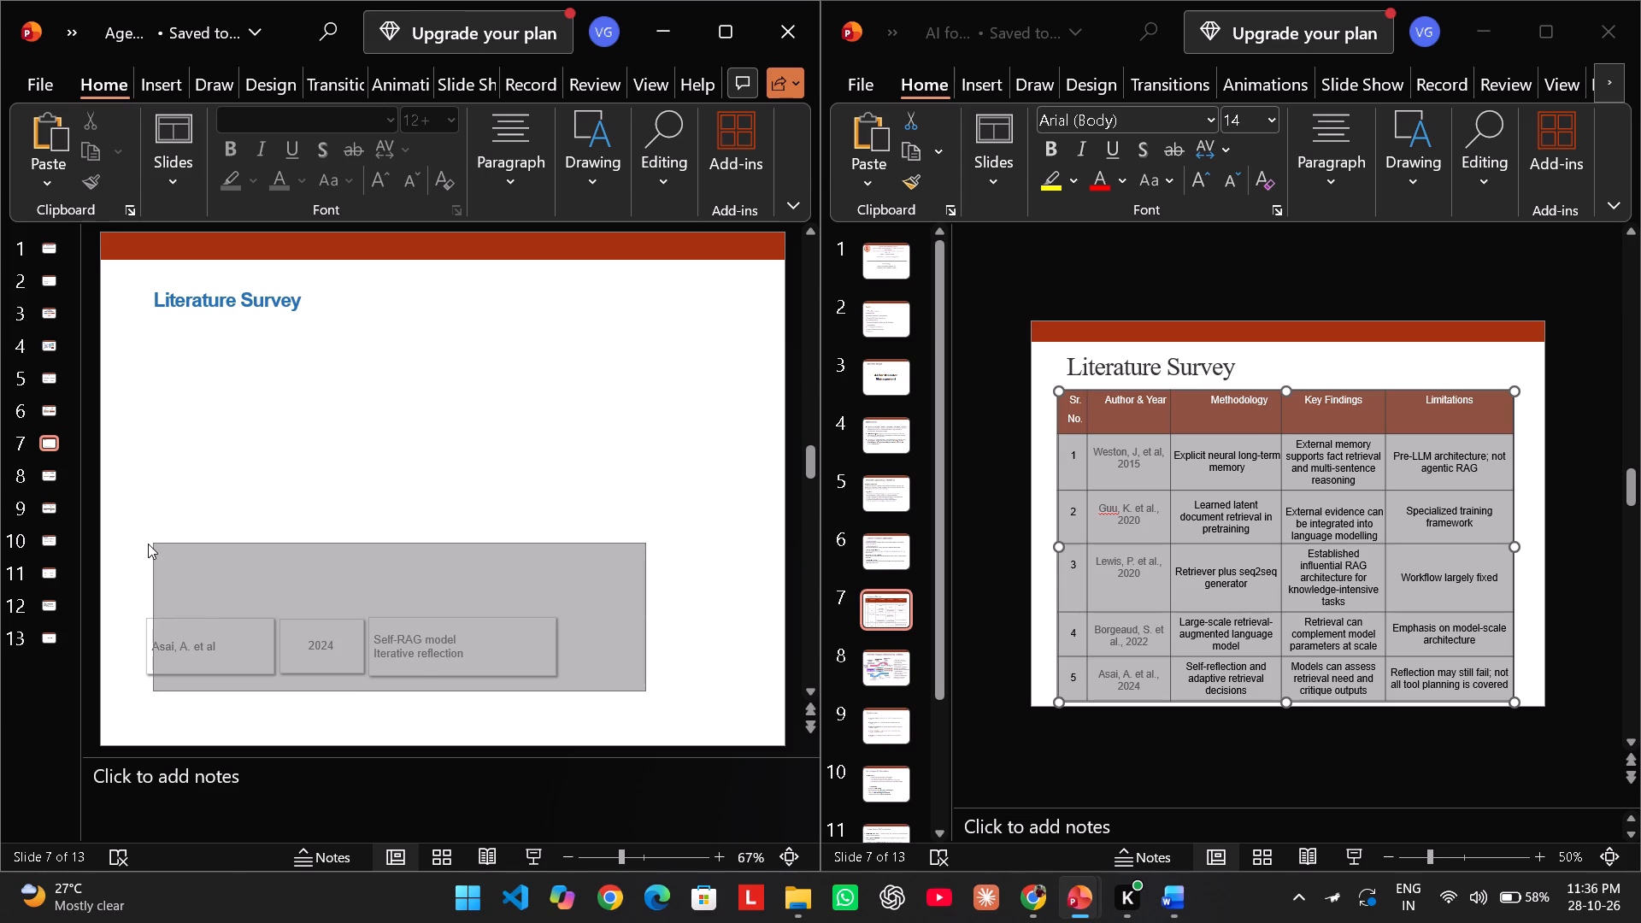
pyautogui.moveTo(148, 544); pyautogui.dragTo(118, 540)
pyautogui.press('BackSpace')
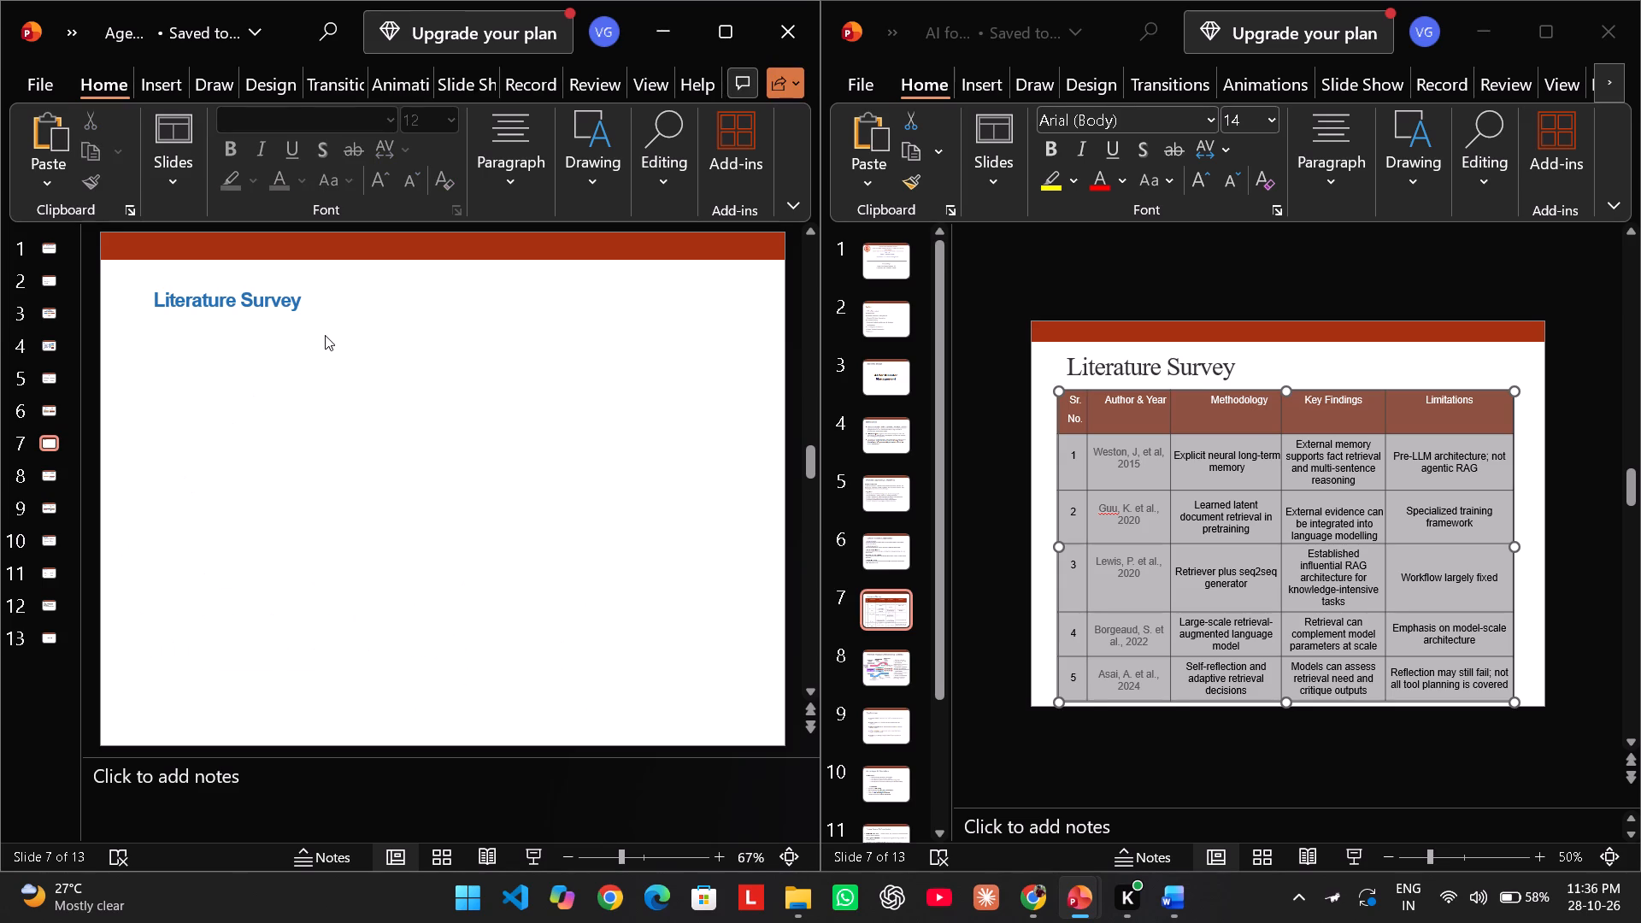
# Paste the copied table under the Literature Survey title, trying Keep Source Formatting and finishing with Use Destination Theme.
pyautogui.hotkey('ctrl', 'v')
pyautogui.click(419, 260)
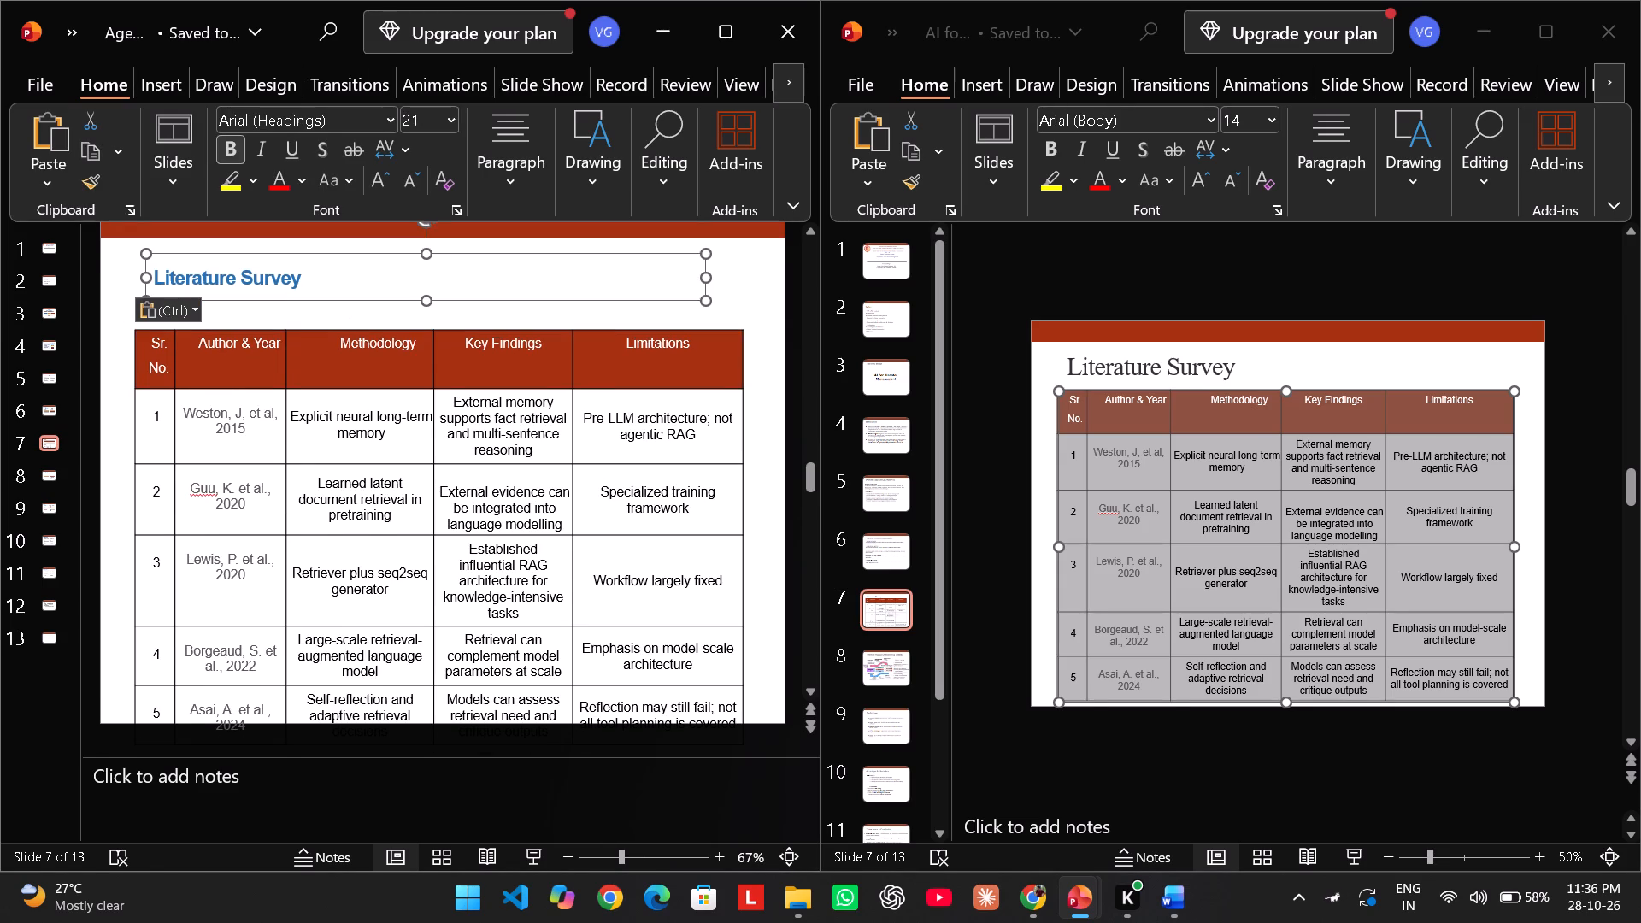
pyautogui.click(311, 320)
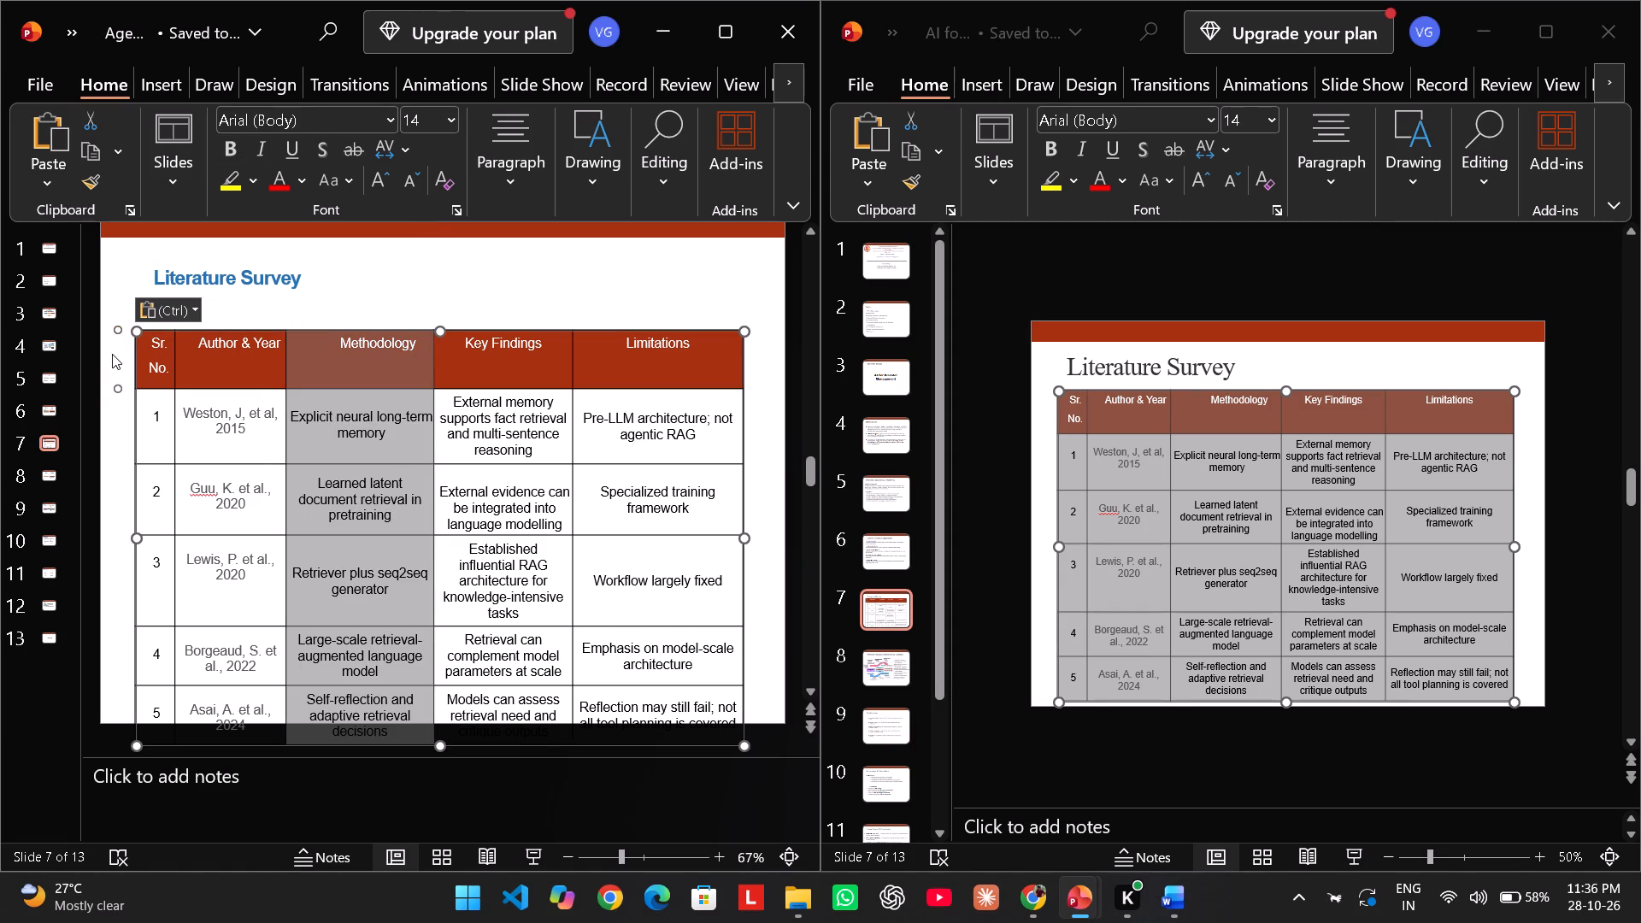
pyautogui.click(118, 350)
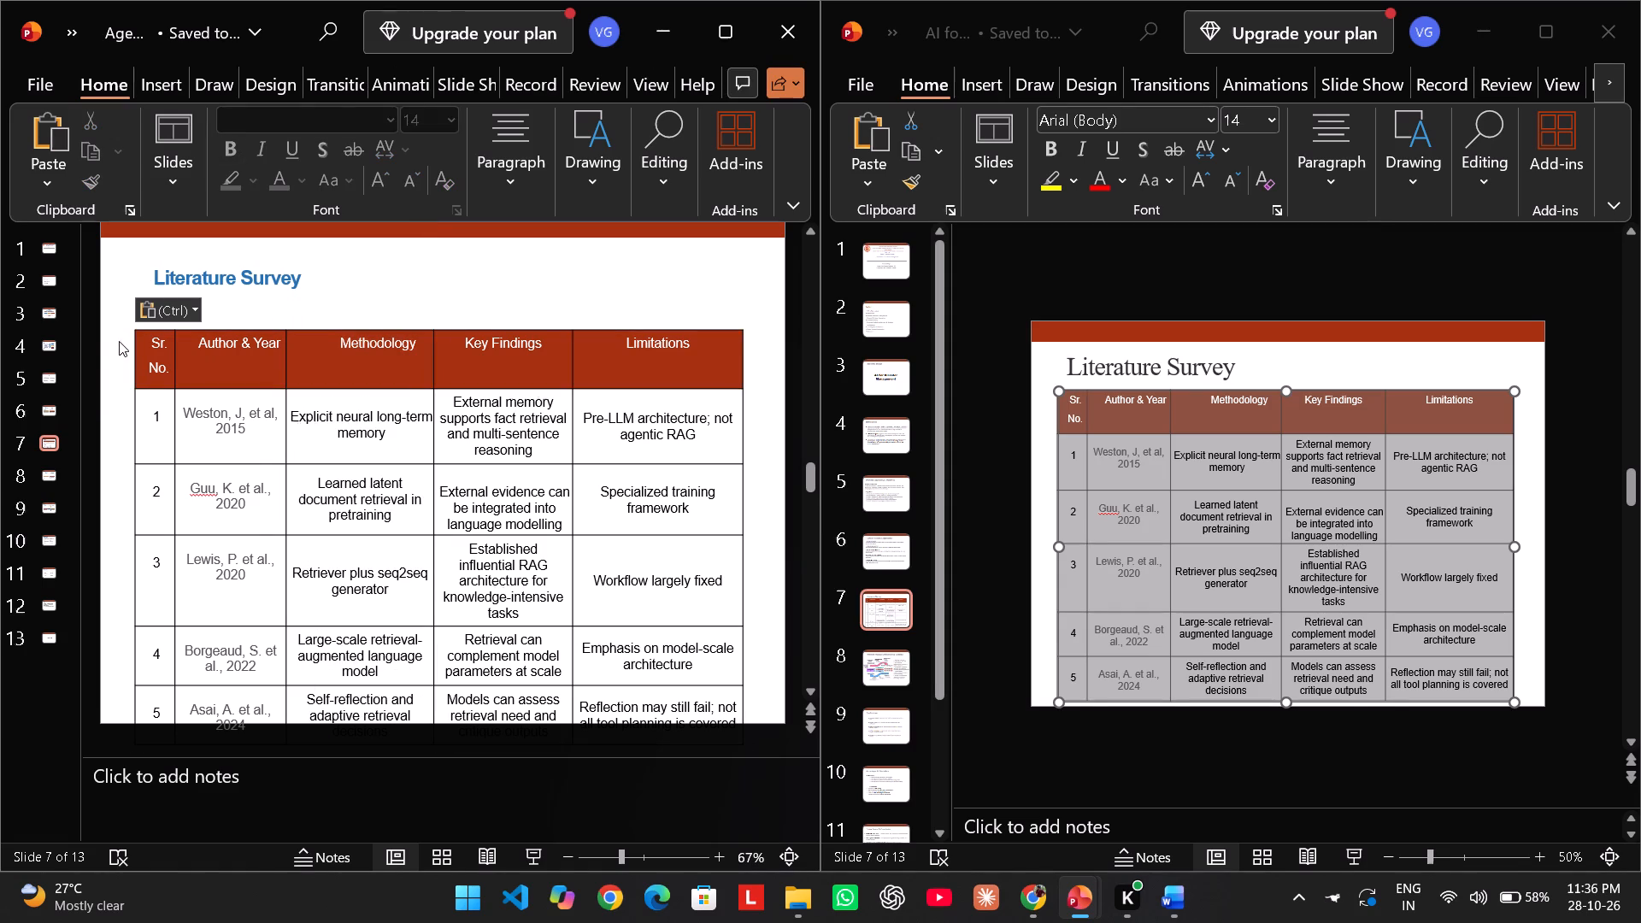
pyautogui.click(198, 312)
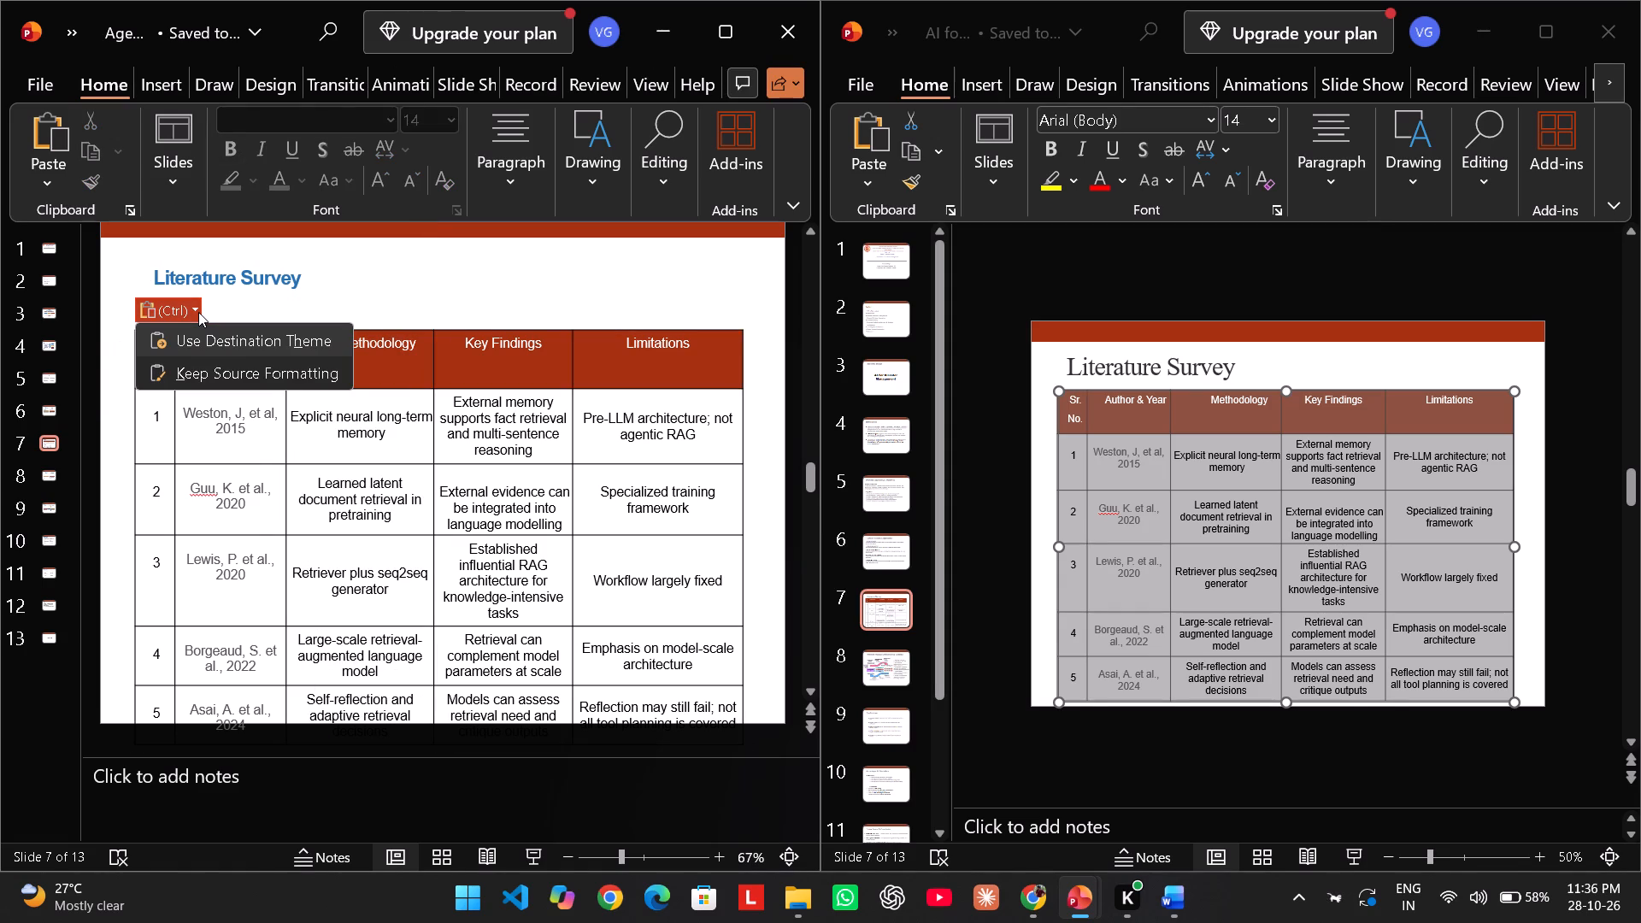
pyautogui.click(219, 374)
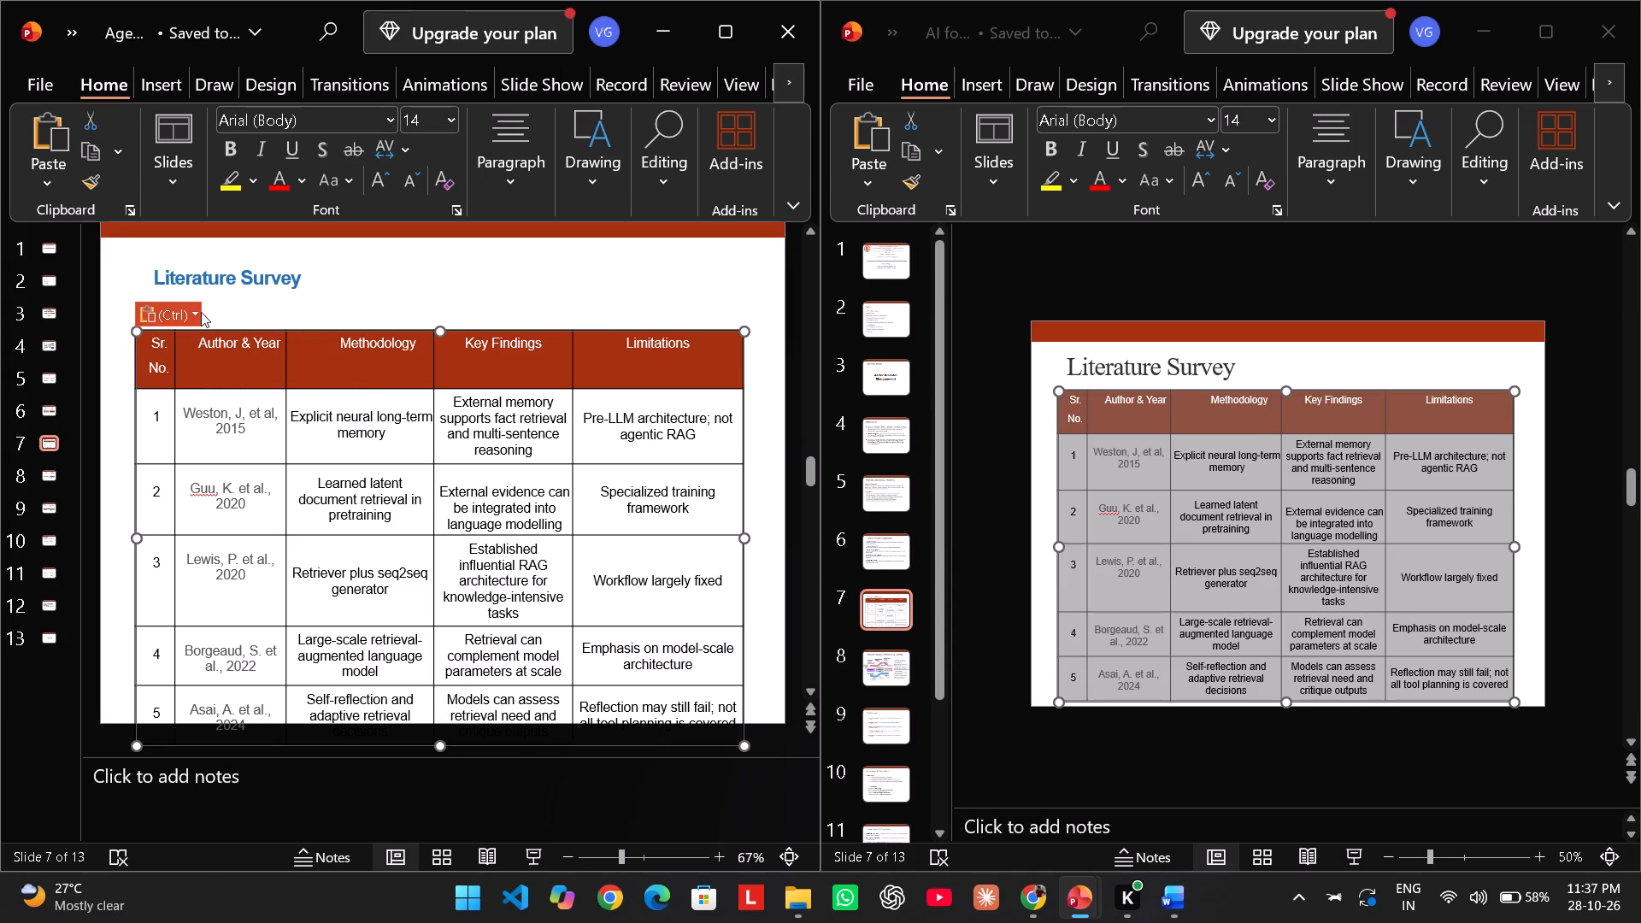
pyautogui.click(201, 312)
pyautogui.click(212, 338)
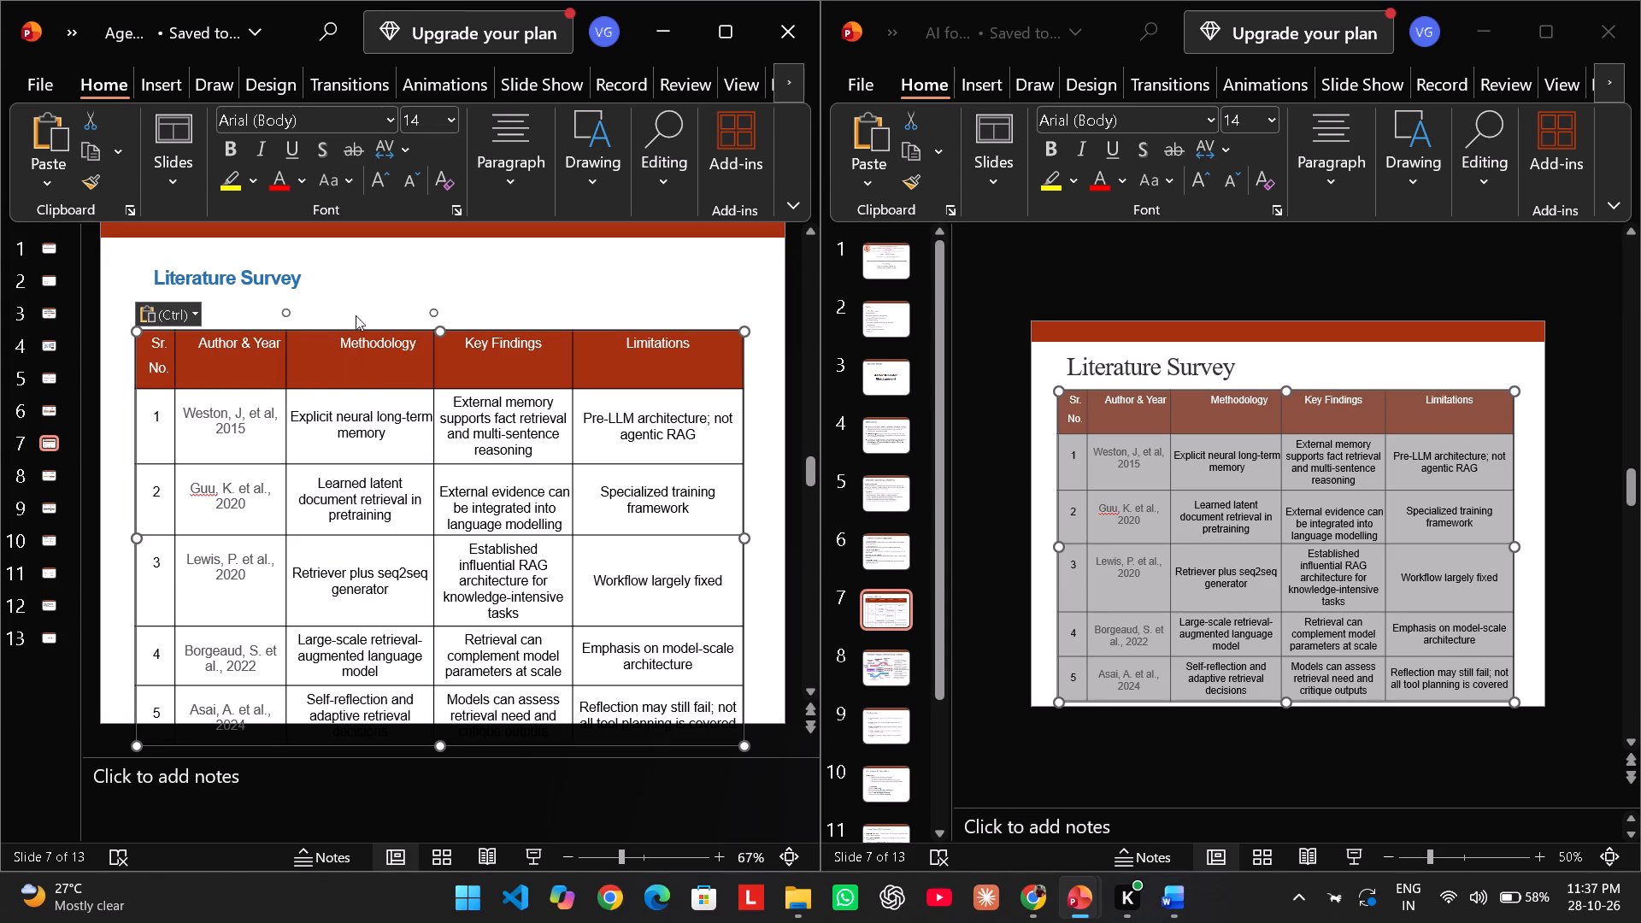
pyautogui.click(395, 297)
pyautogui.click(751, 425)
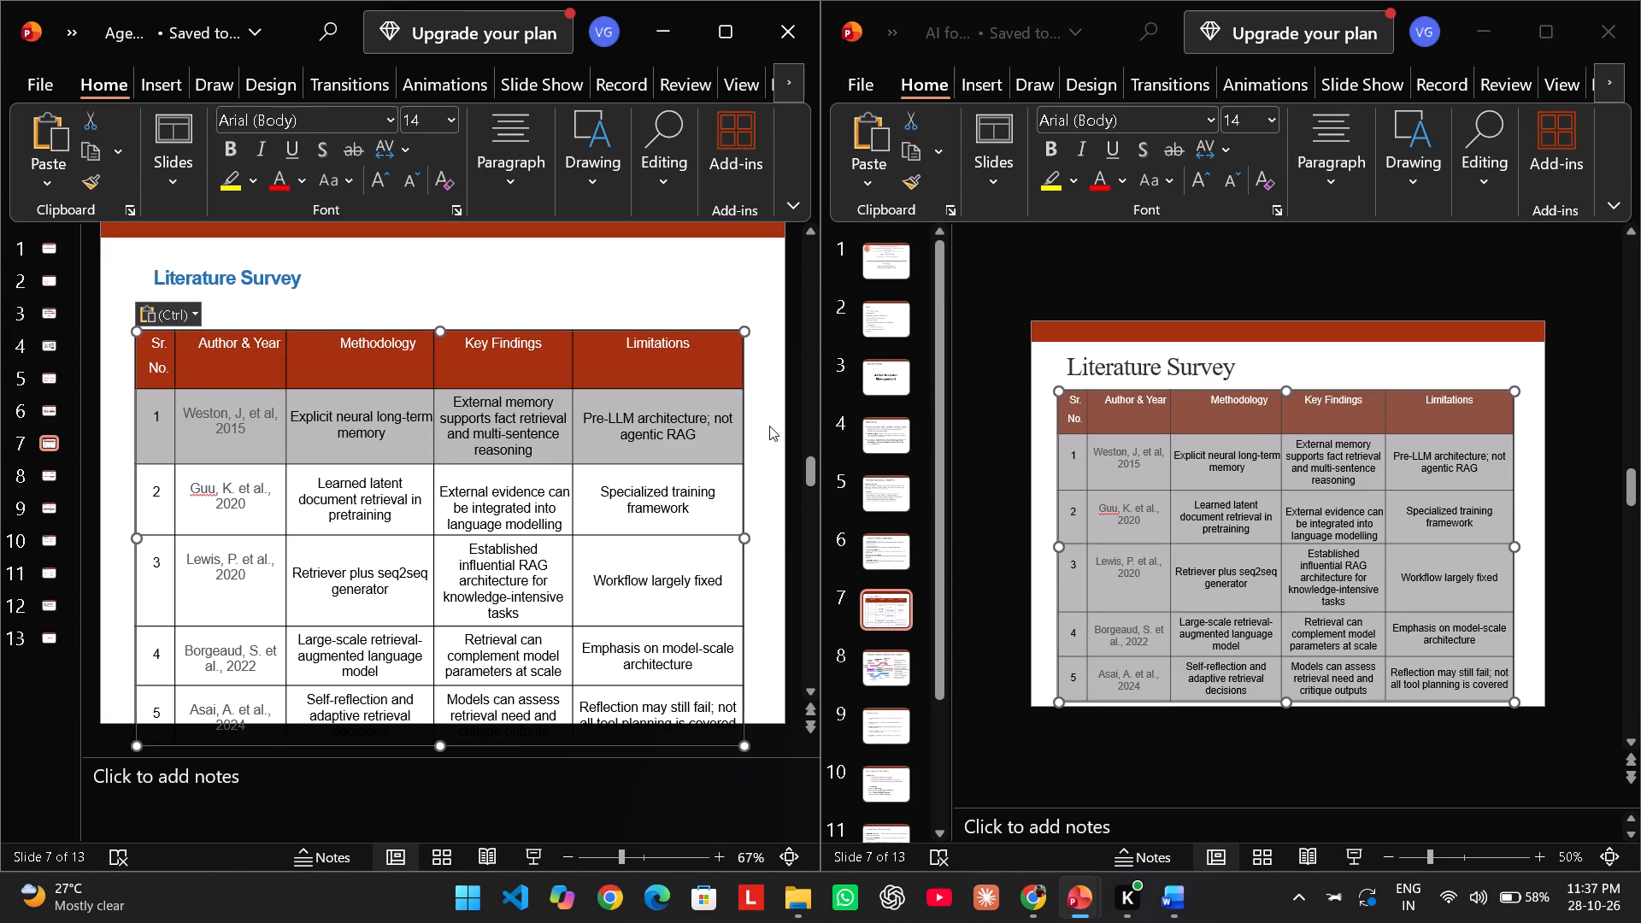
pyautogui.click(769, 426)
pyautogui.click(769, 491)
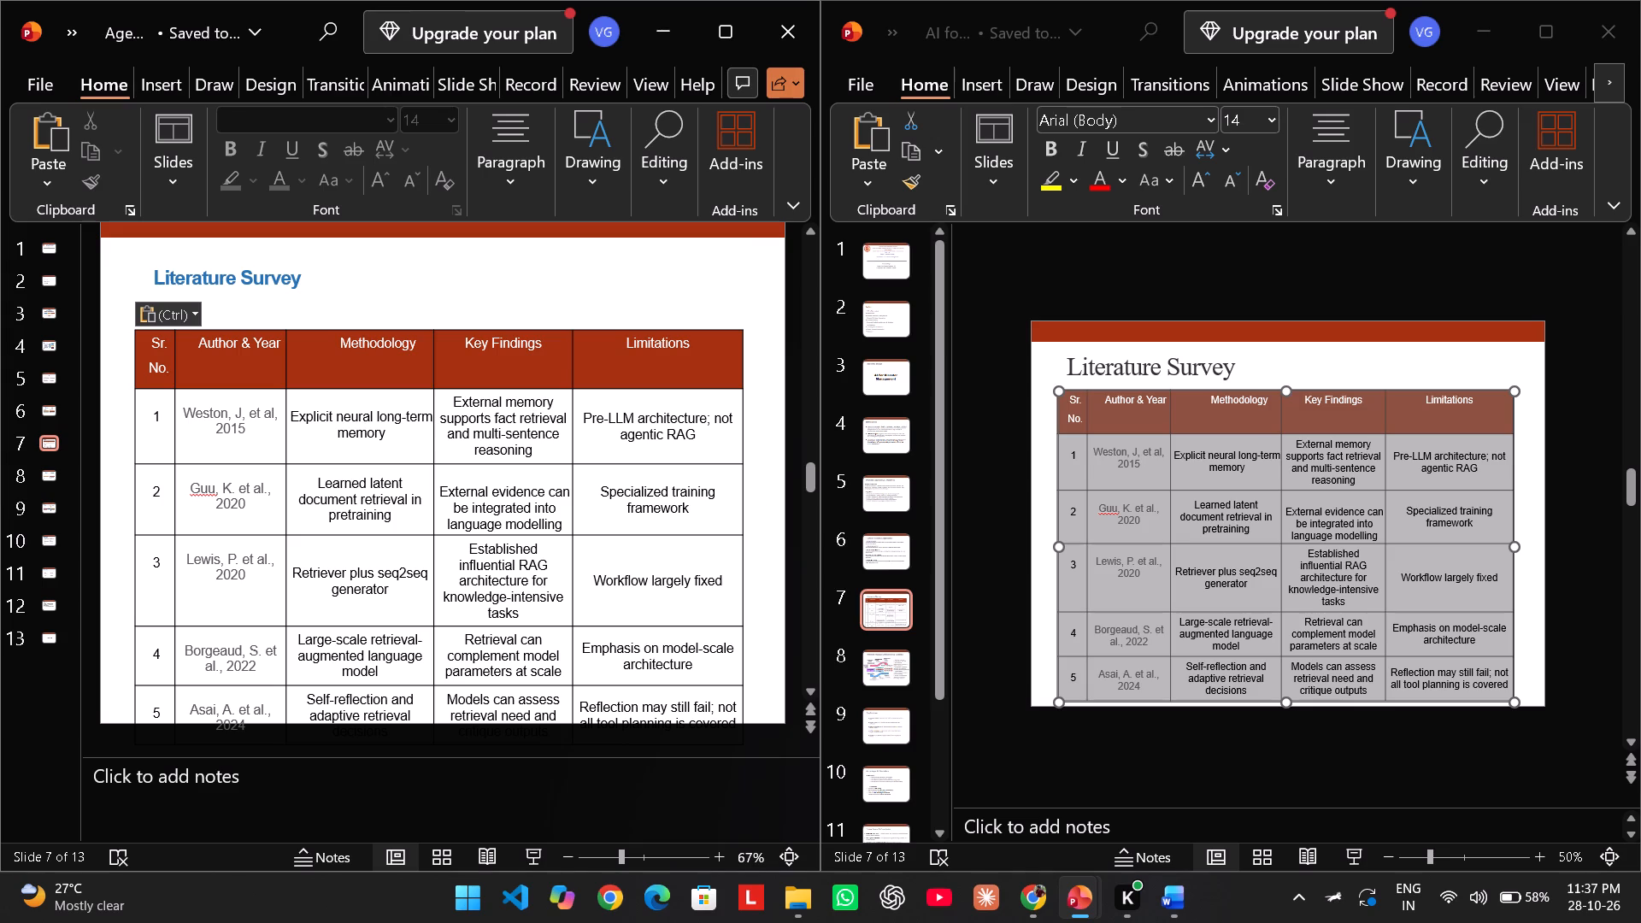
# Resize the pasted table so its top edge sits just below the Literature Survey title and its bottom edge lies inside the slide.
pyautogui.click(429, 338)
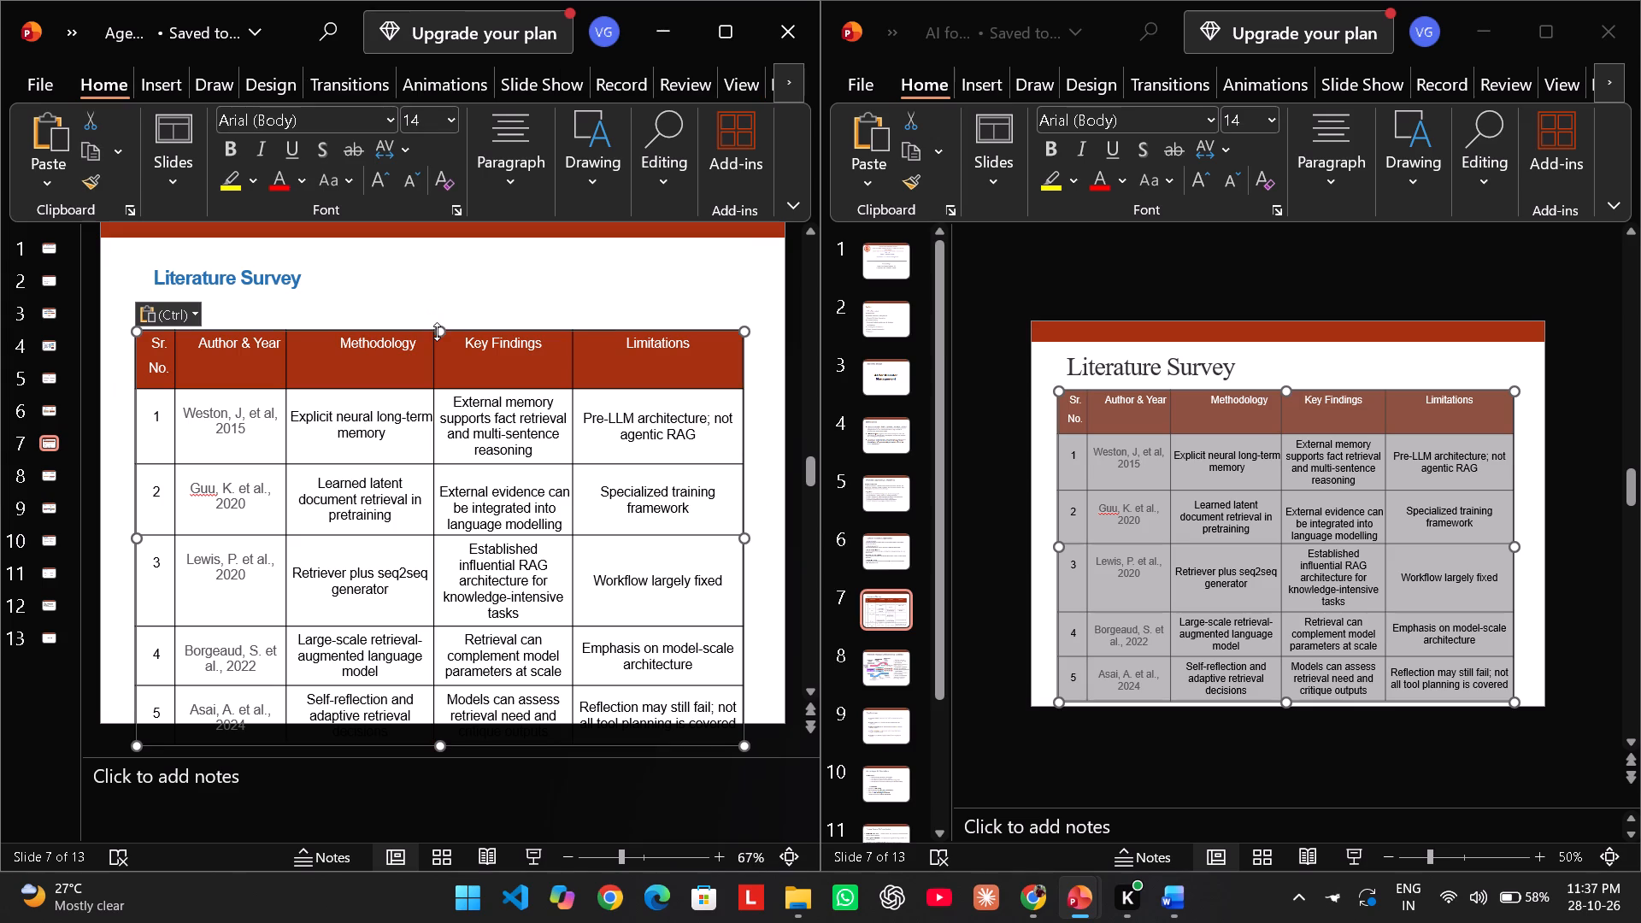
pyautogui.moveTo(443, 332); pyautogui.dragTo(444, 307)
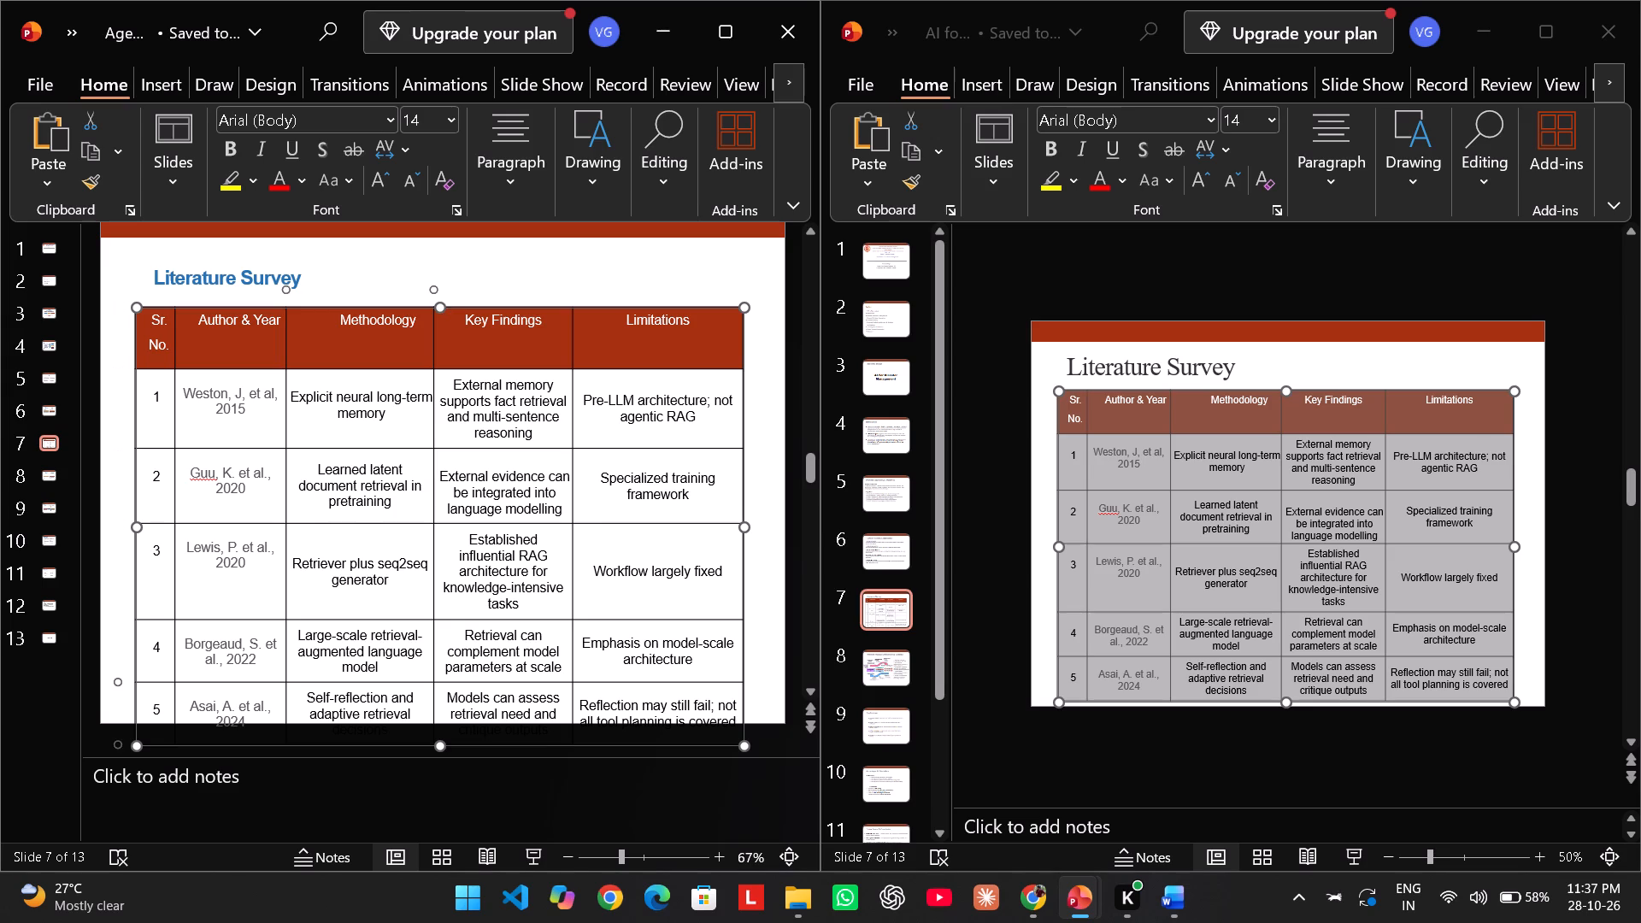
pyautogui.moveTo(441, 749); pyautogui.dragTo(445, 721)
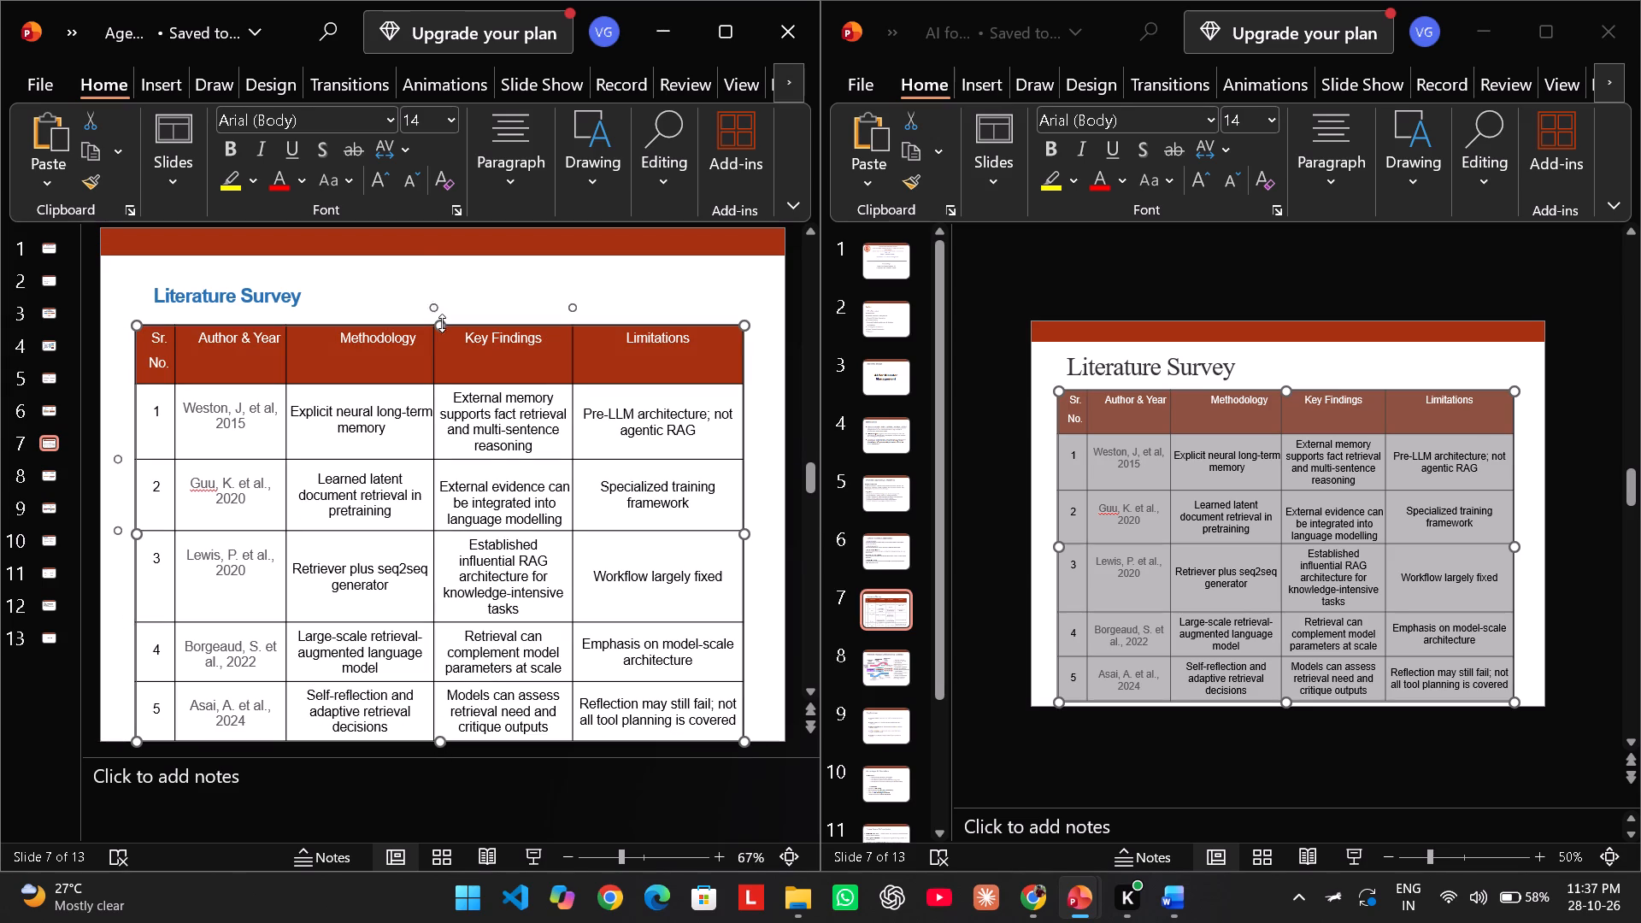
pyautogui.moveTo(438, 324); pyautogui.dragTo(438, 309)
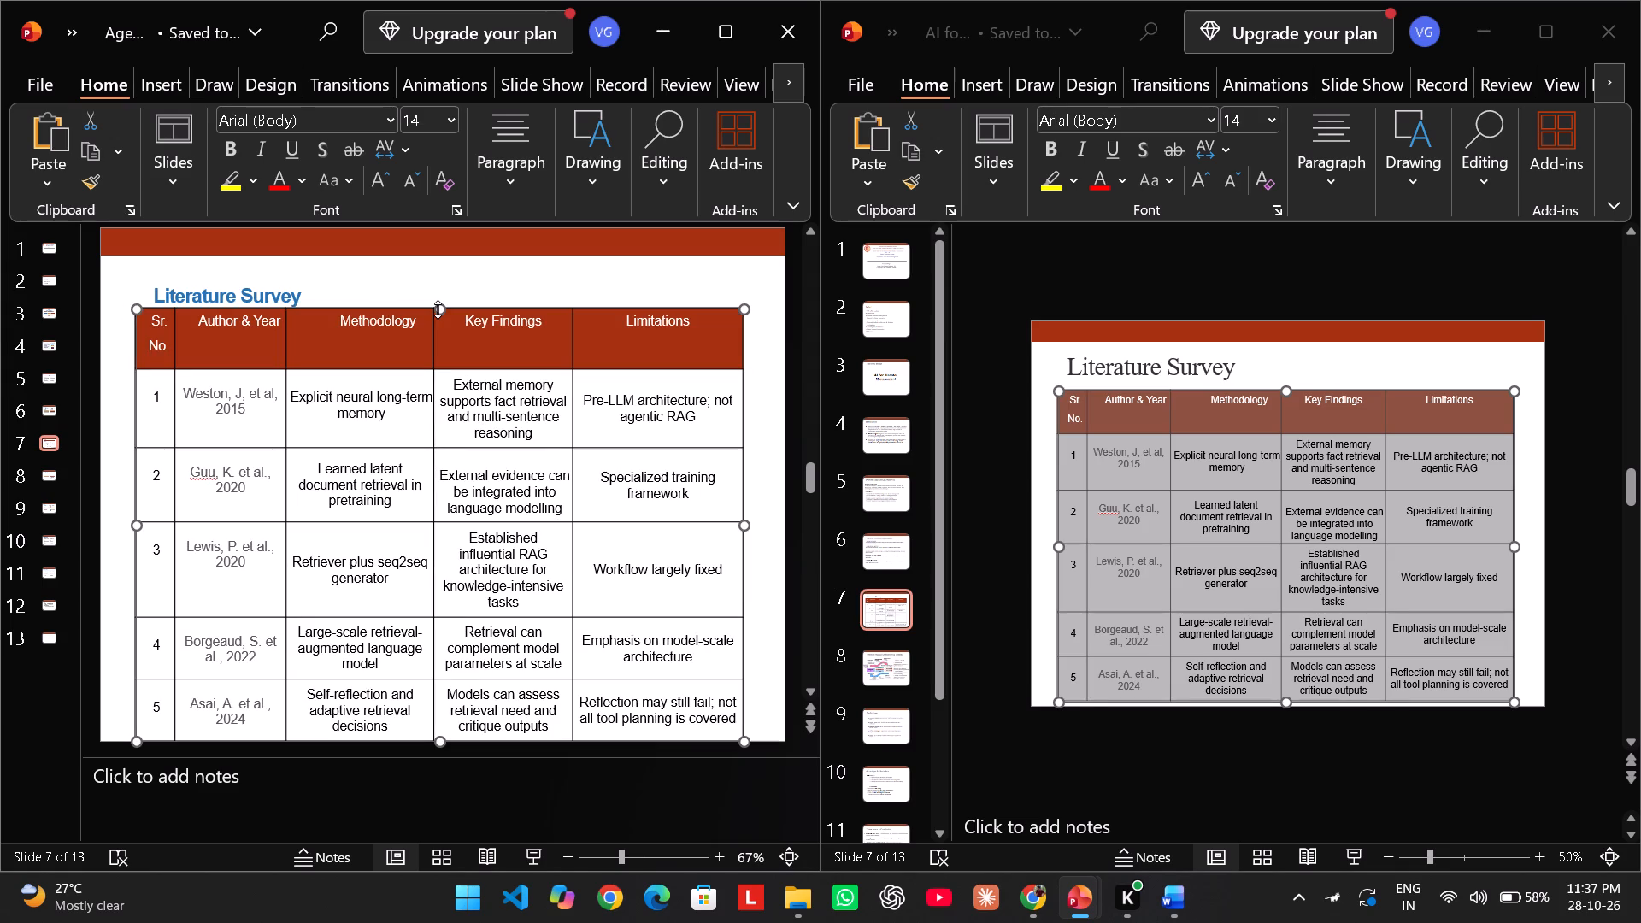
pyautogui.moveTo(439, 309); pyautogui.dragTo(439, 318)
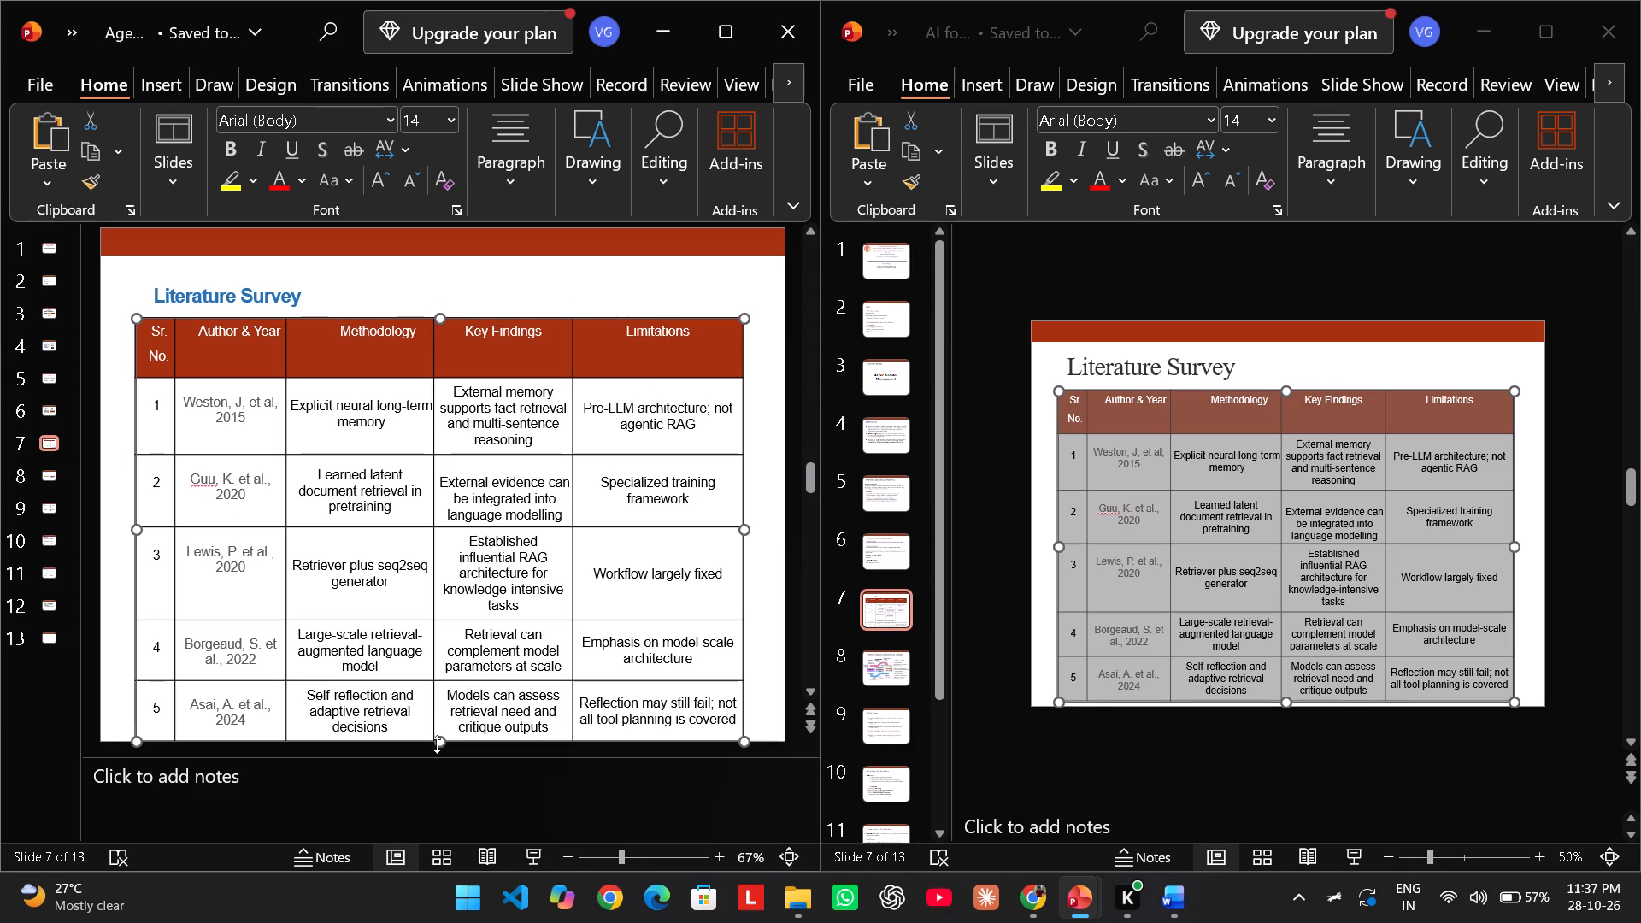
pyautogui.moveTo(440, 742); pyautogui.dragTo(441, 724)
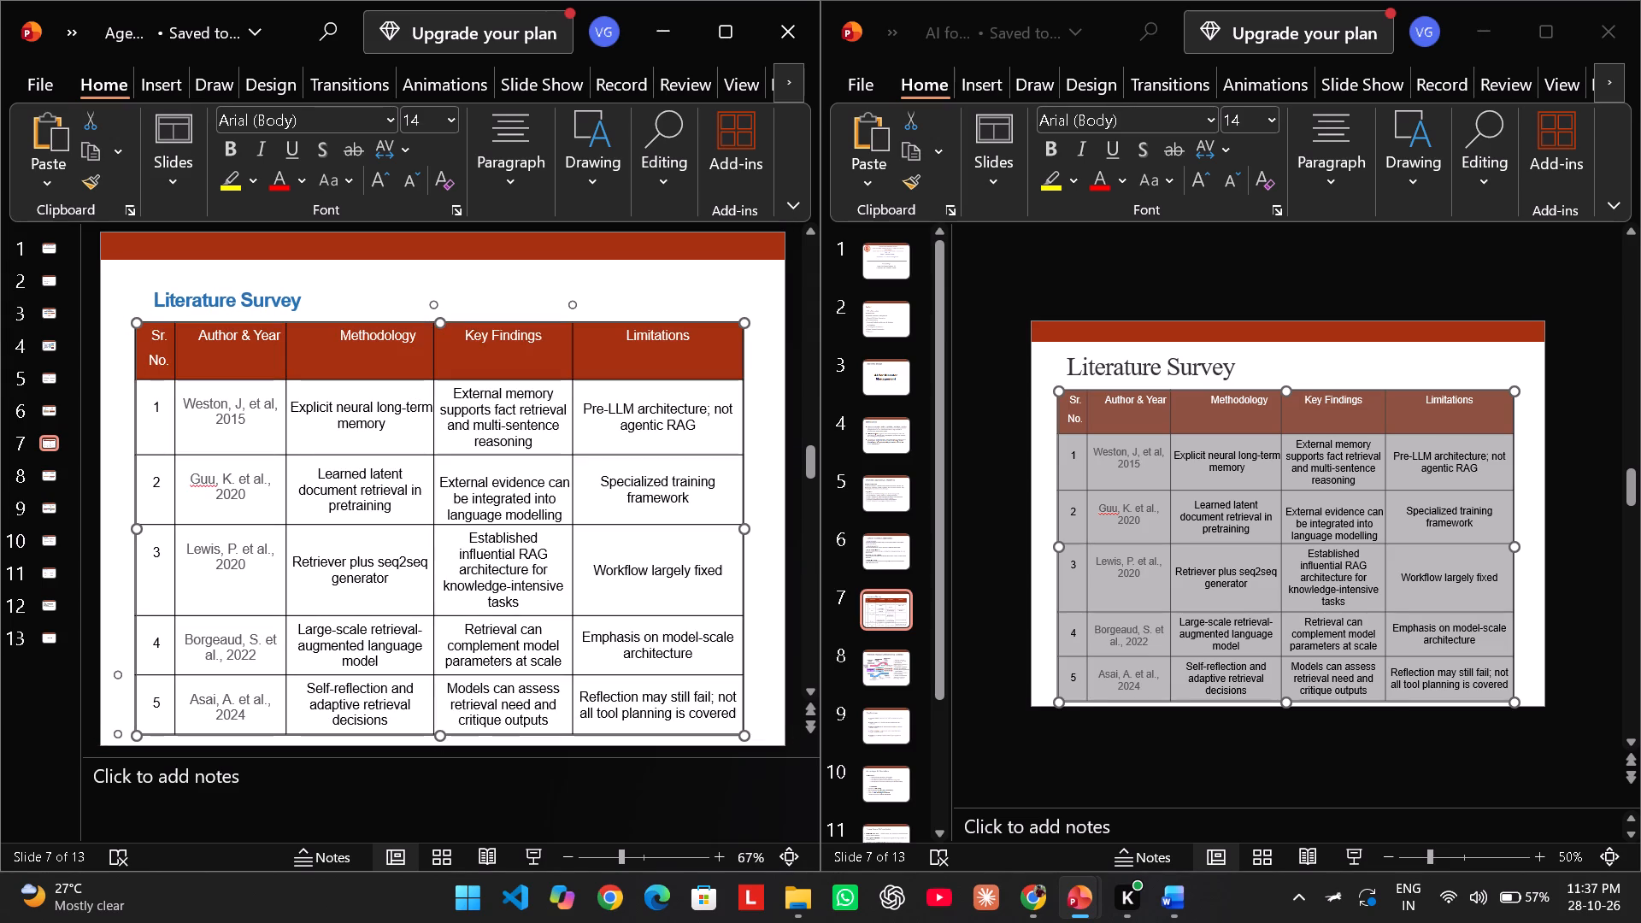
pyautogui.moveTo(441, 736); pyautogui.dragTo(441, 724)
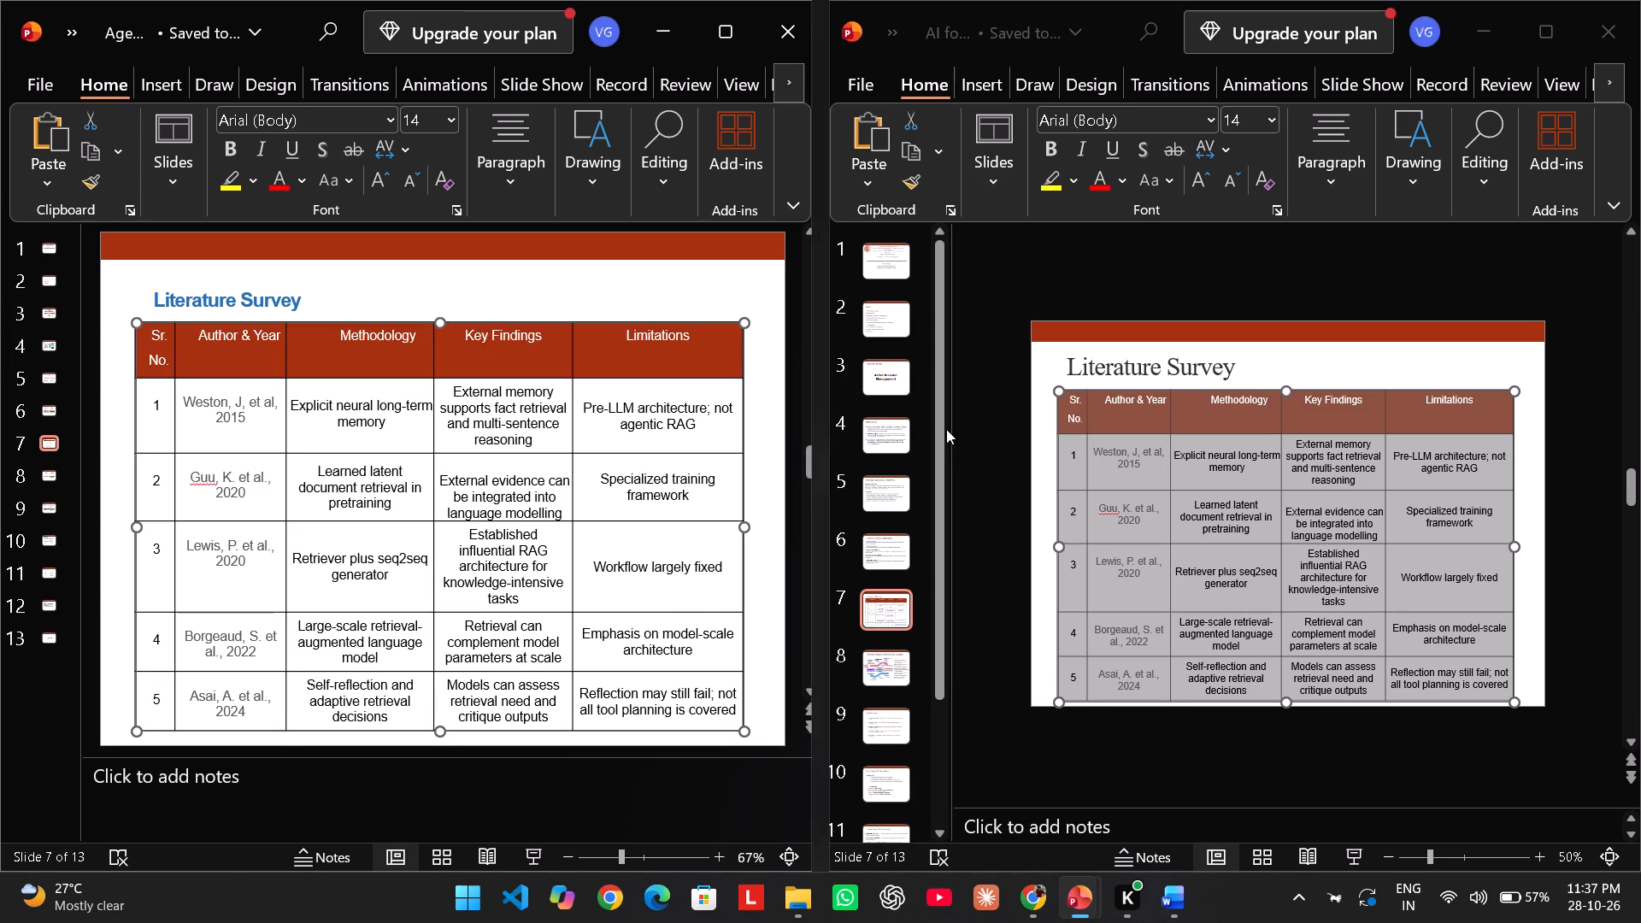